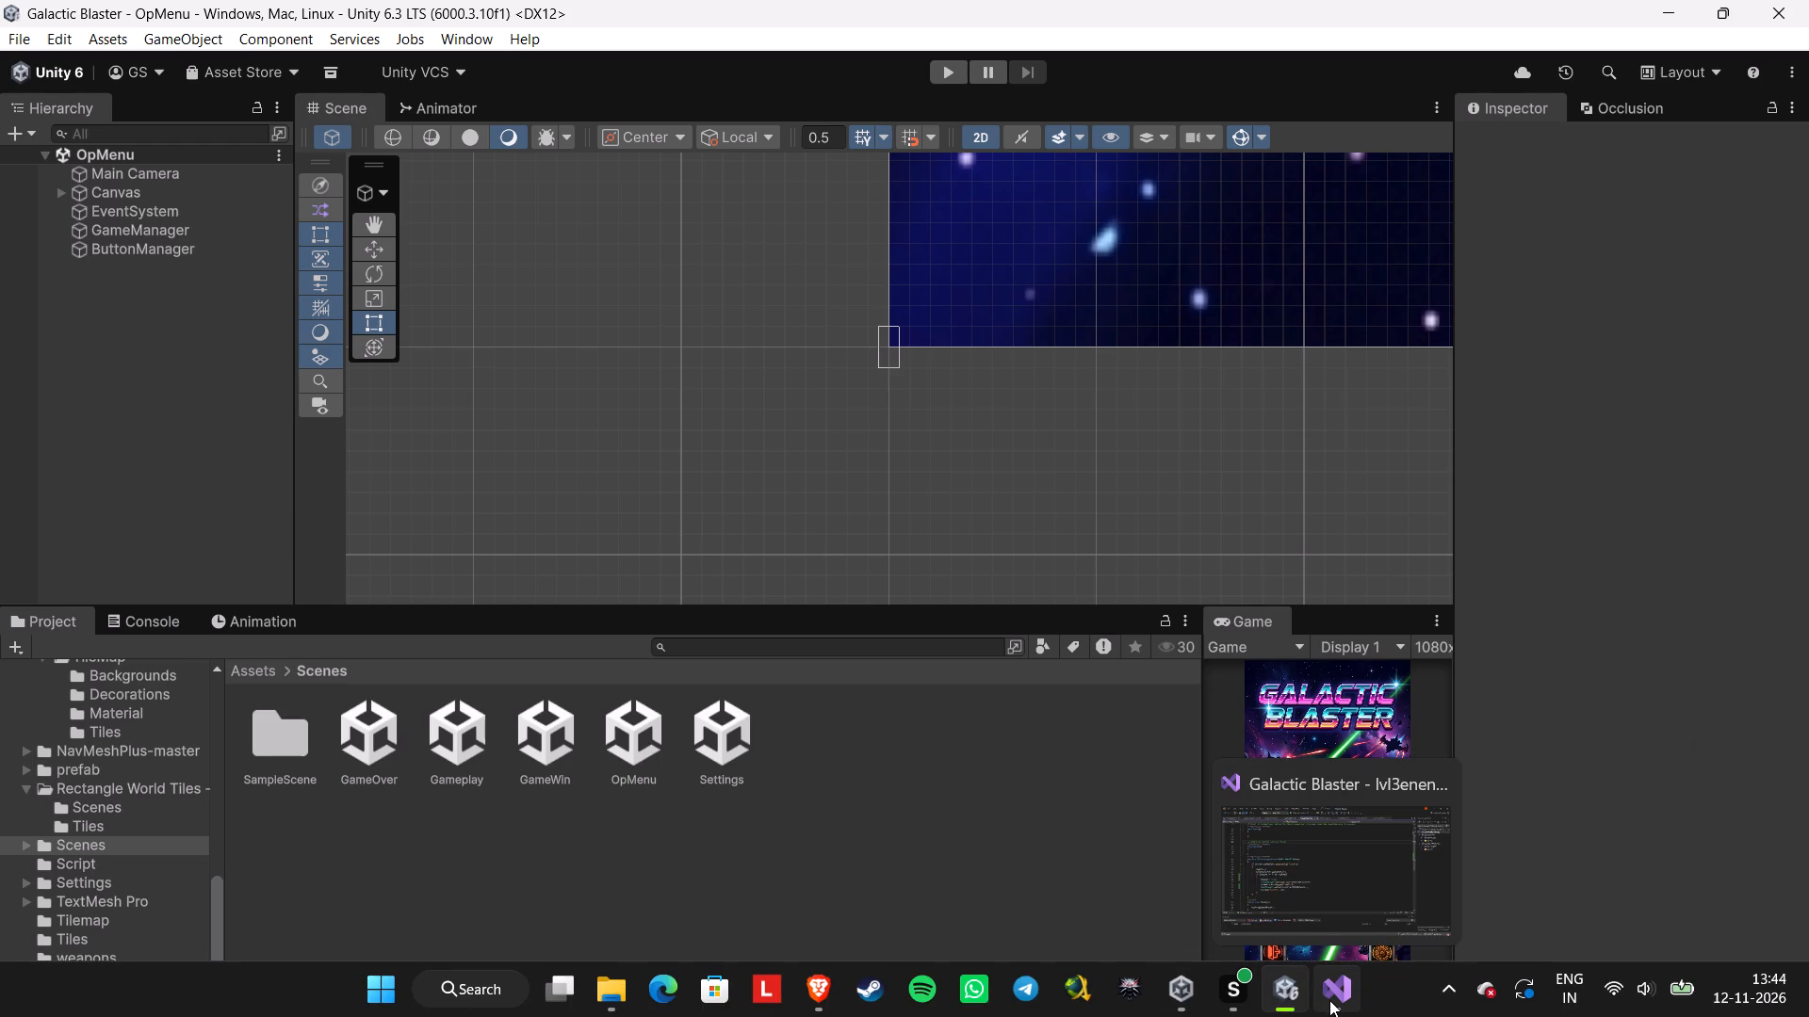
Switch to the Brave browser, search for "bg remover free" in a new tab and open the remove.bg site.
left_click(802, 981)
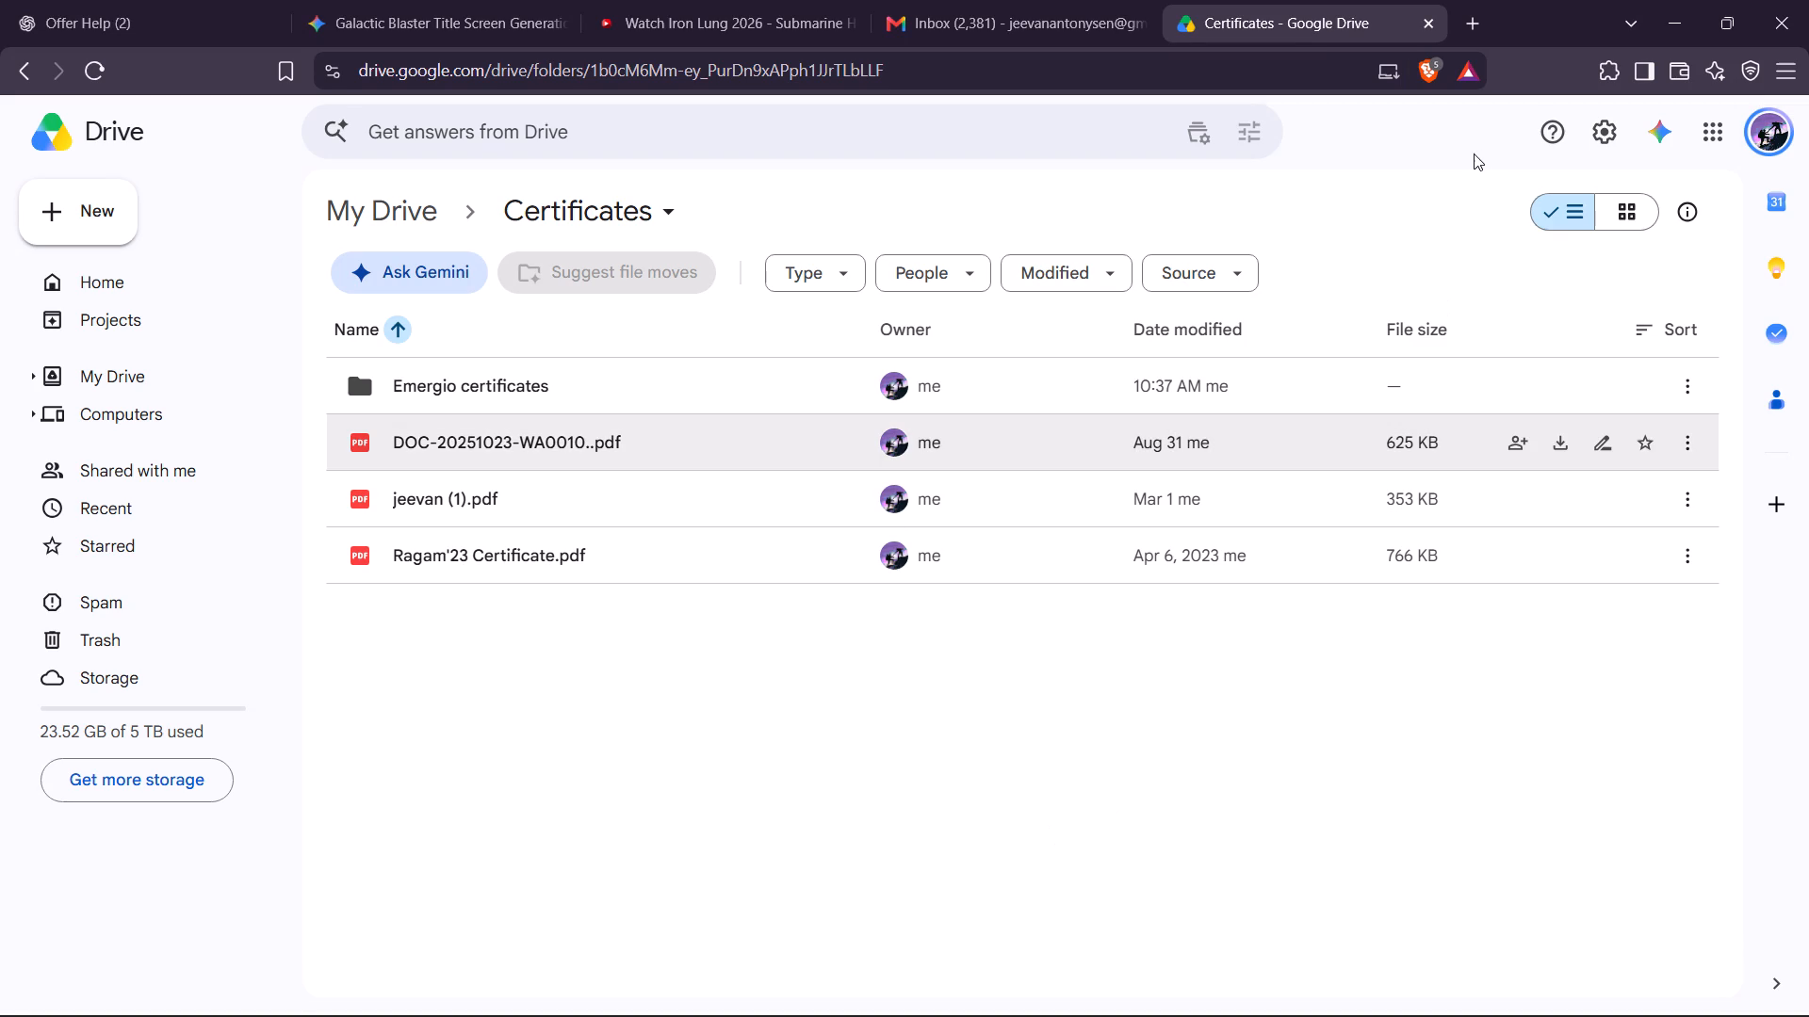
double_click(1476, 22)
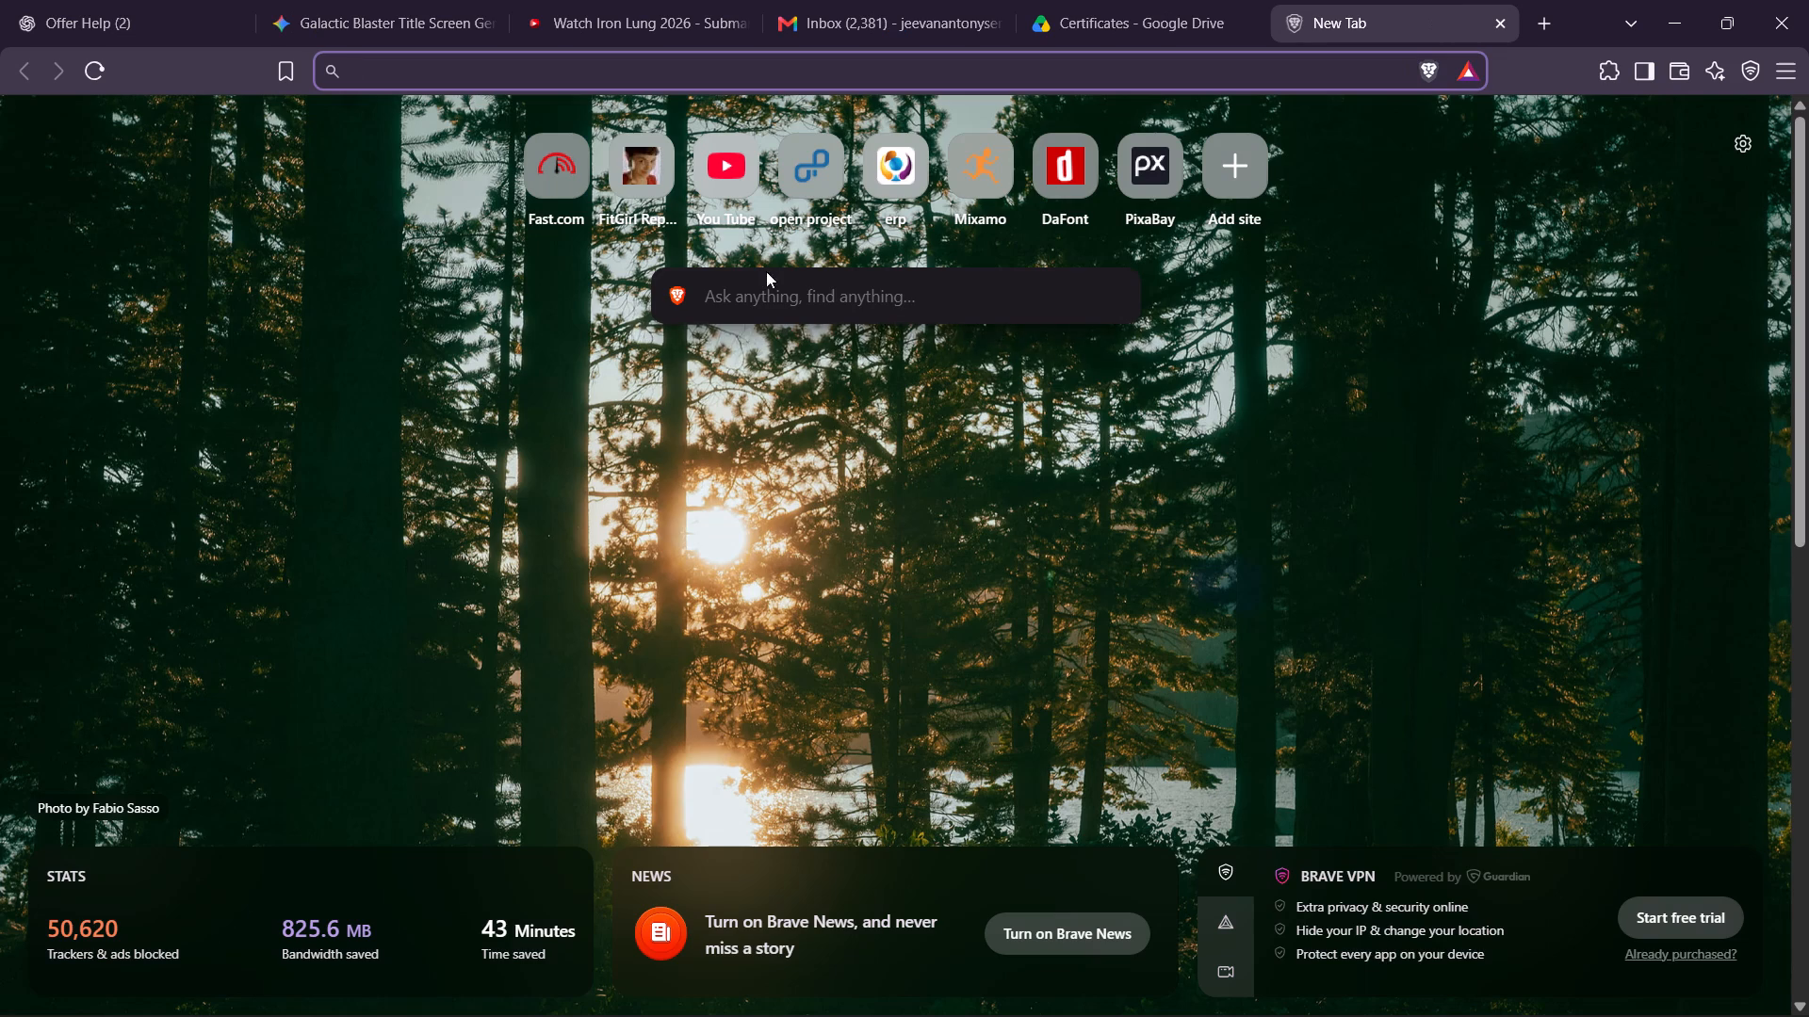
double_click(944, 302)
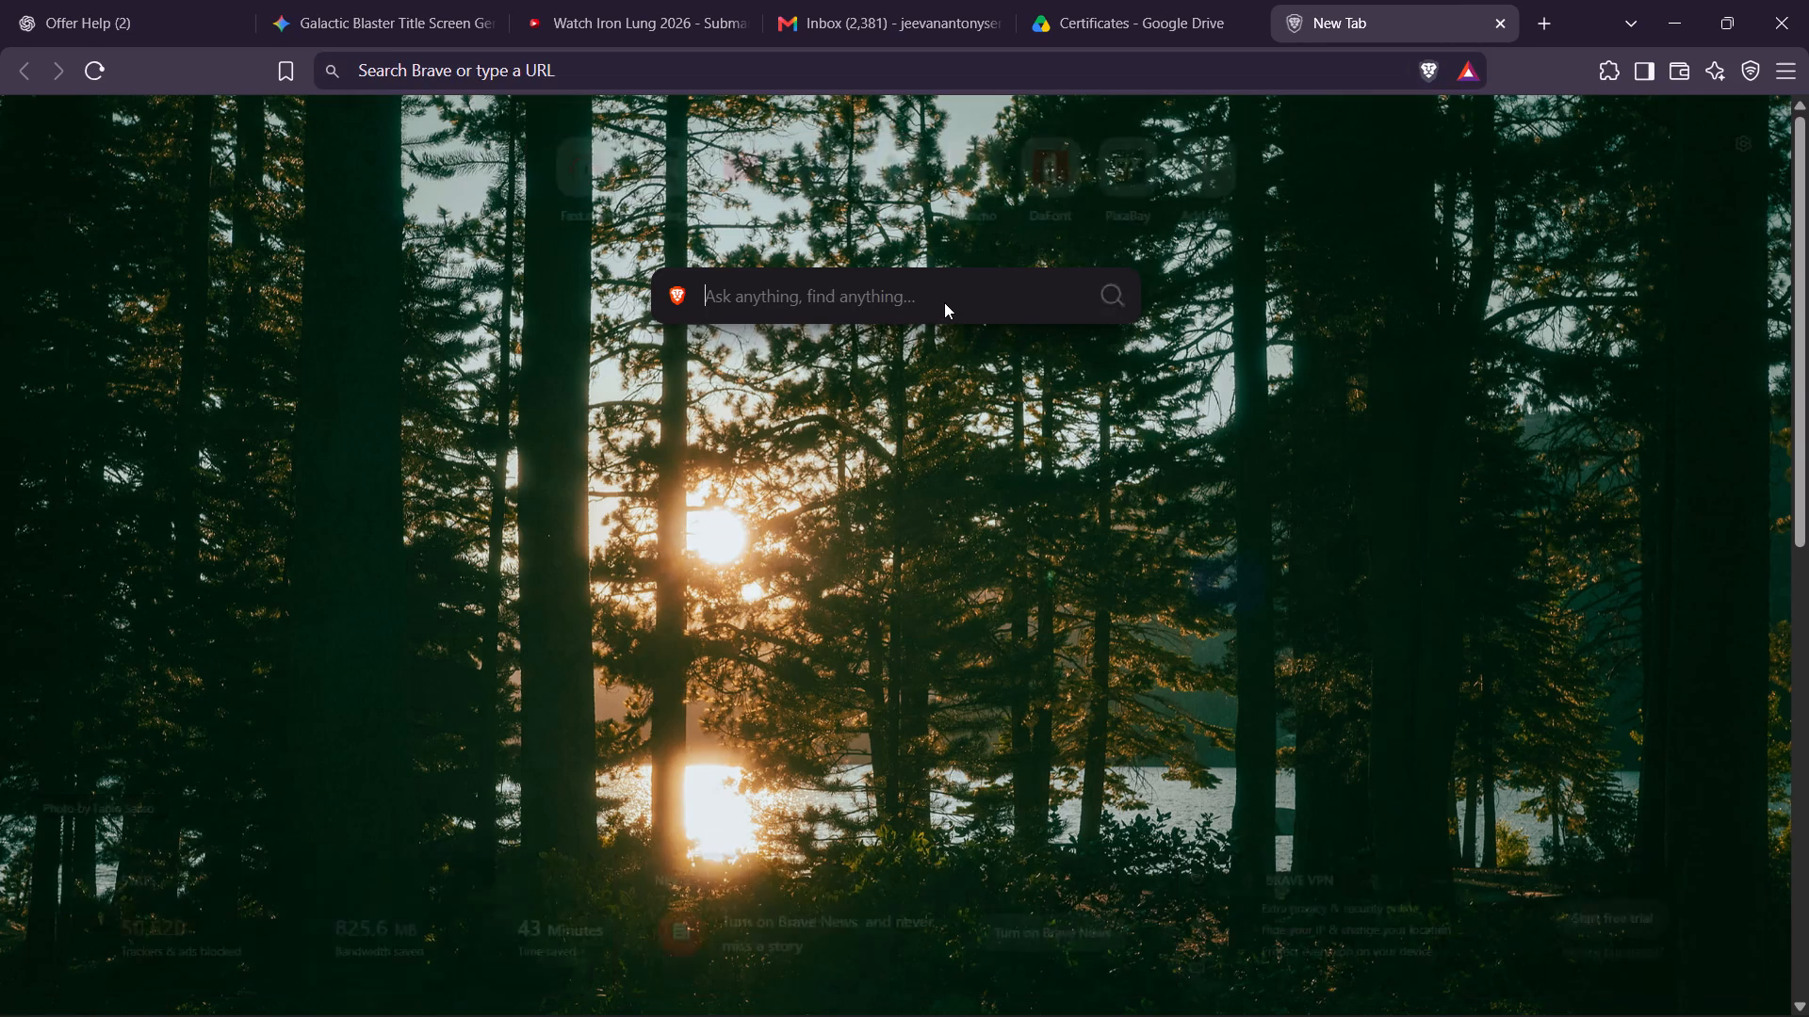
type("bg")
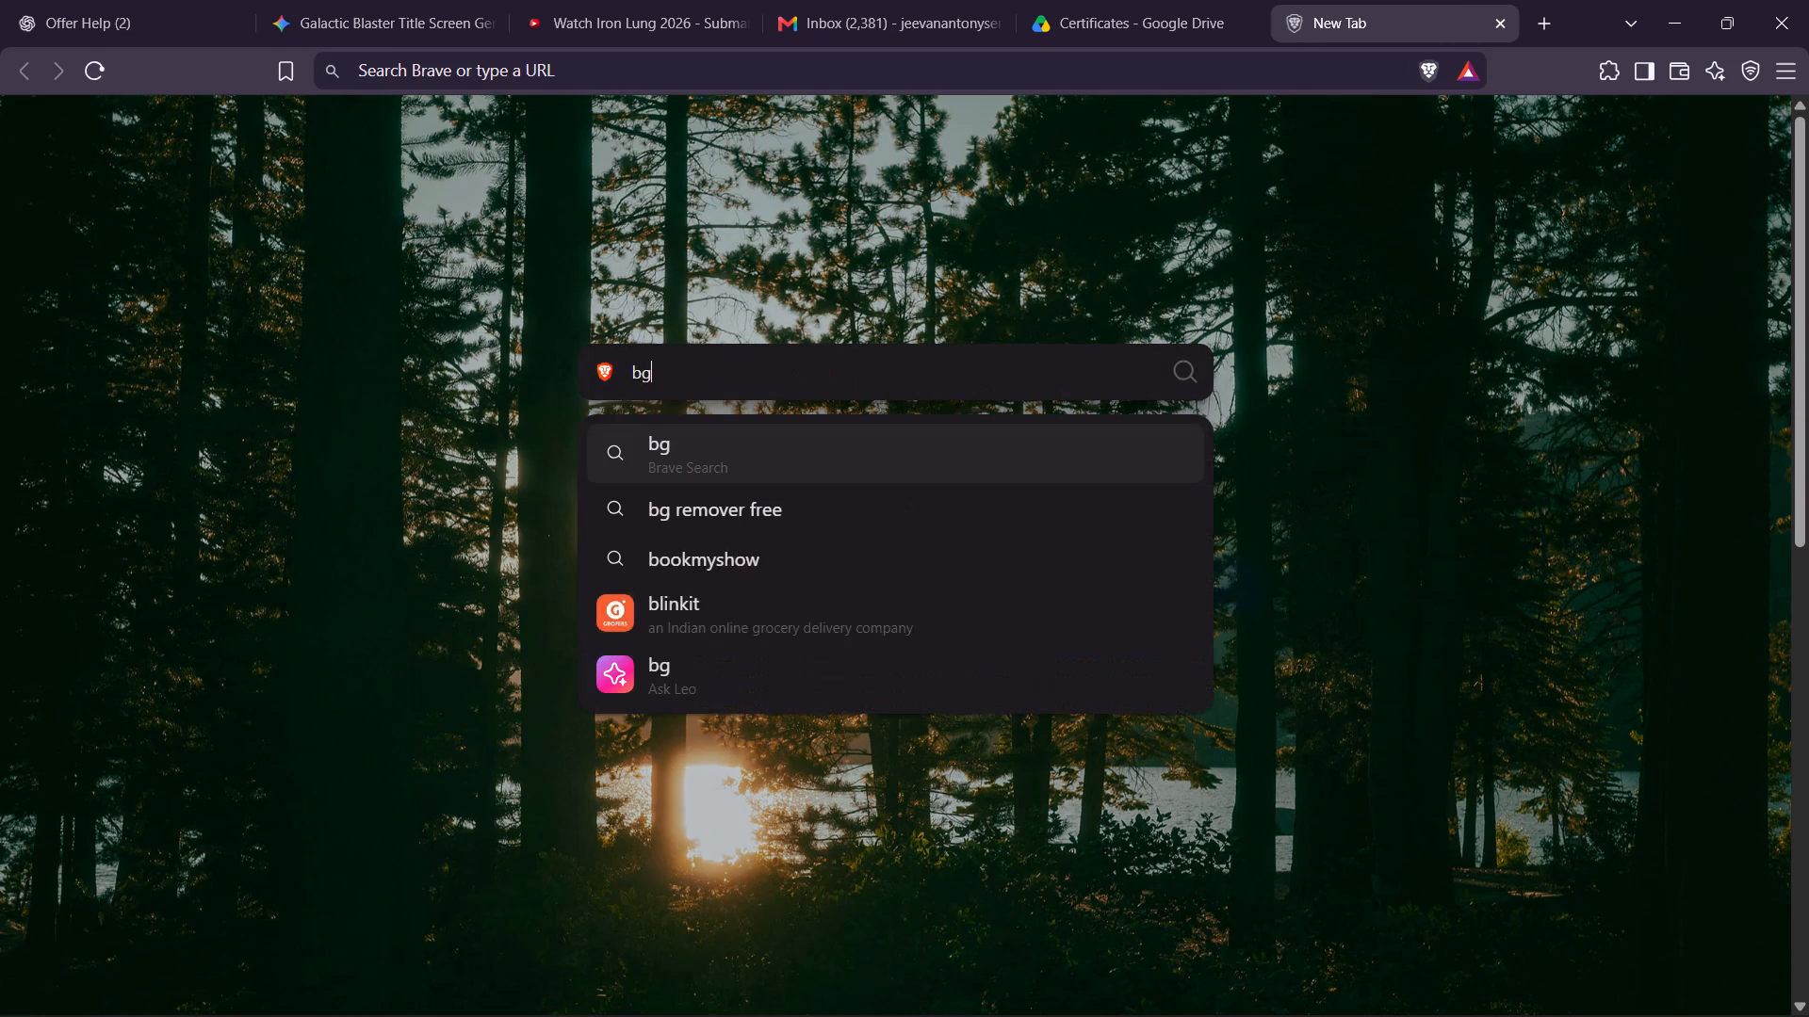
left_click(798, 493)
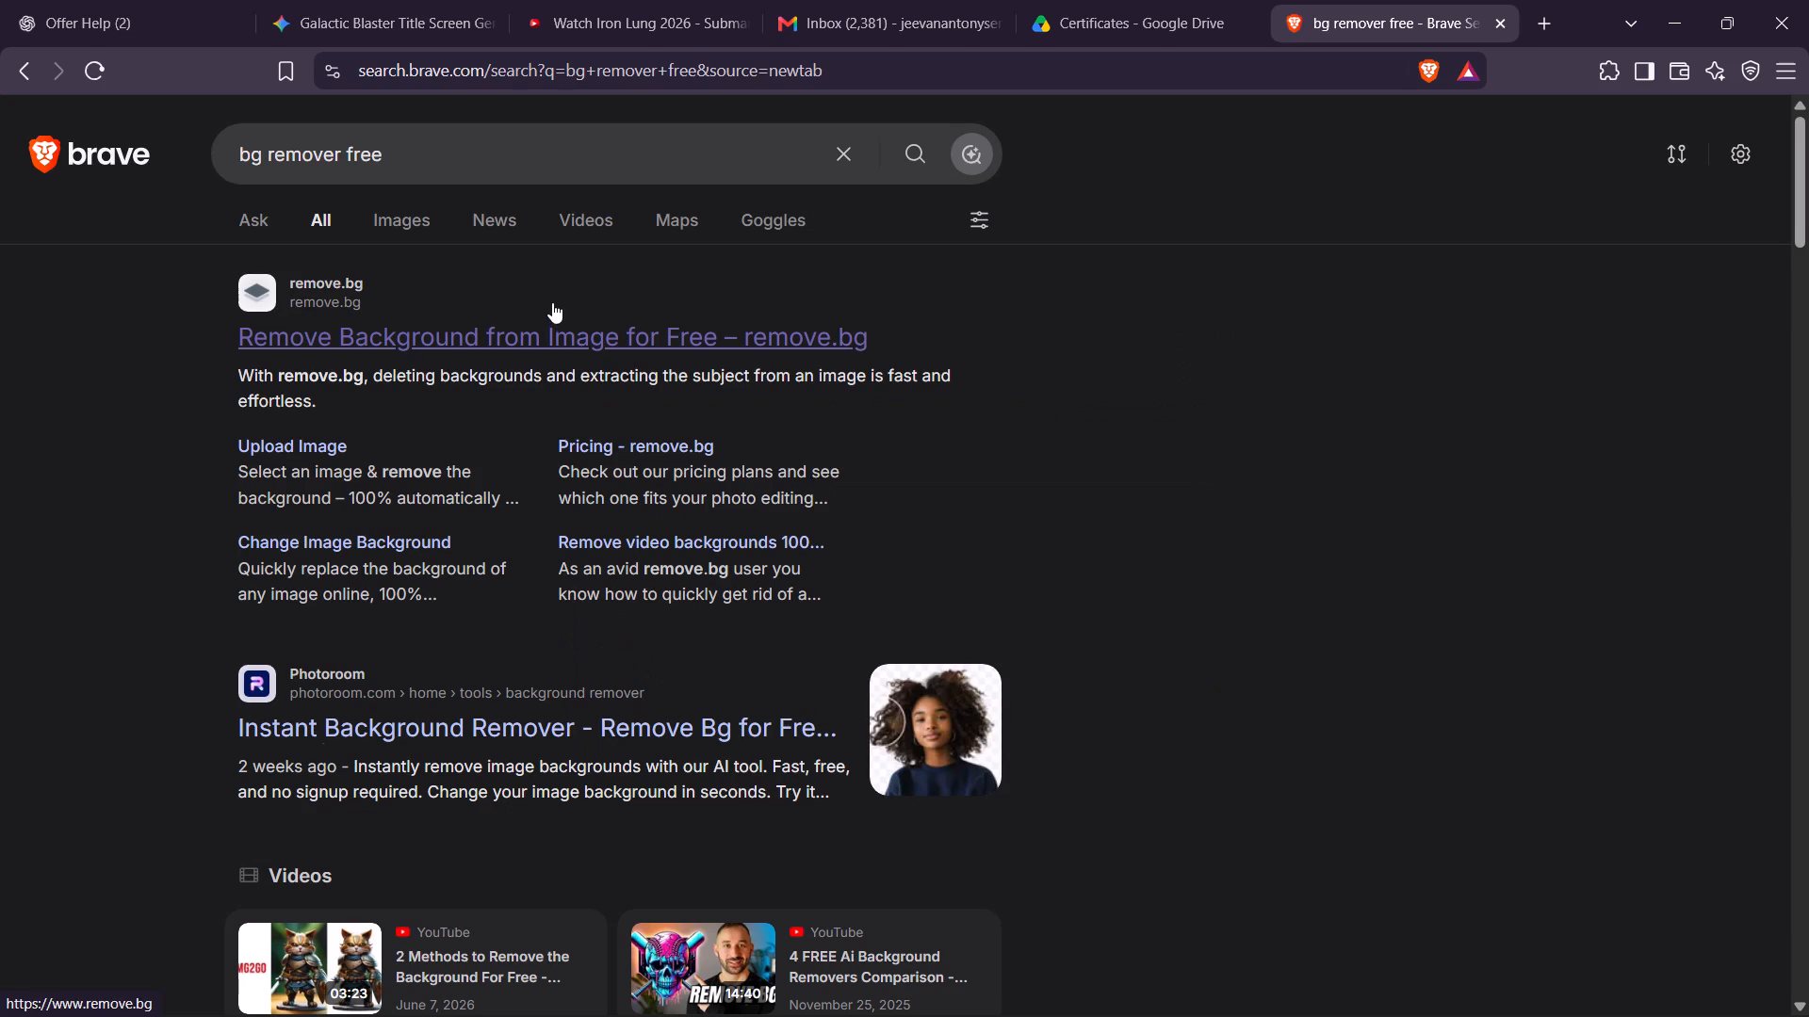
left_click(577, 342)
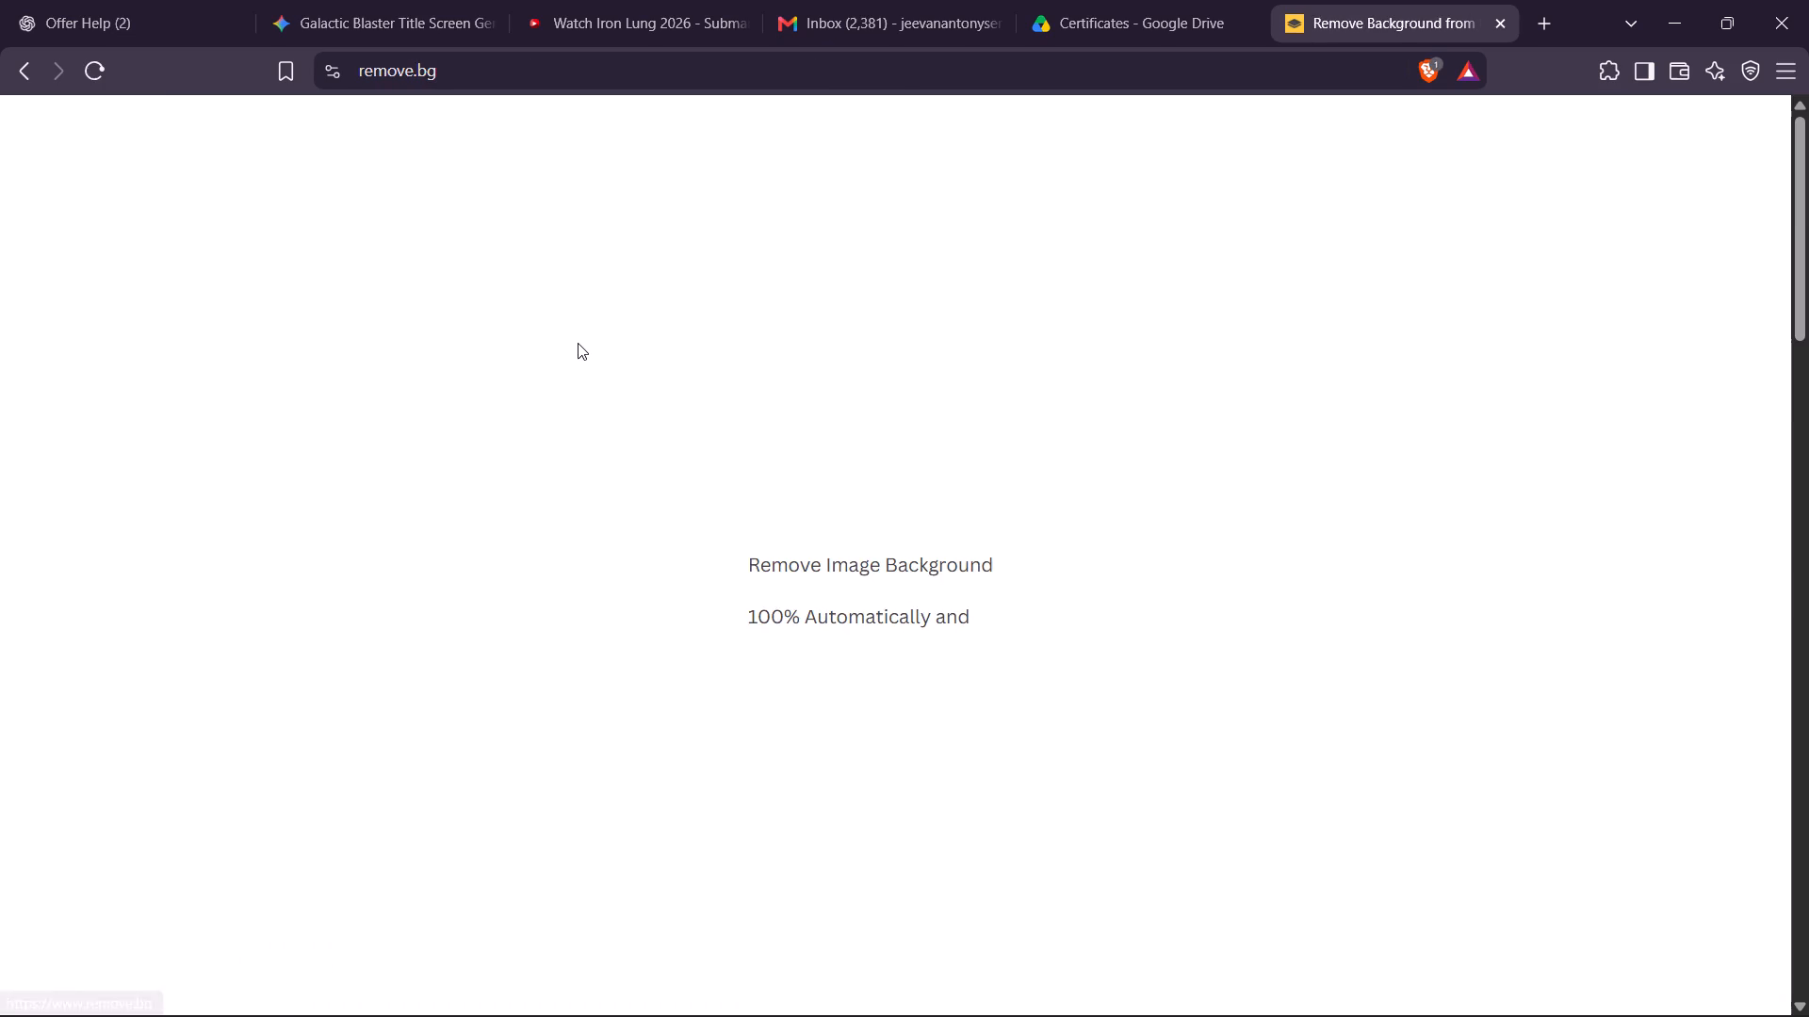
Upload retry.png from the Downloads folder for background removal.
left_click(1085, 687)
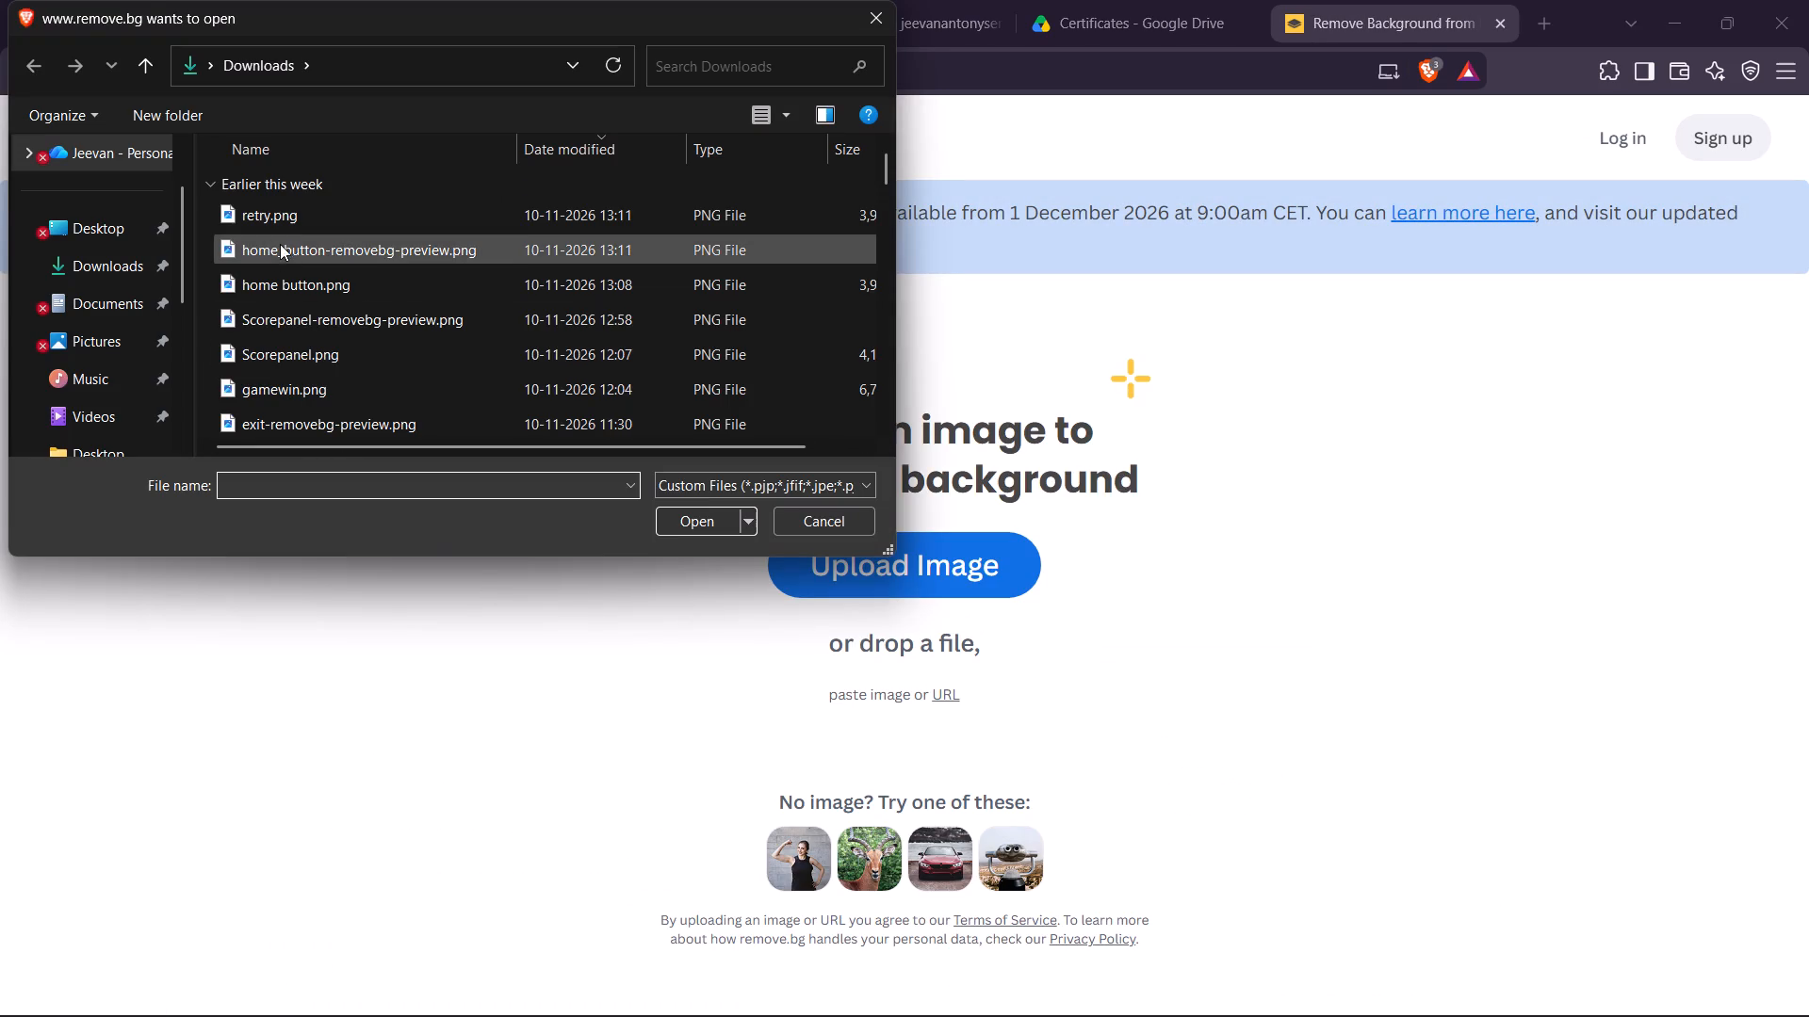
left_click(300, 222)
left_click(697, 516)
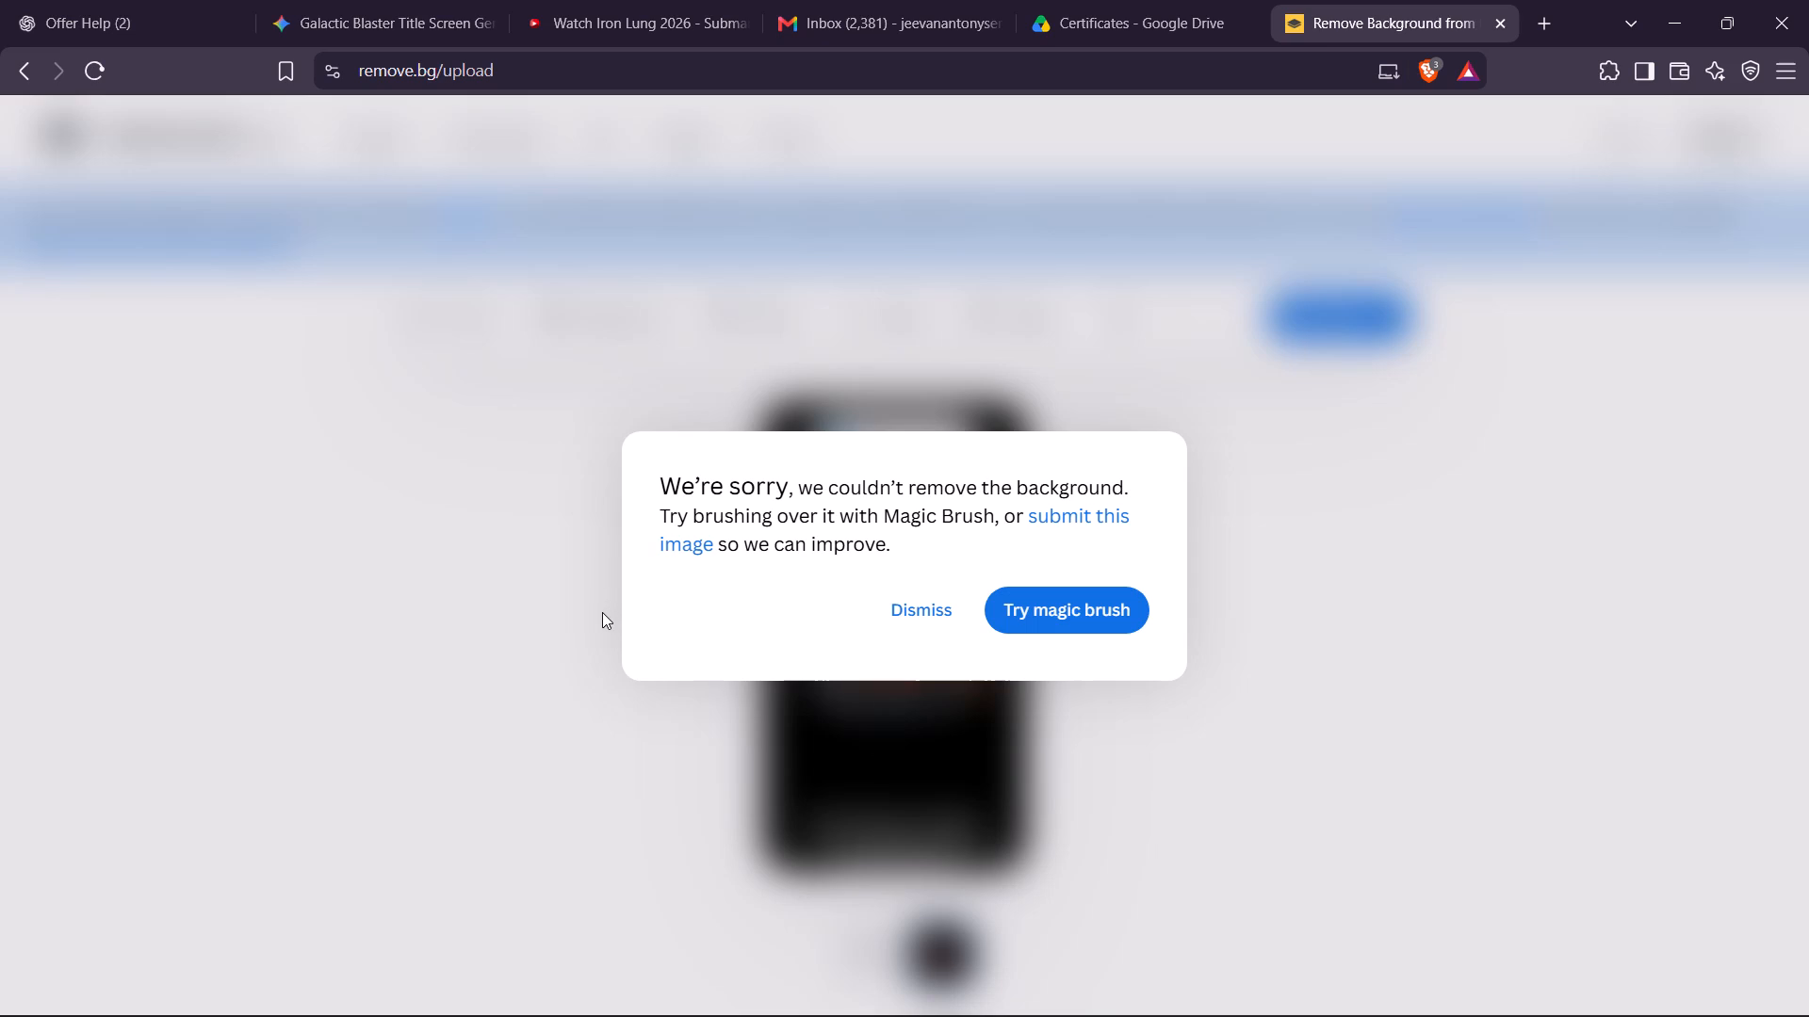
Erase the black background above the retry button with the Magic Brush at its maximum brush size.
left_click(1029, 589)
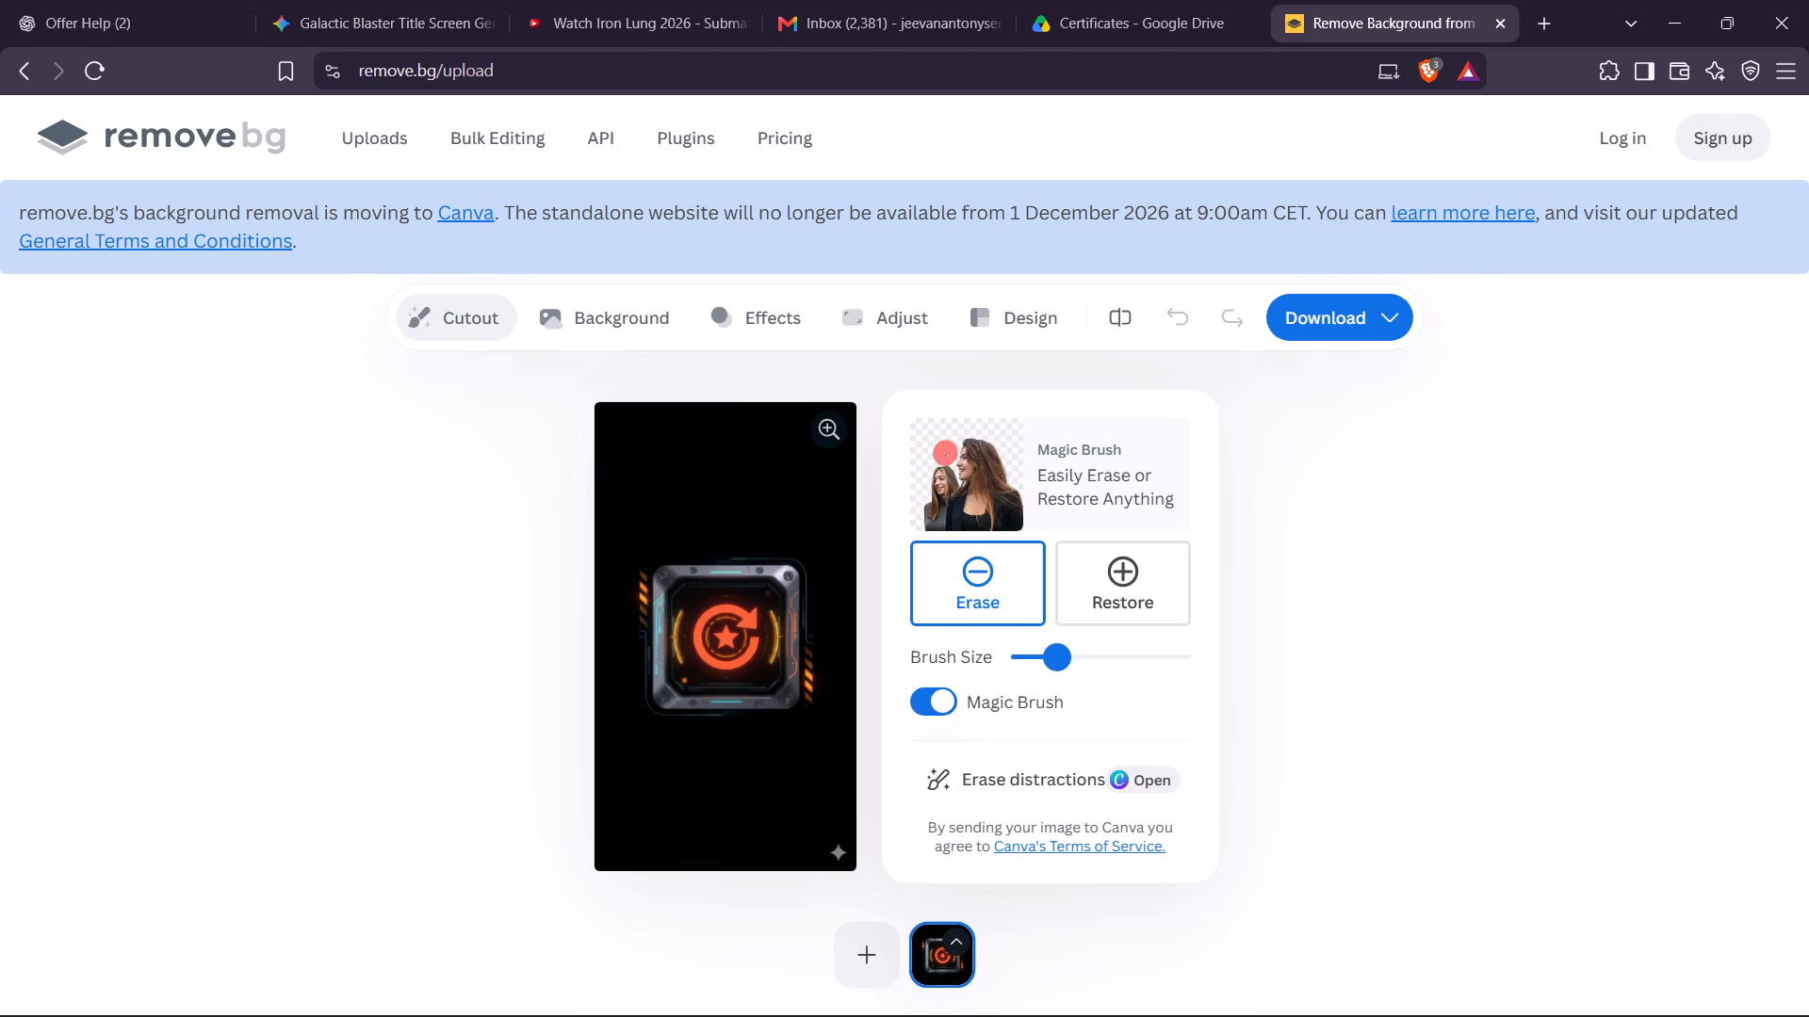
left_click_drag(1055, 658, 1250, 674)
double_click(1250, 674)
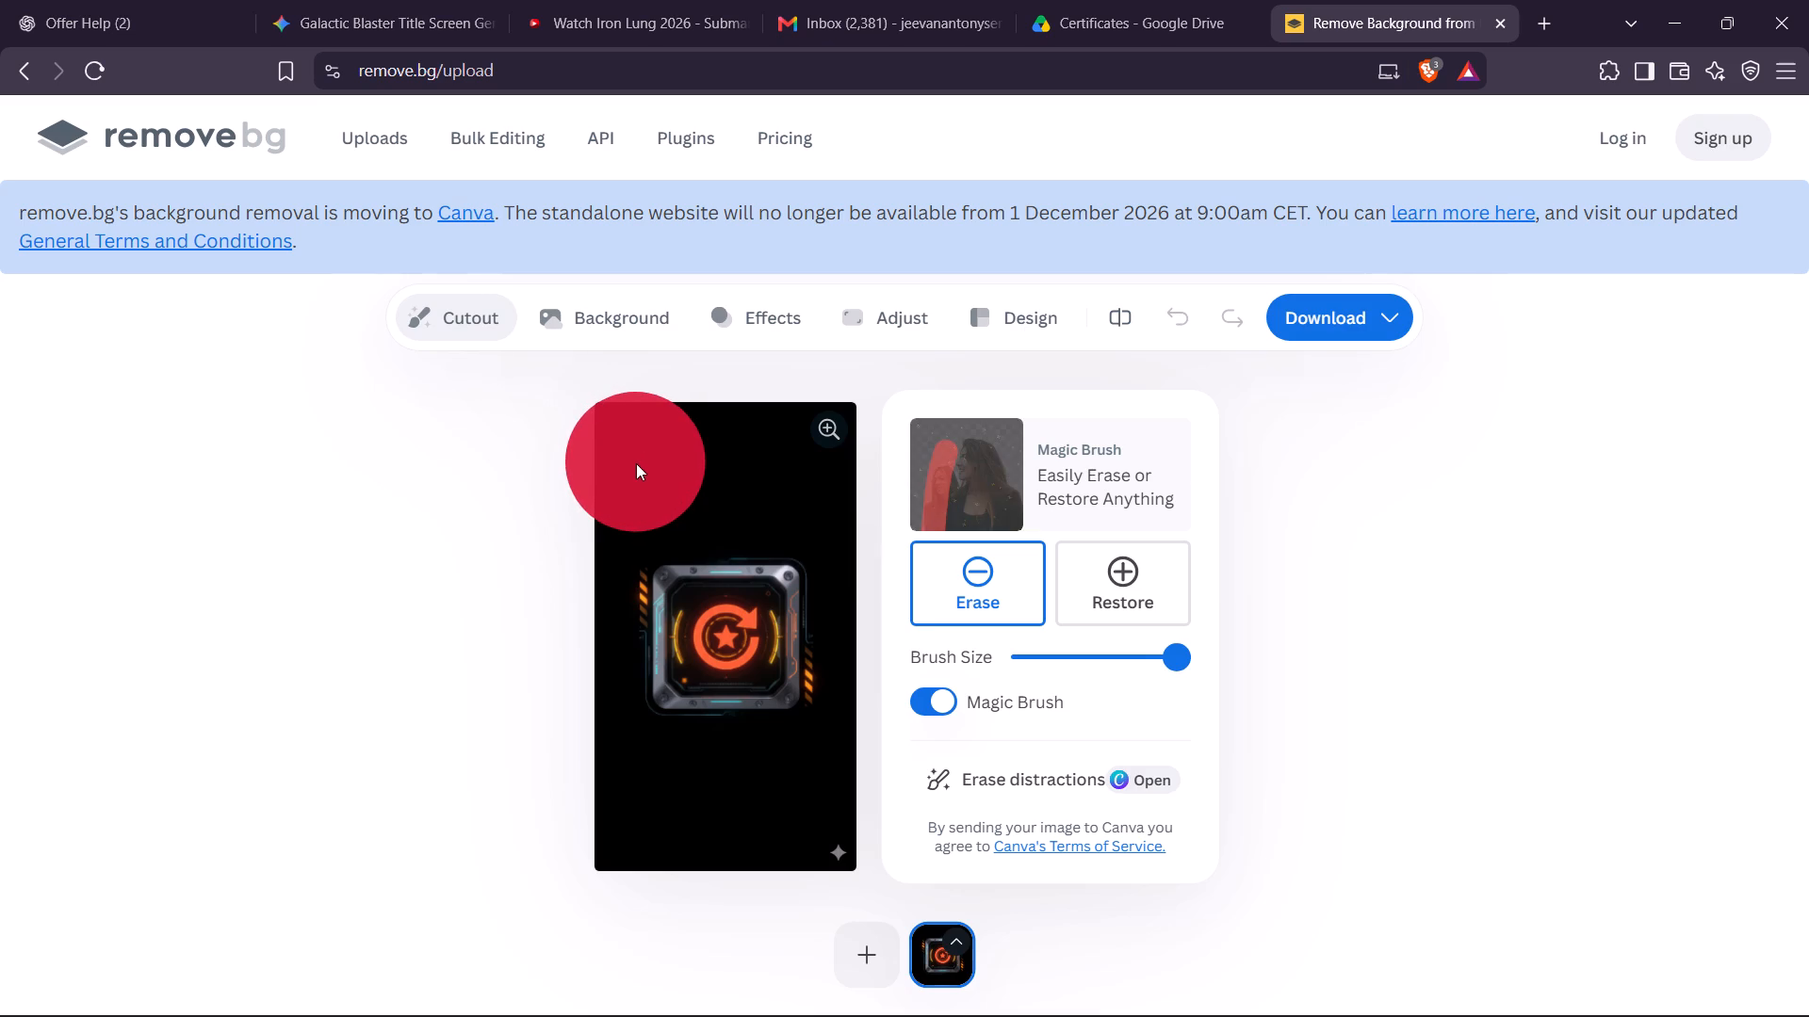
left_click_drag(633, 457, 700, 453)
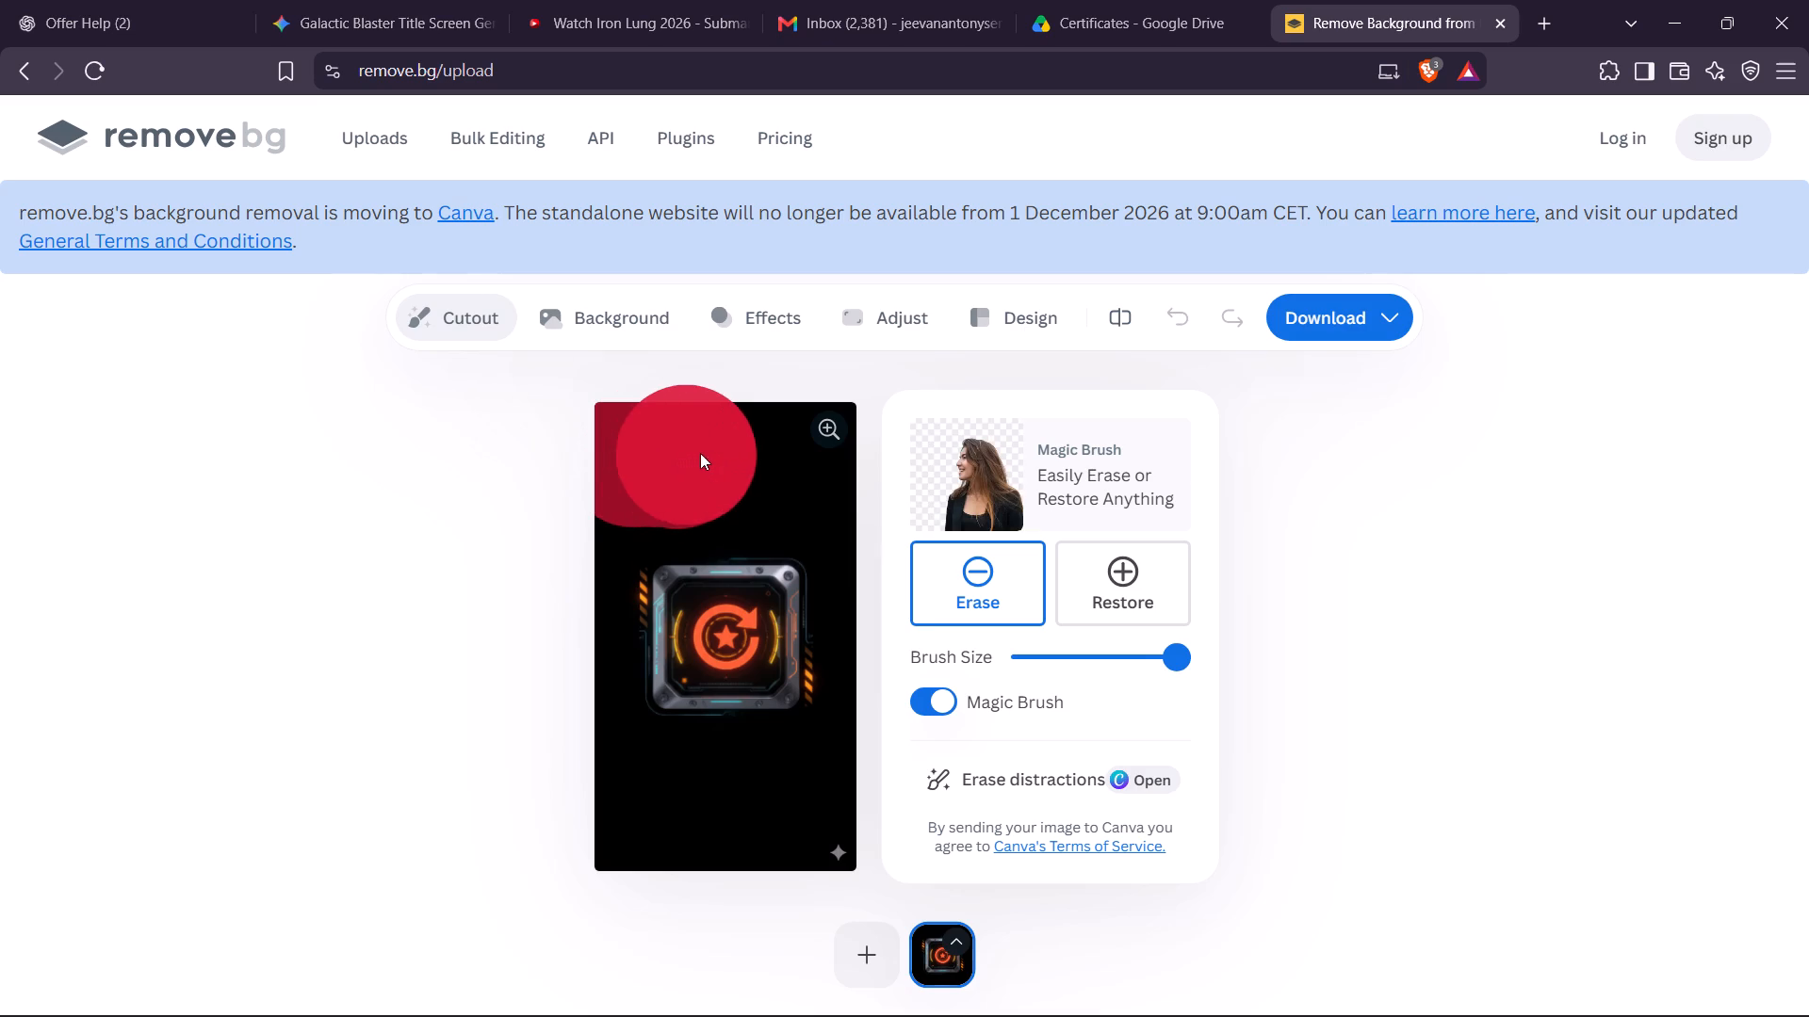
left_click_drag(700, 453, 856, 458)
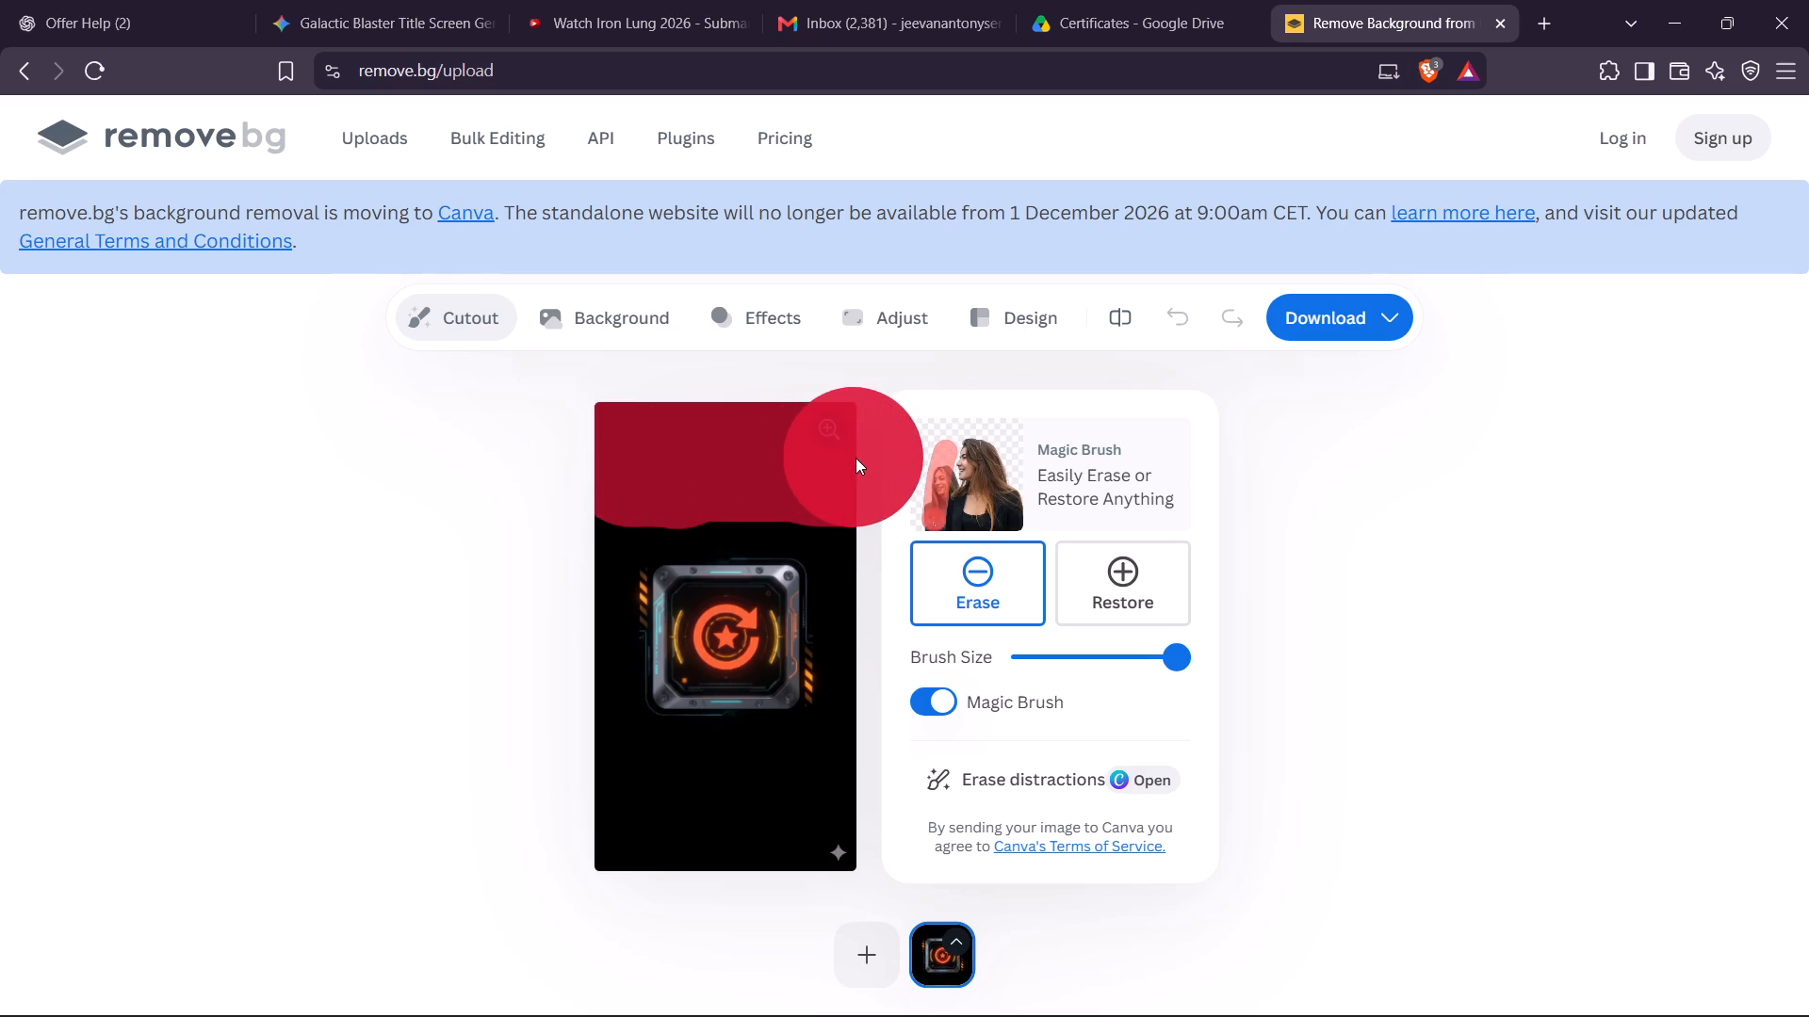
left_click_drag(856, 458, 855, 469)
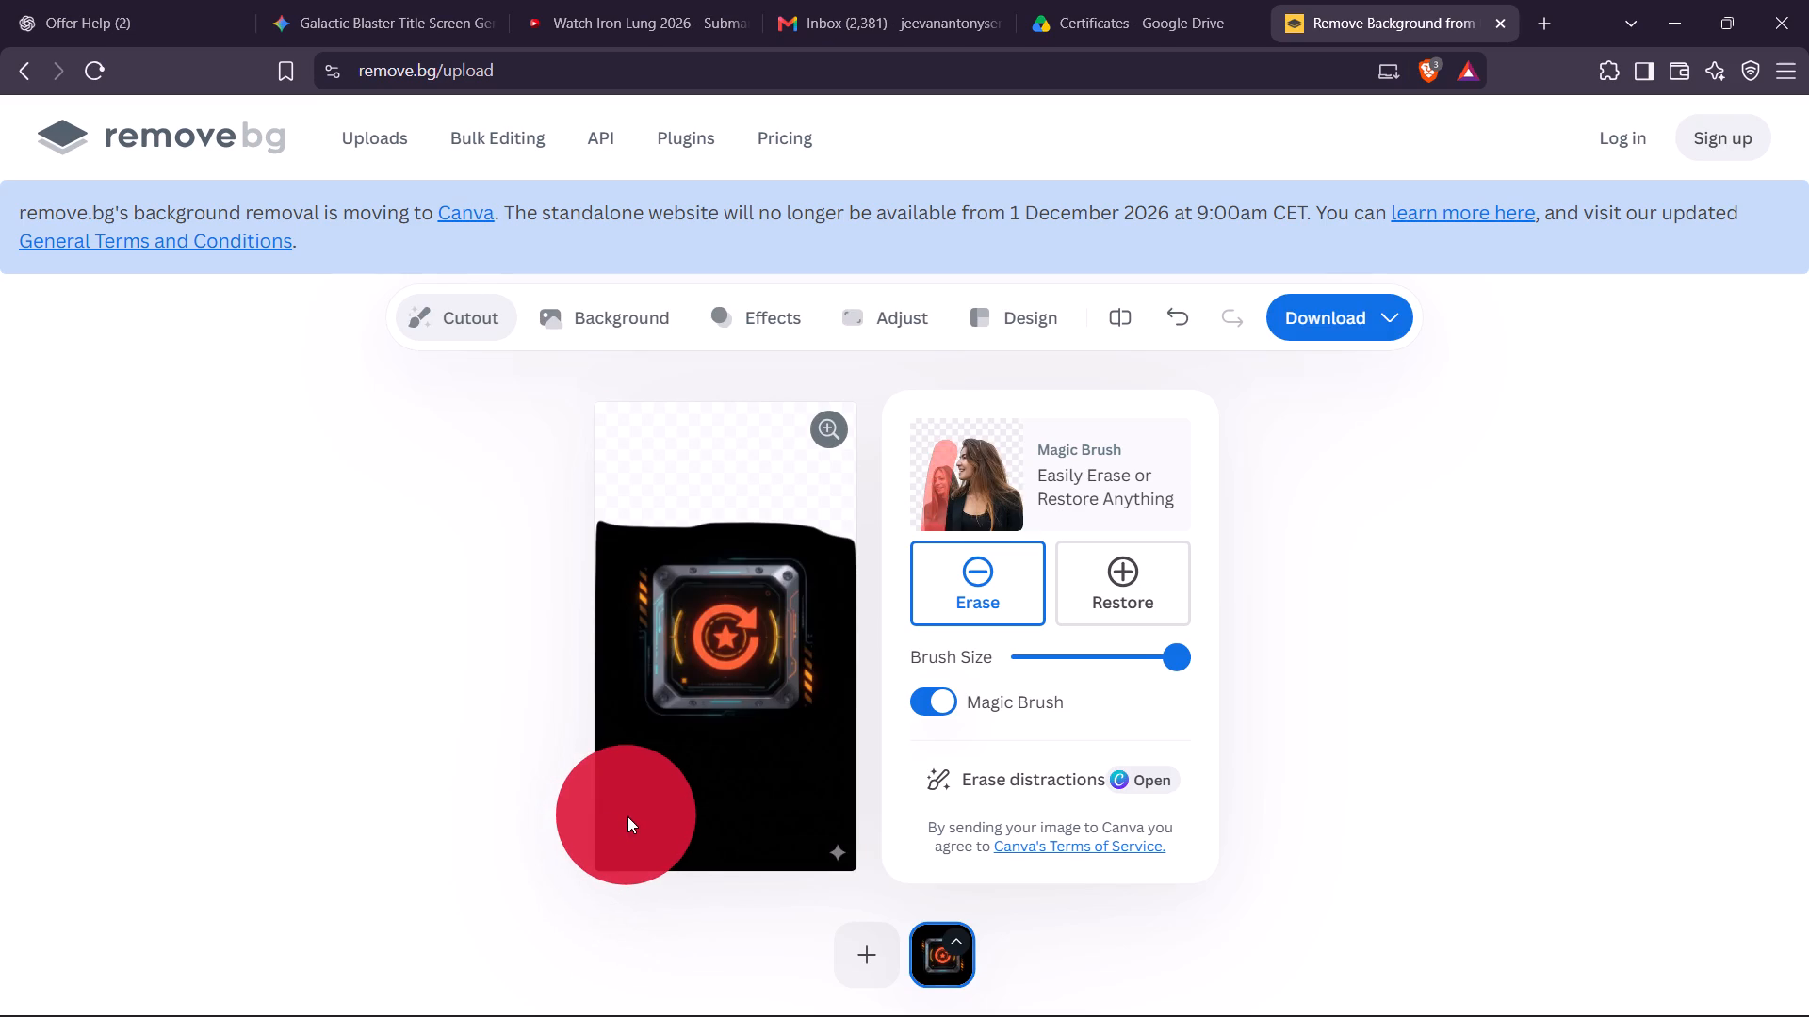
Erase the black background below the retry button, across the full width of the image, with the large Magic Brush.
left_click_drag(627, 815, 758, 856)
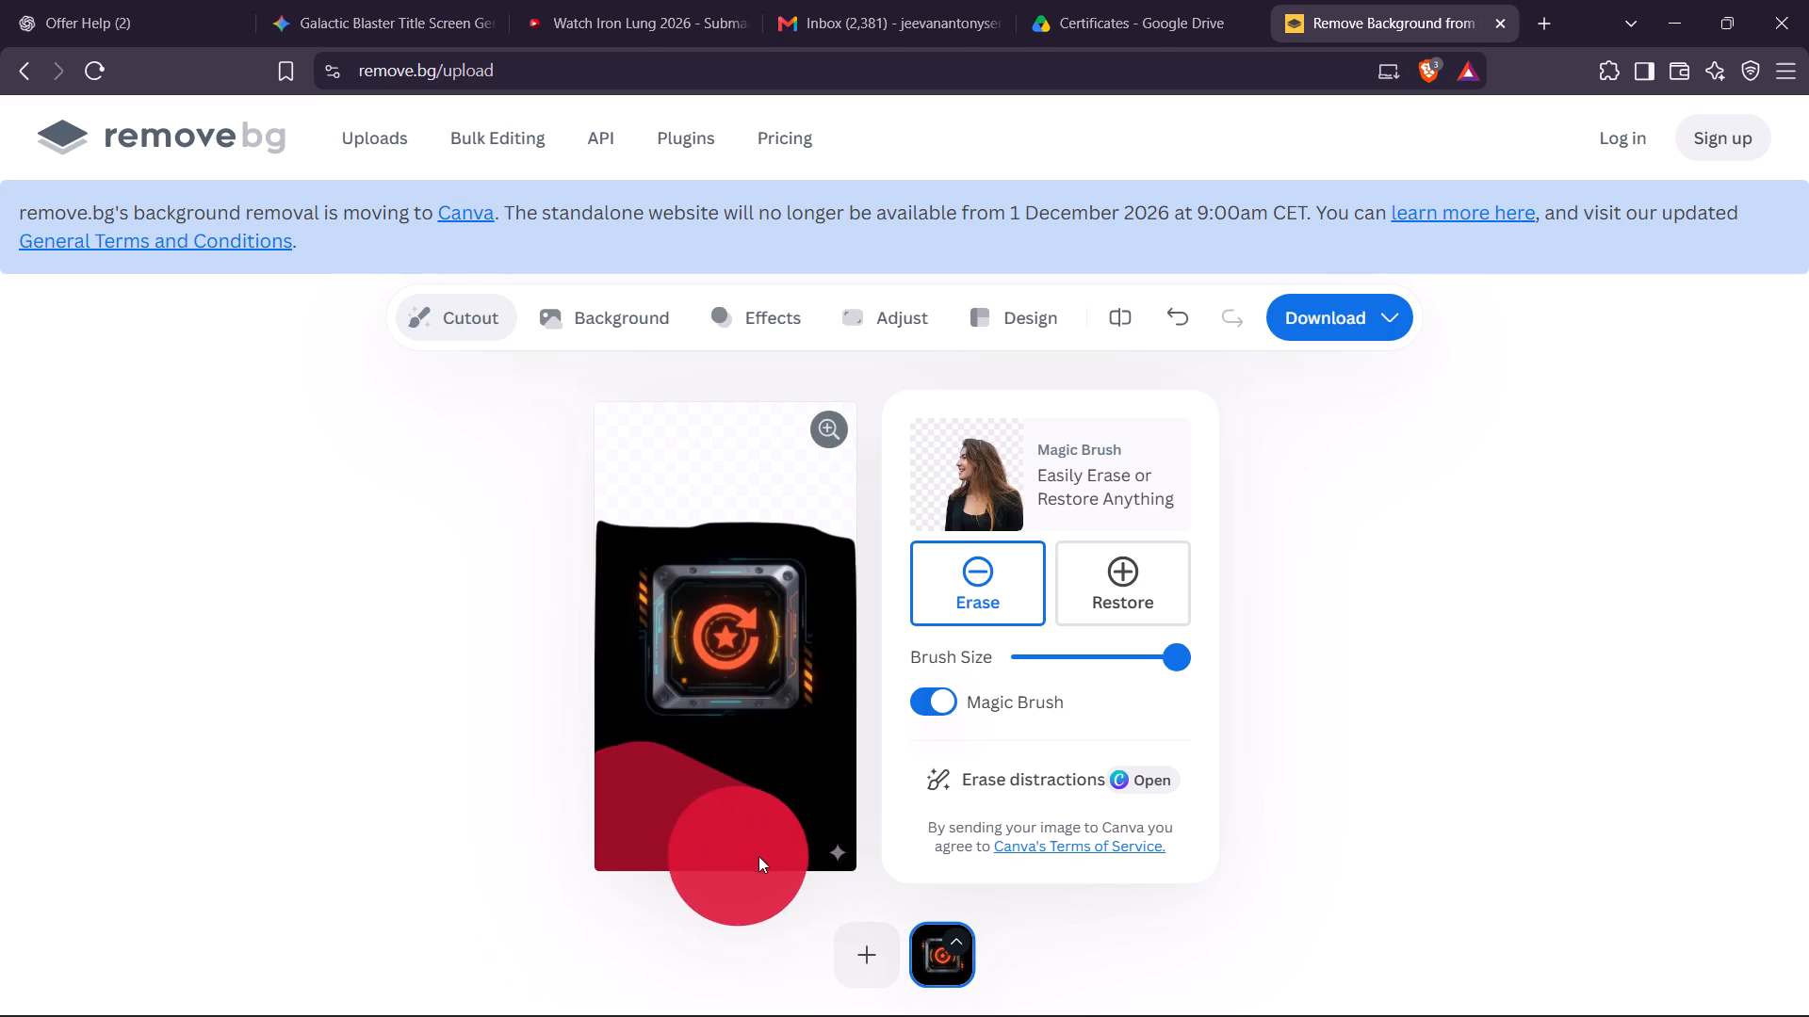
left_click_drag(758, 856, 816, 795)
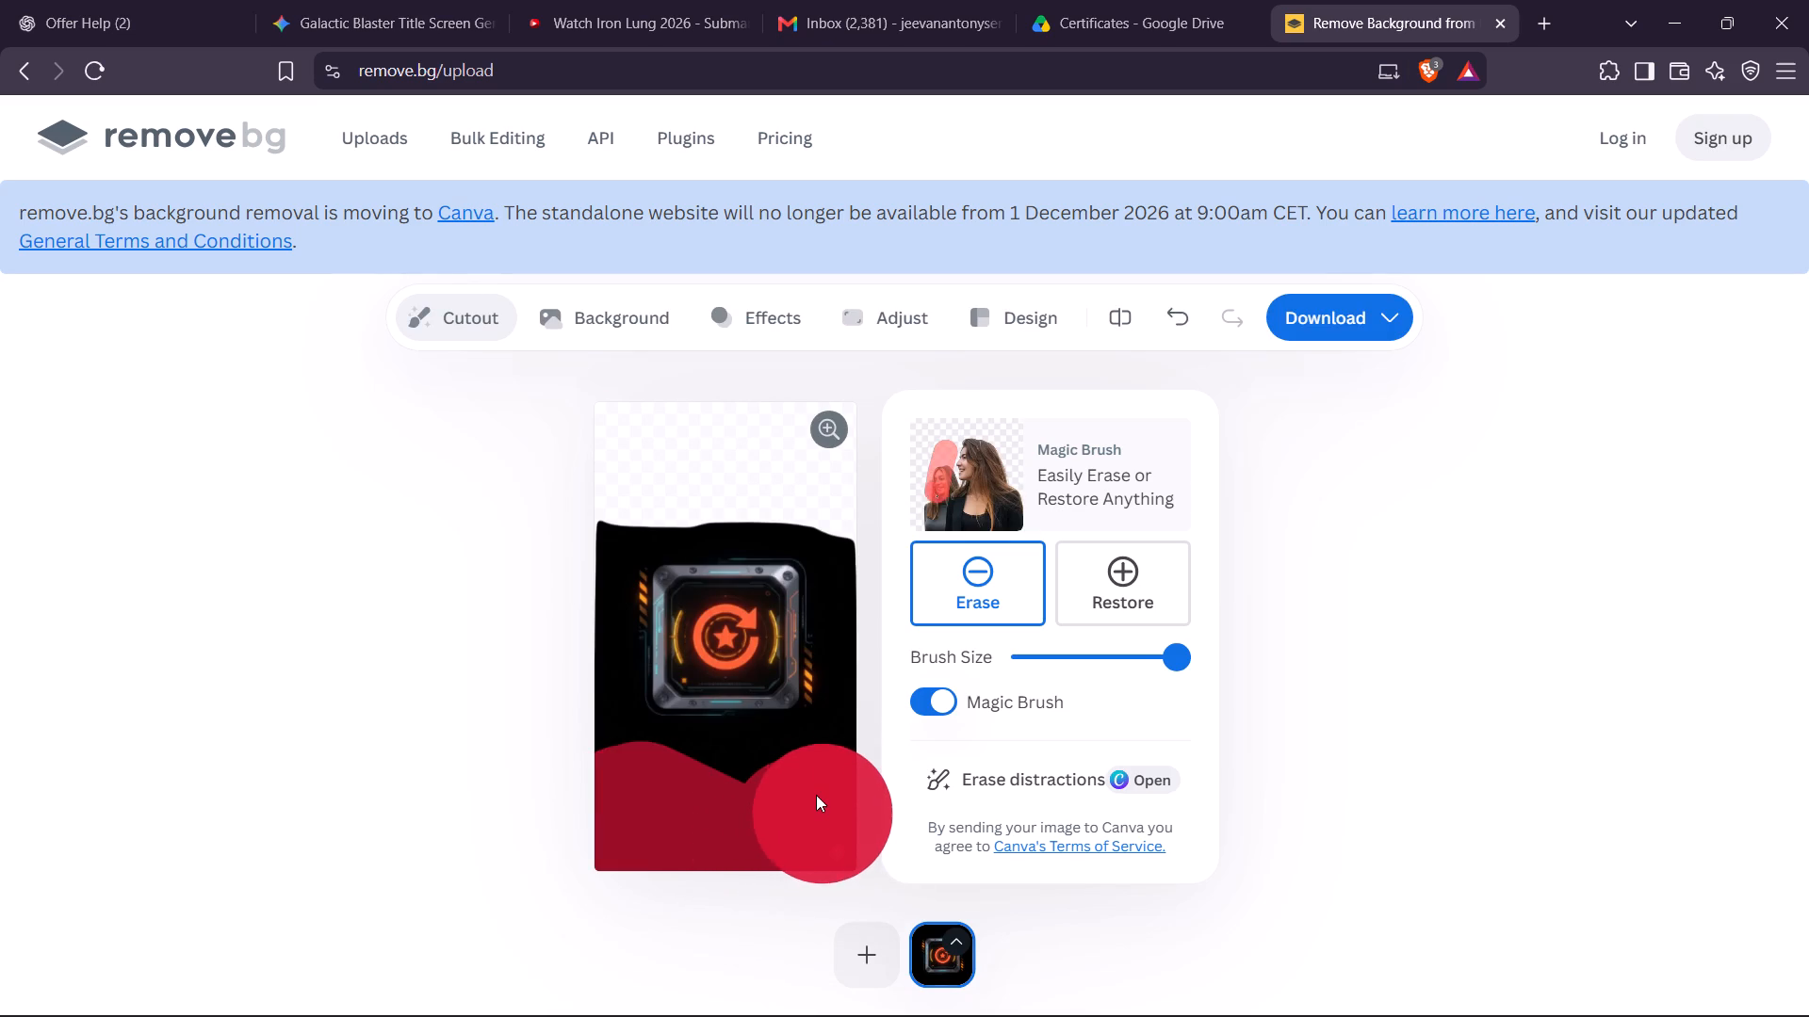
left_click_drag(816, 795, 715, 786)
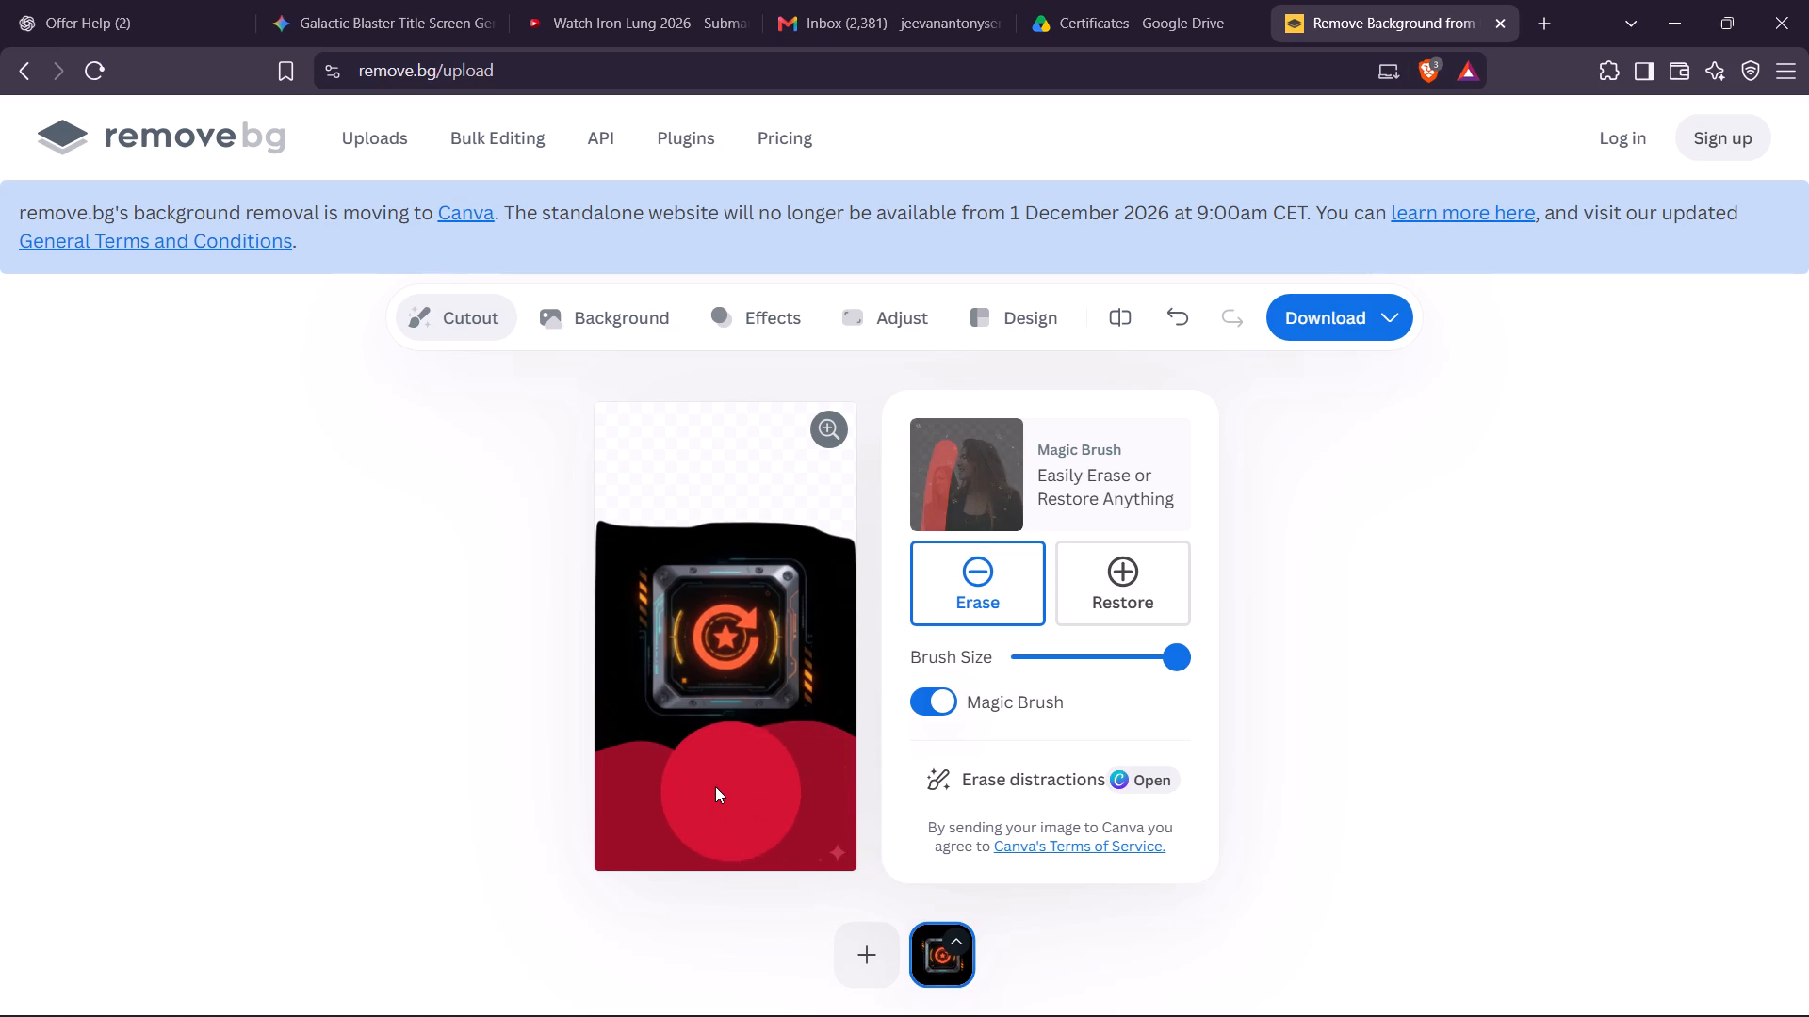
left_click_drag(715, 786, 682, 801)
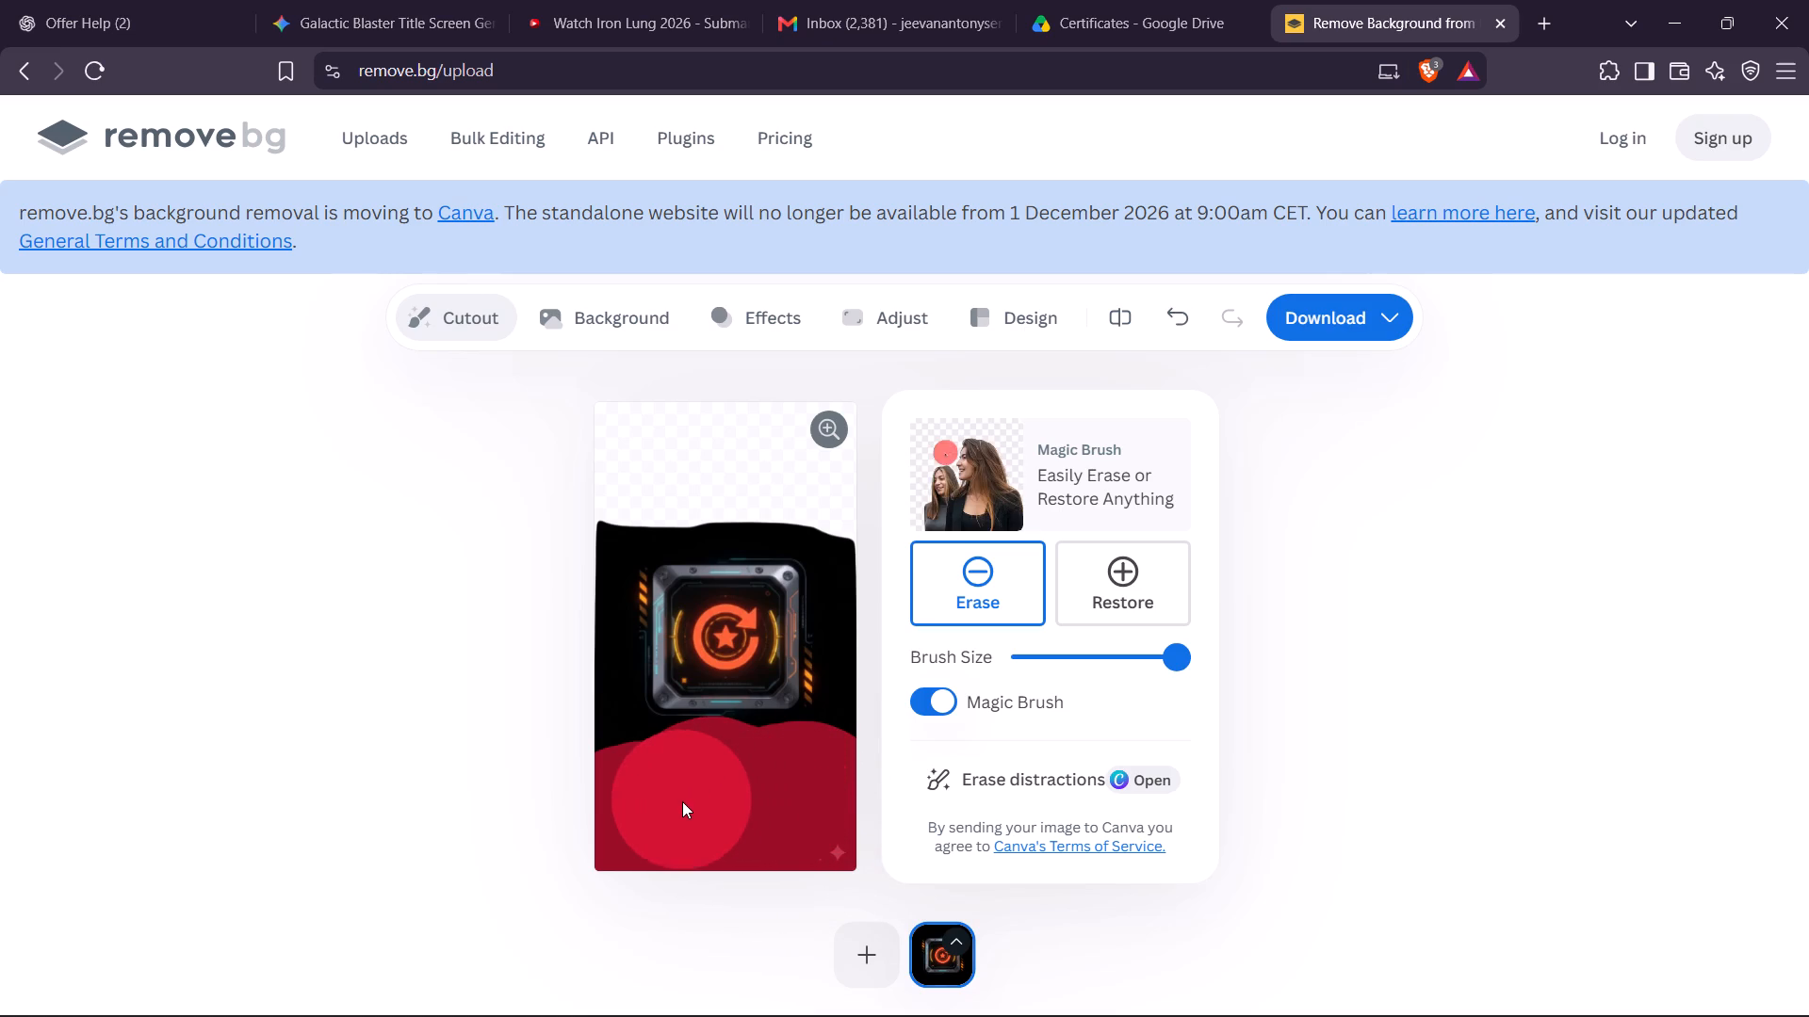
left_click_drag(682, 801, 645, 796)
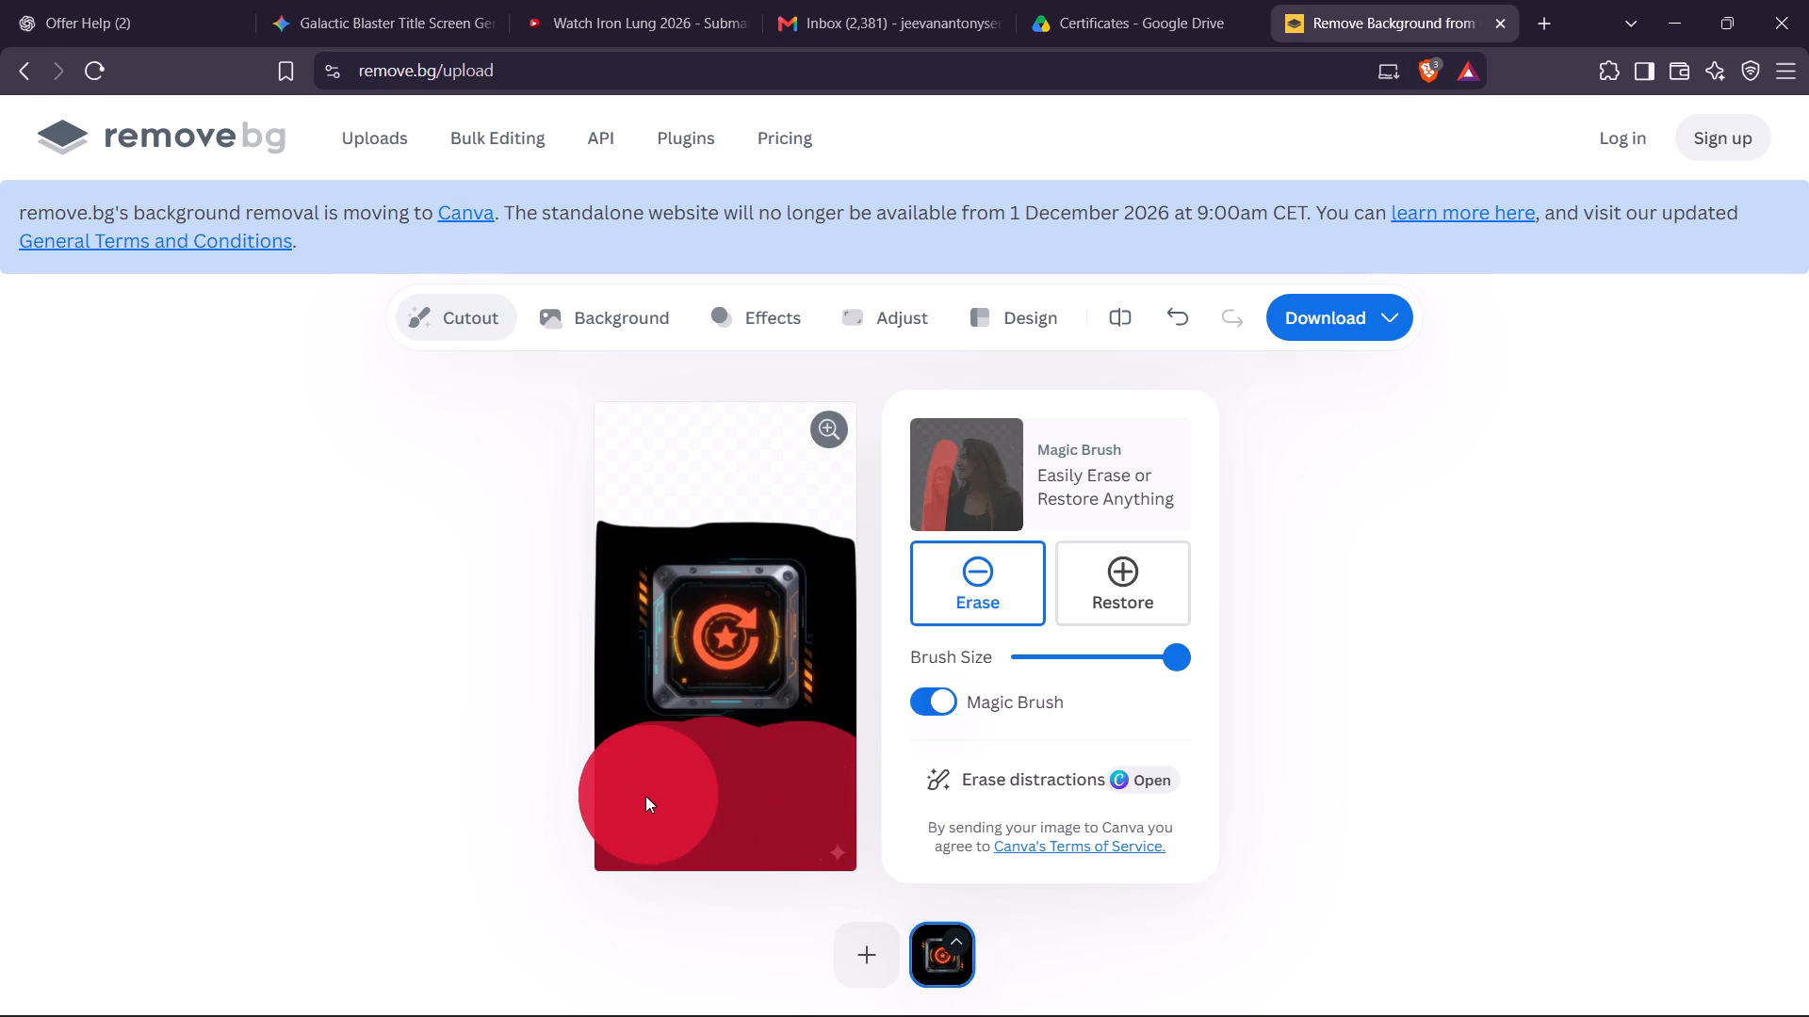
left_click_drag(645, 796, 611, 811)
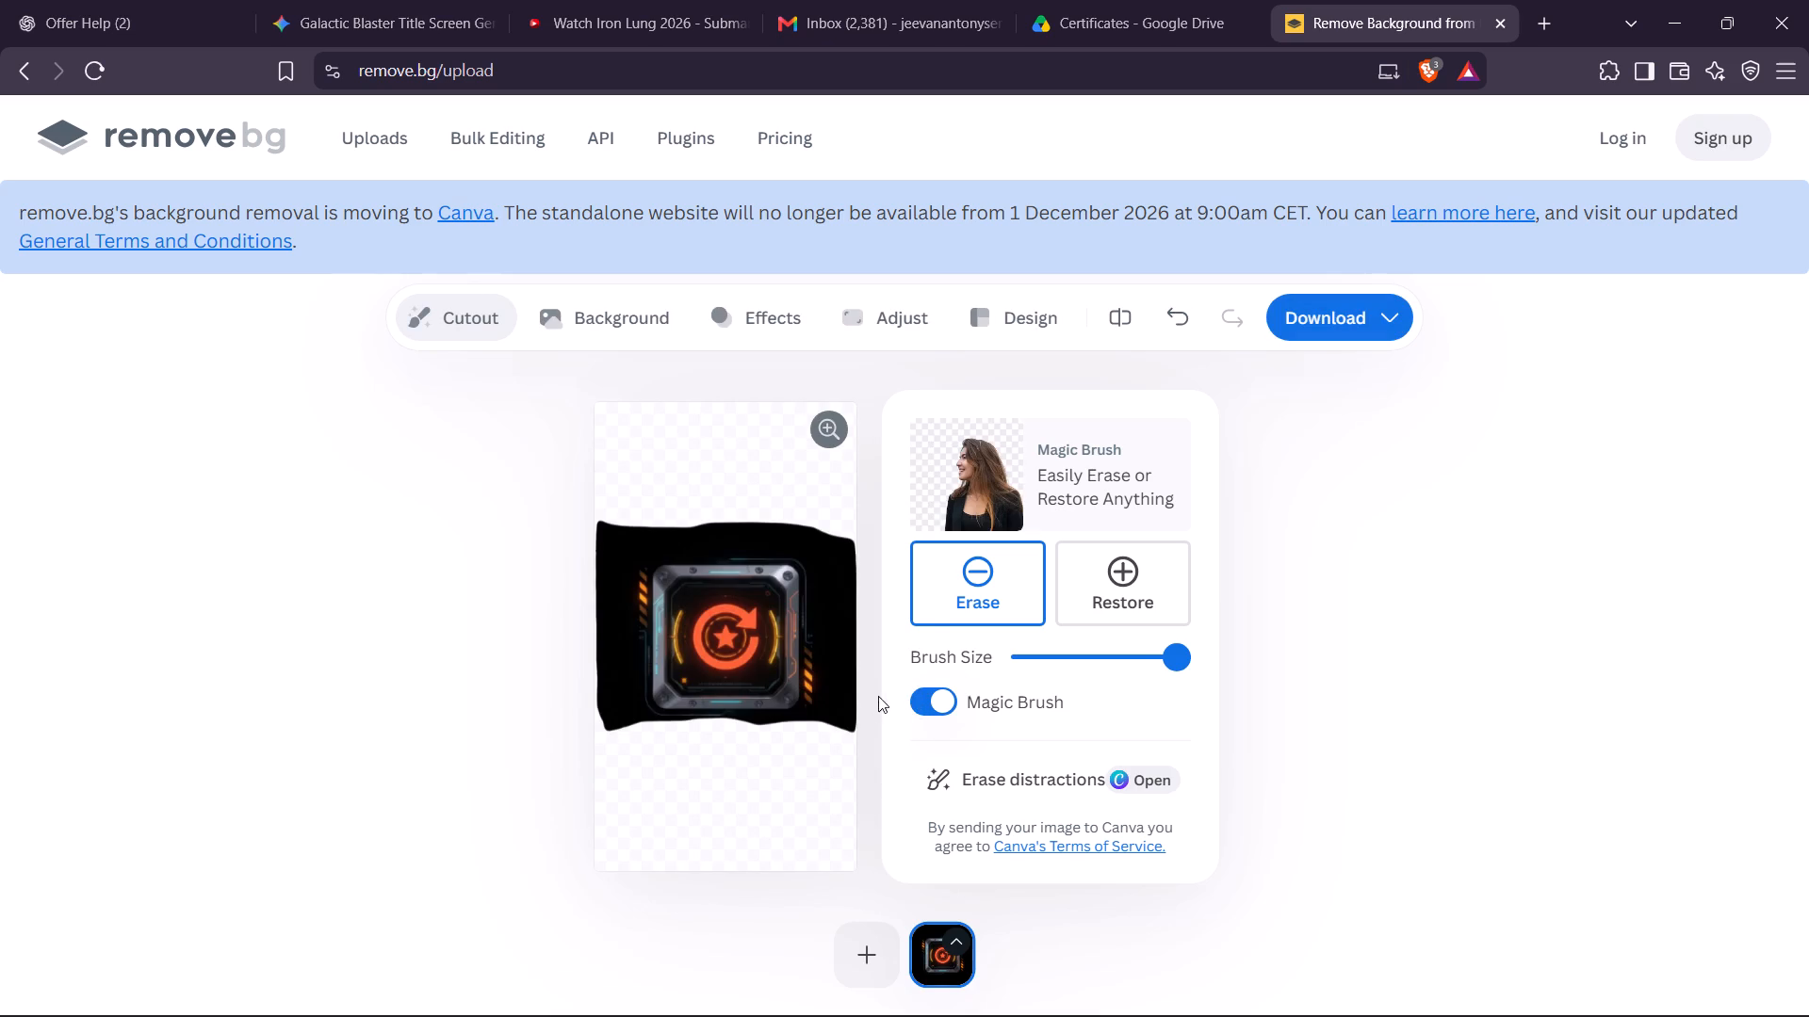
Reduce the brush to a small size and erase the black background by the upper right corner of the retry button.
left_click(1040, 656)
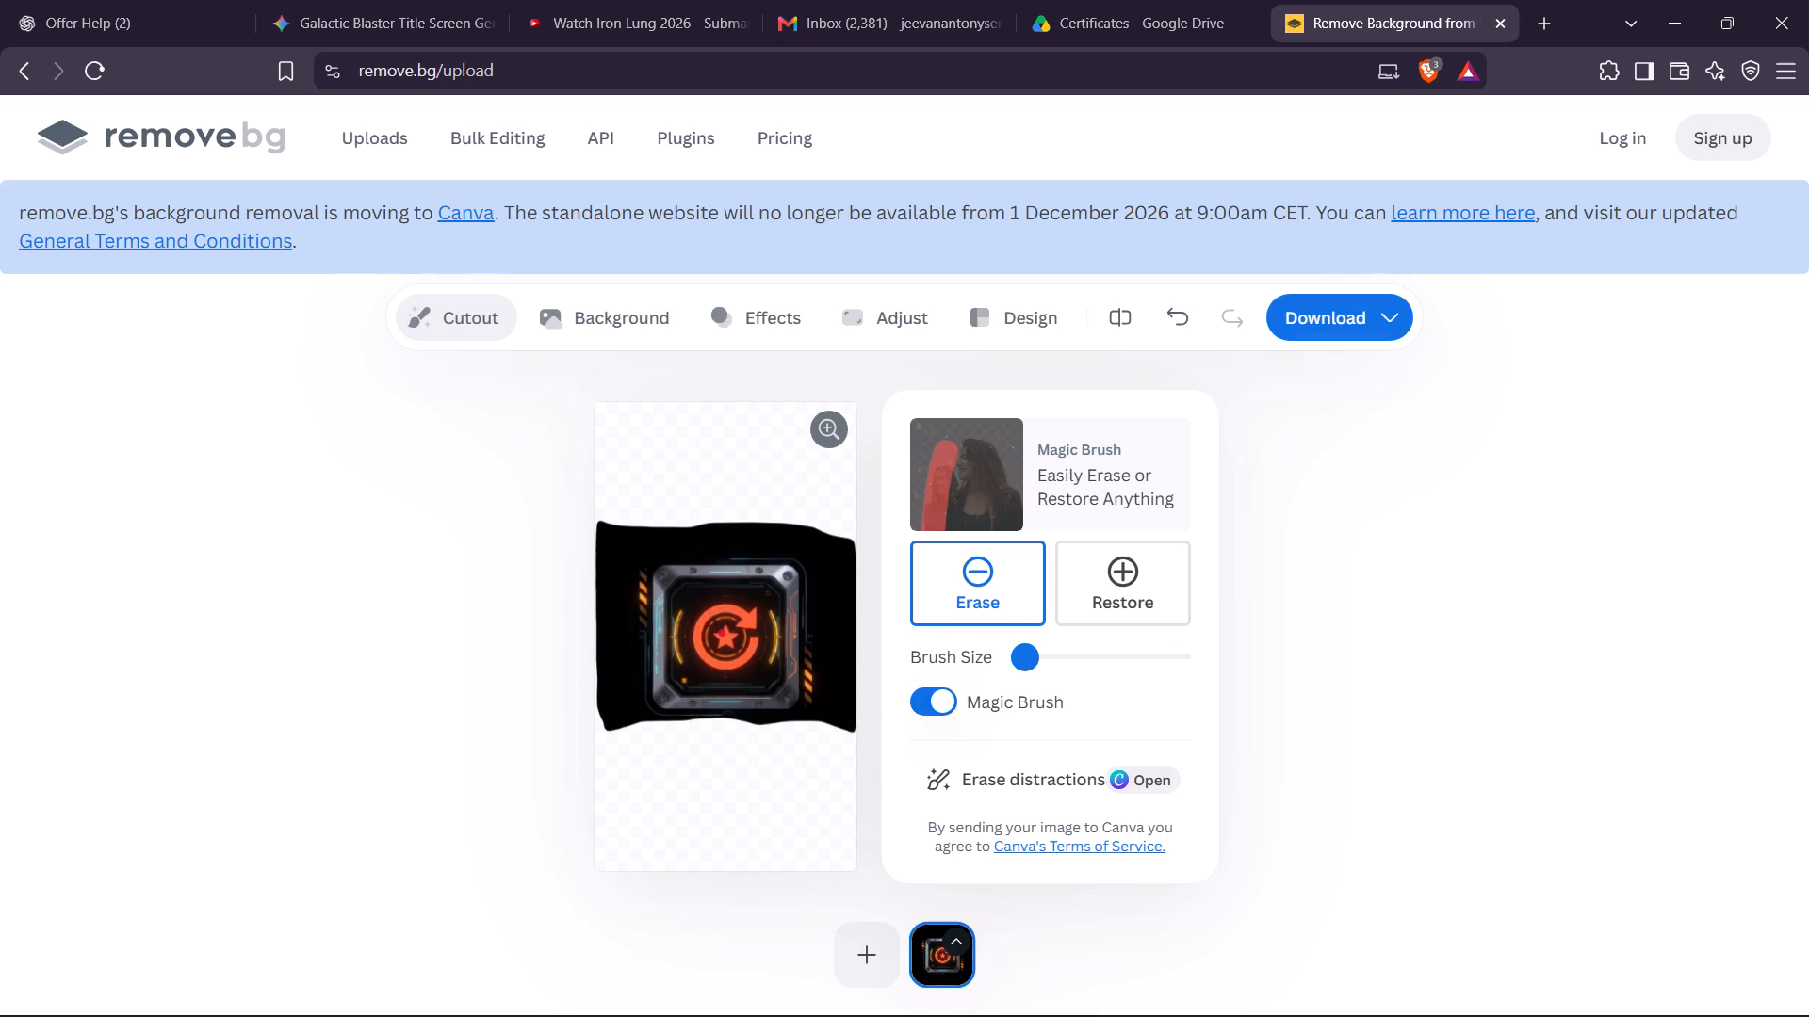
left_click(1040, 656)
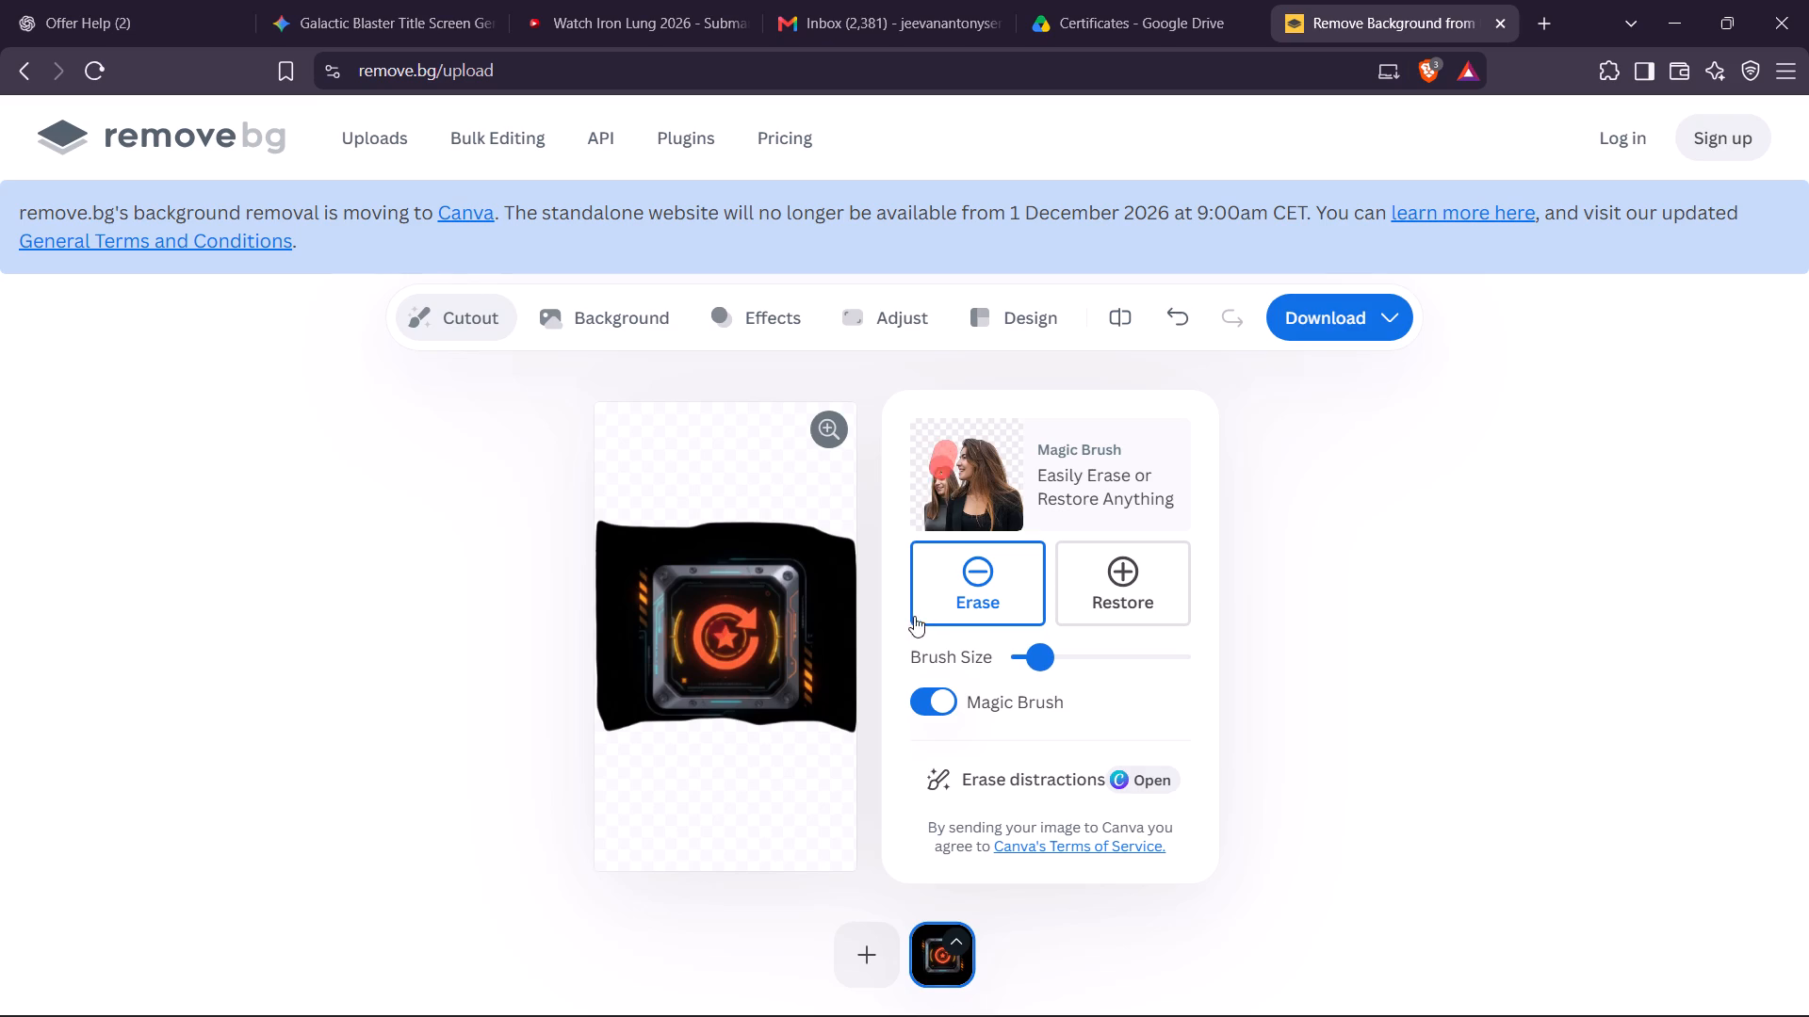
left_click(841, 546)
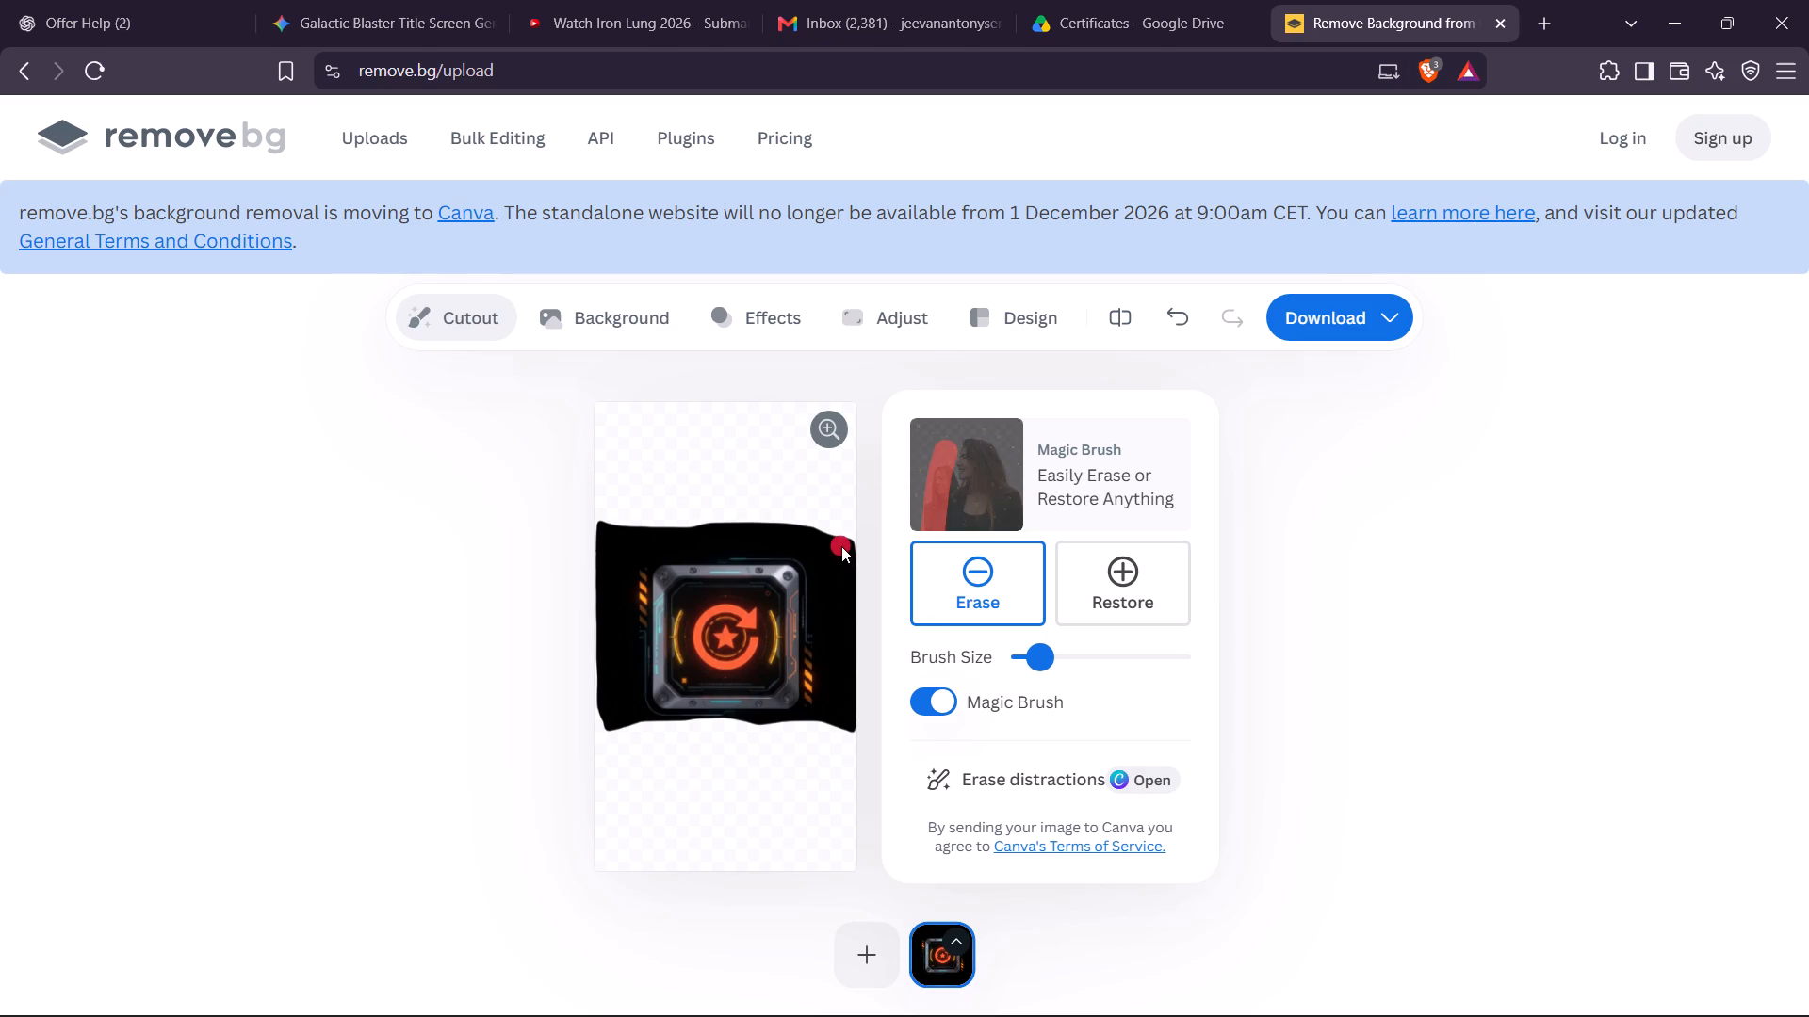
left_click_drag(846, 541, 842, 567)
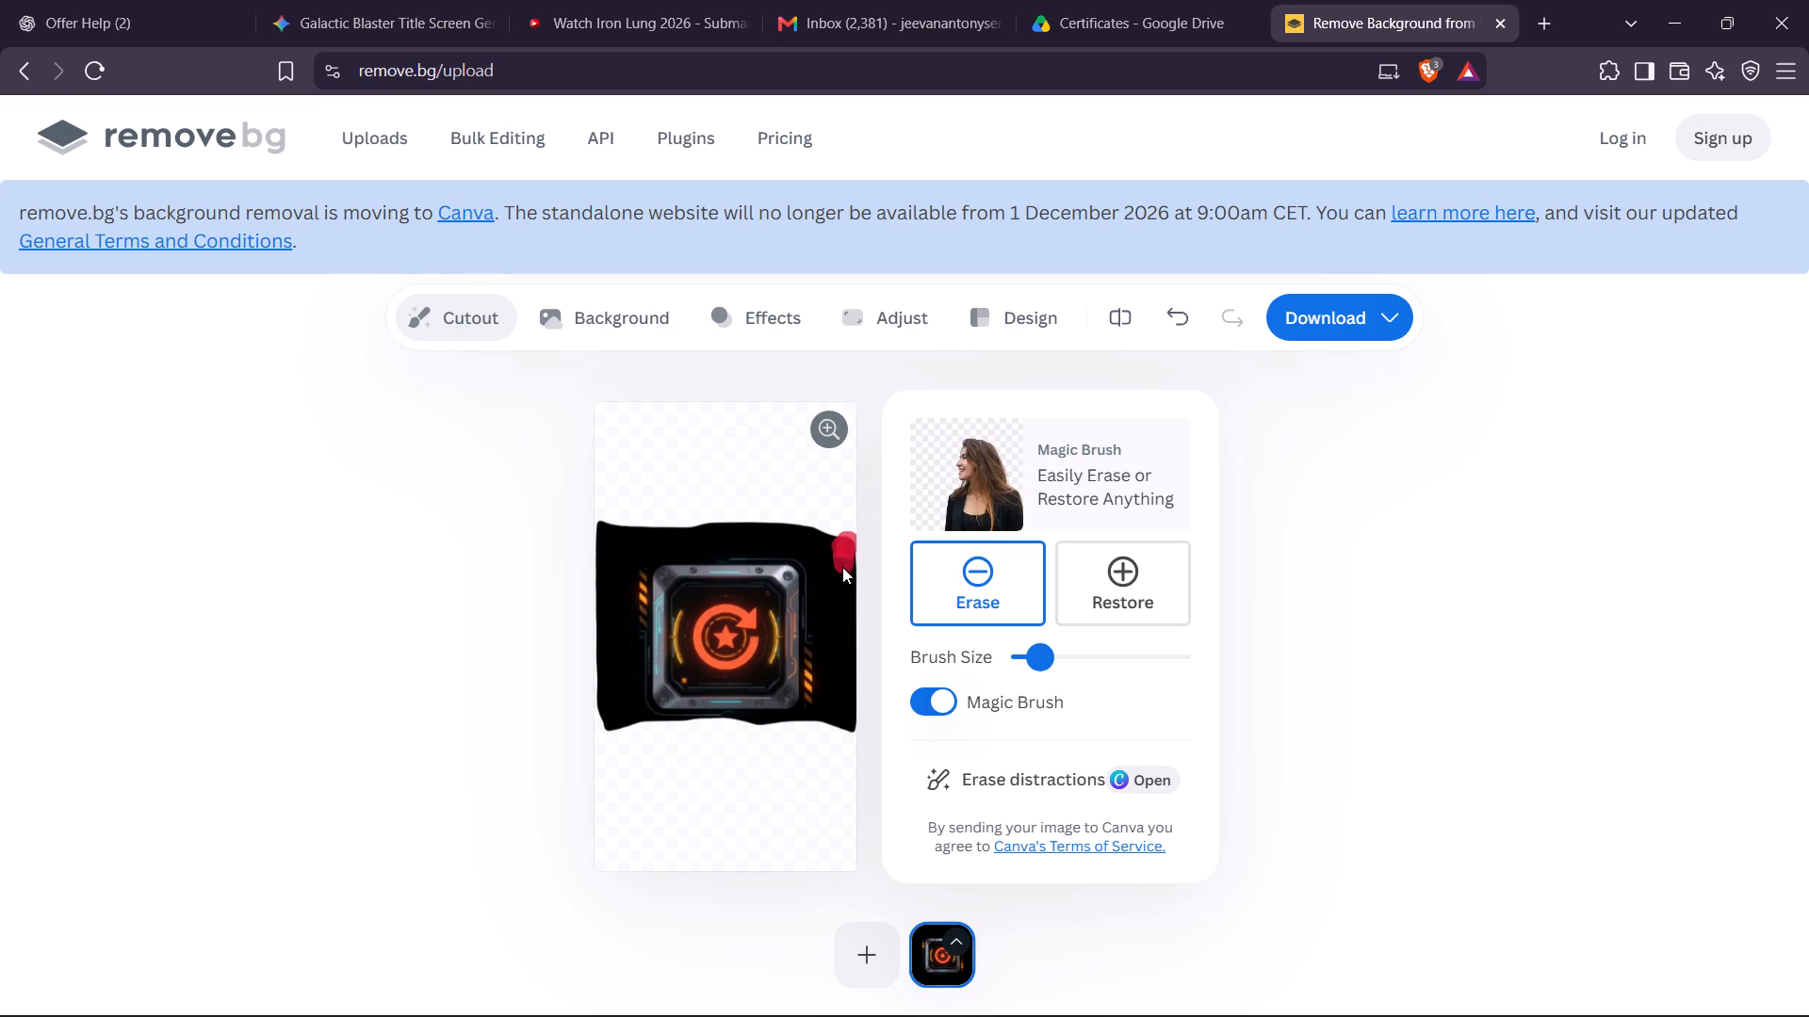
left_click_drag(842, 567, 842, 568)
left_click(842, 568)
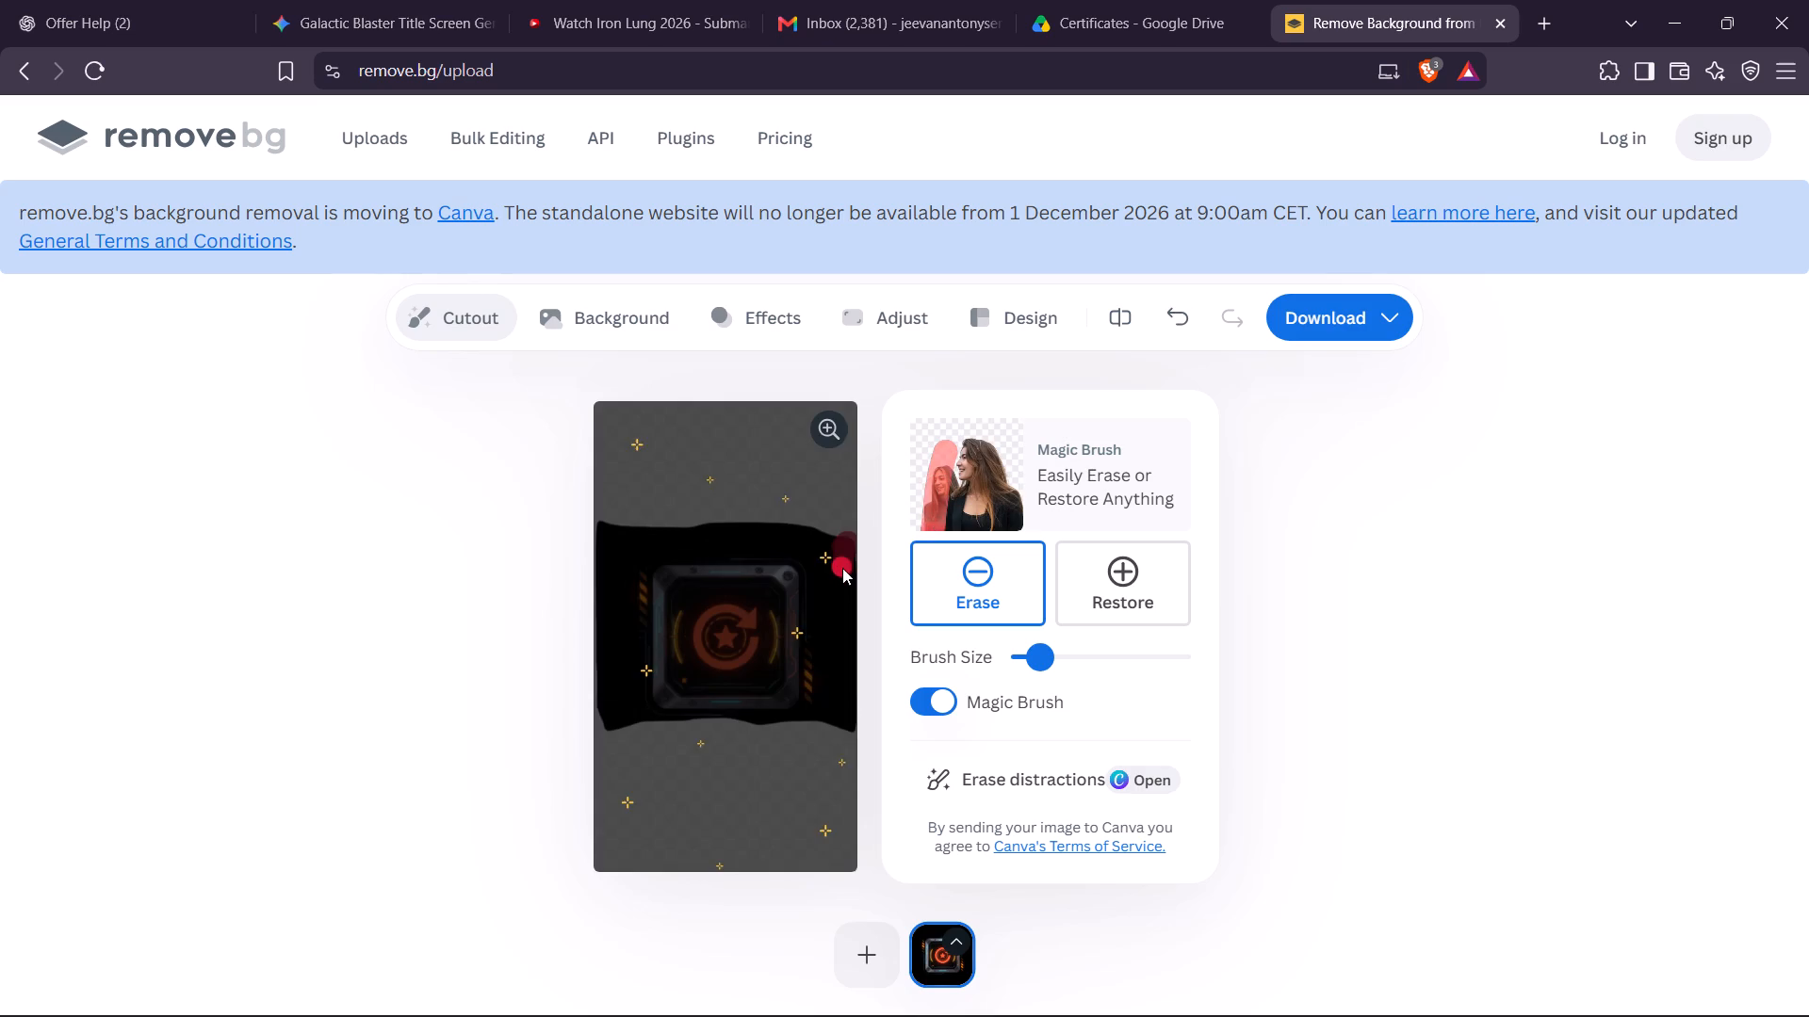
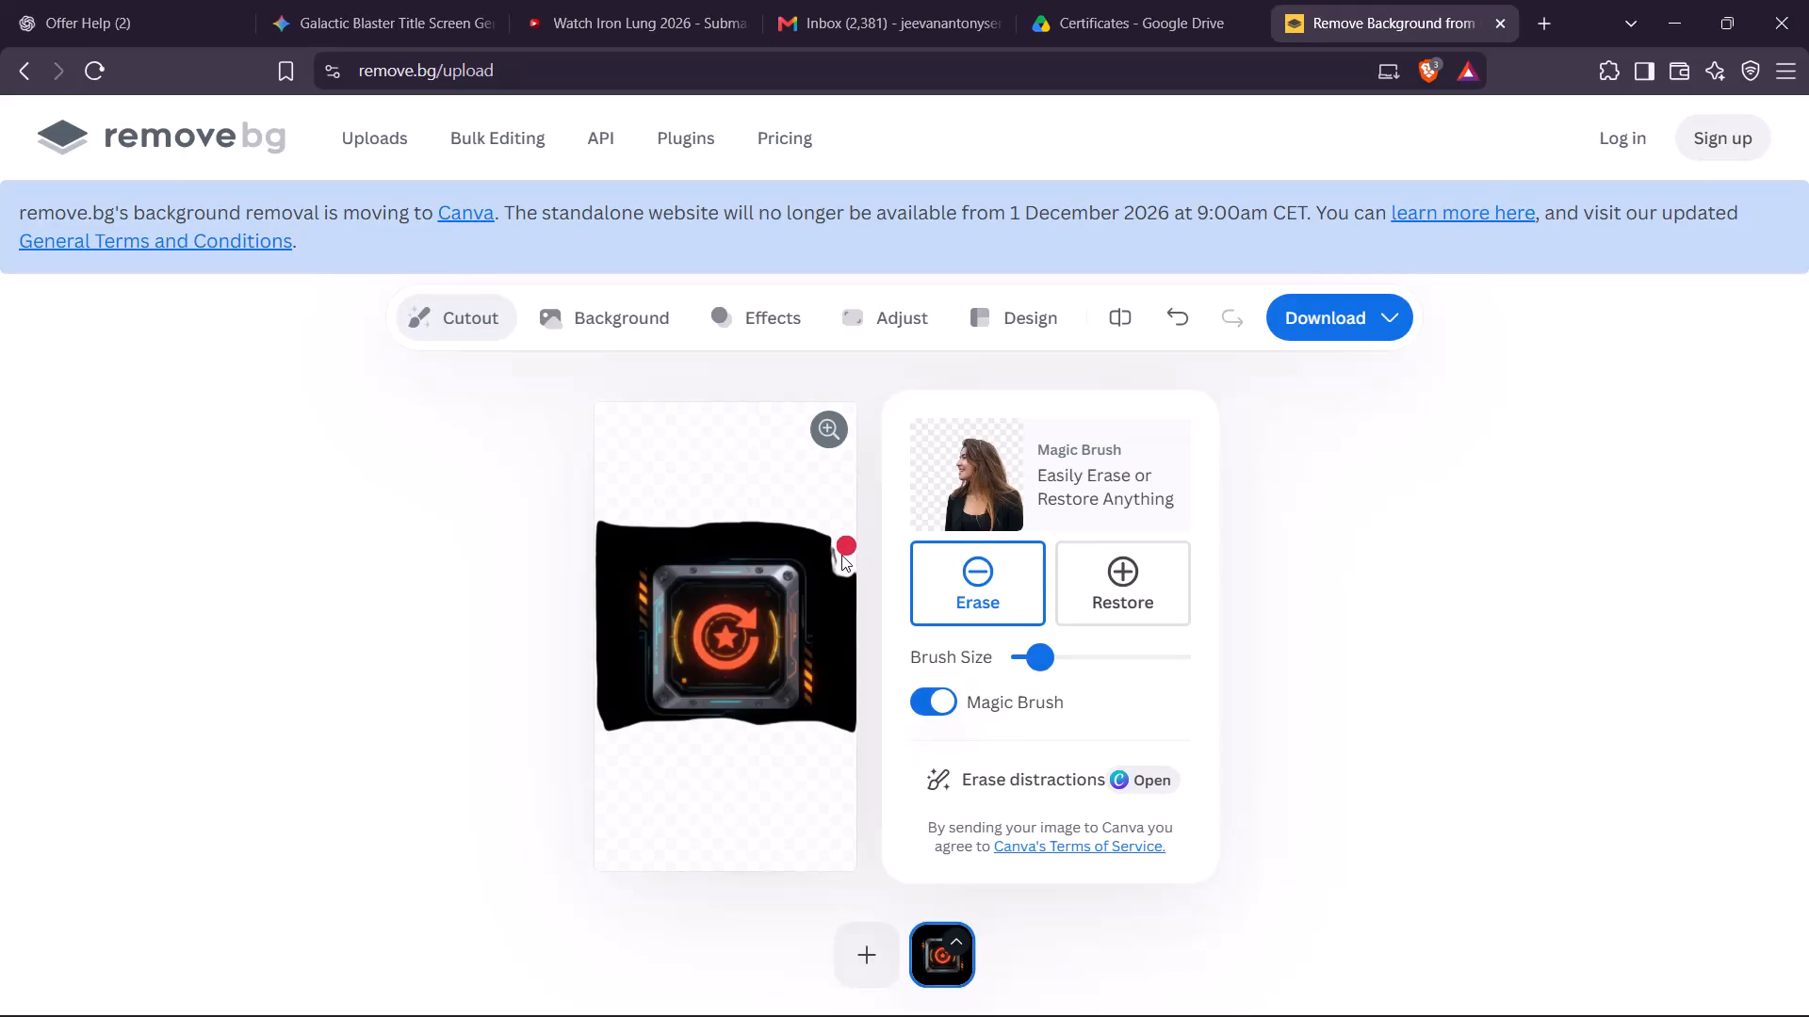
Erase the black strip along the right edge of the image, from beside the button's upper corner to below its lower corner.
left_click_drag(841, 555, 850, 601)
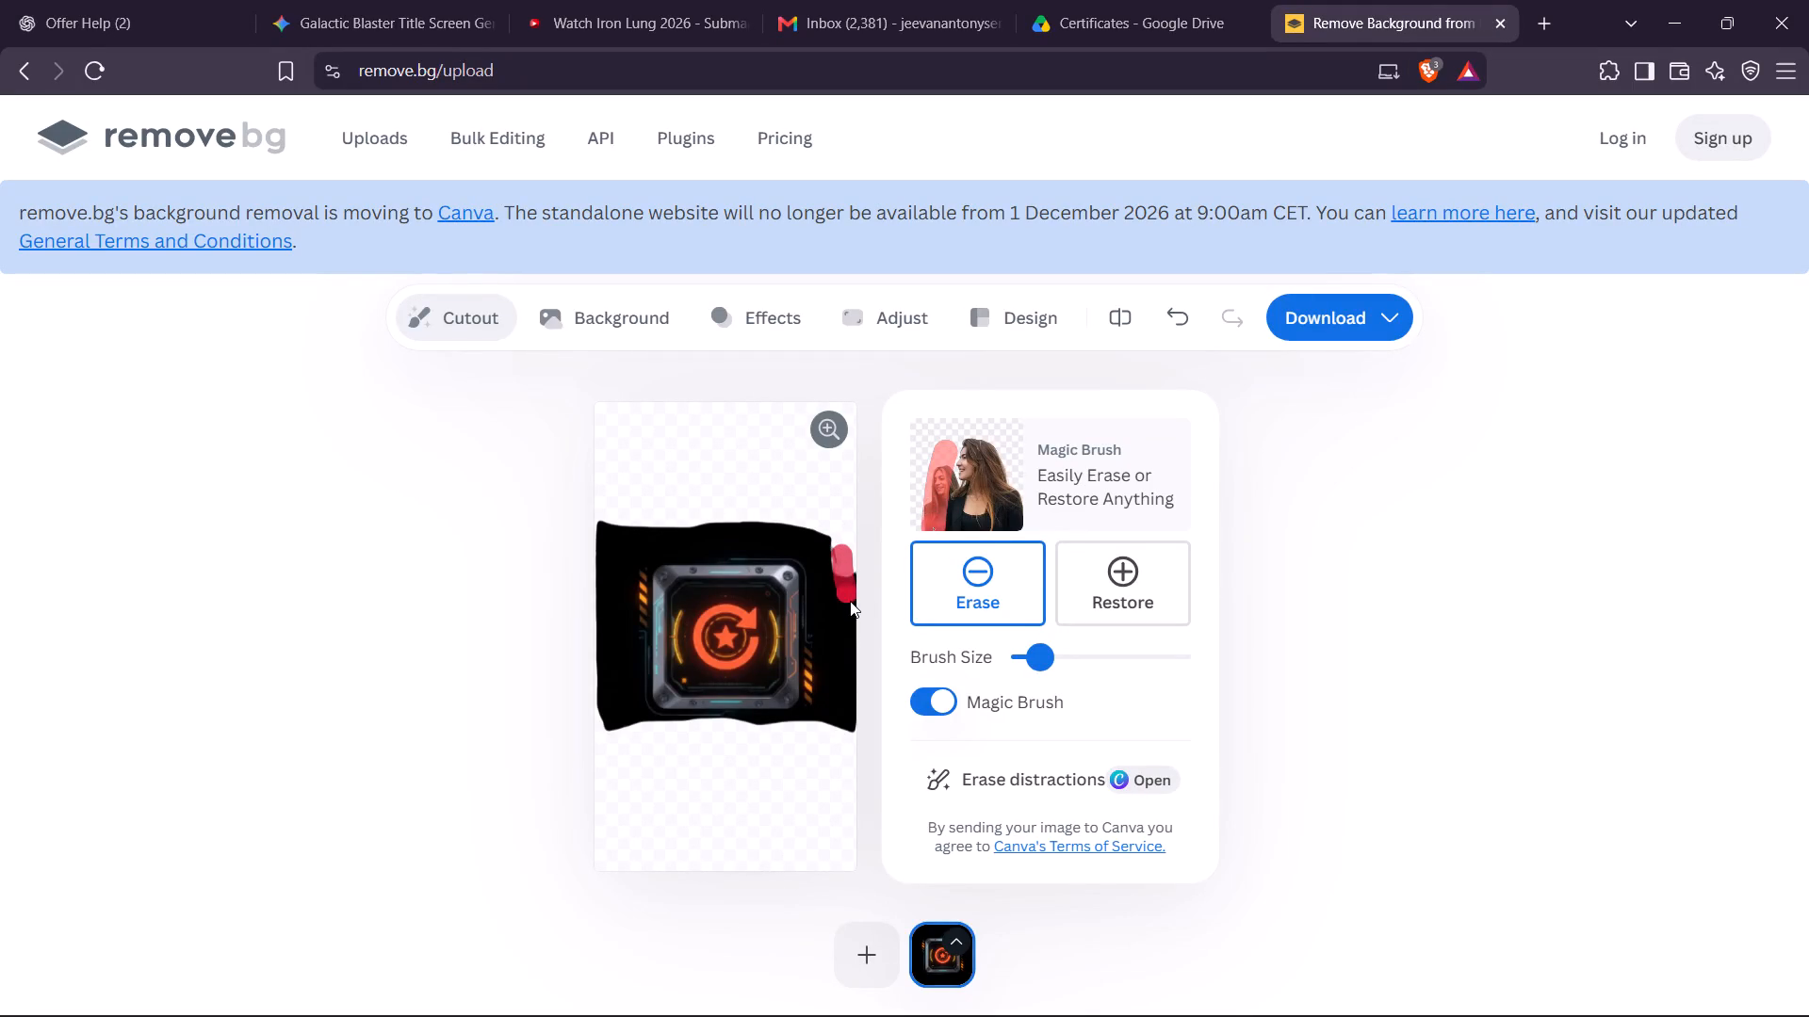
left_click_drag(850, 601, 855, 735)
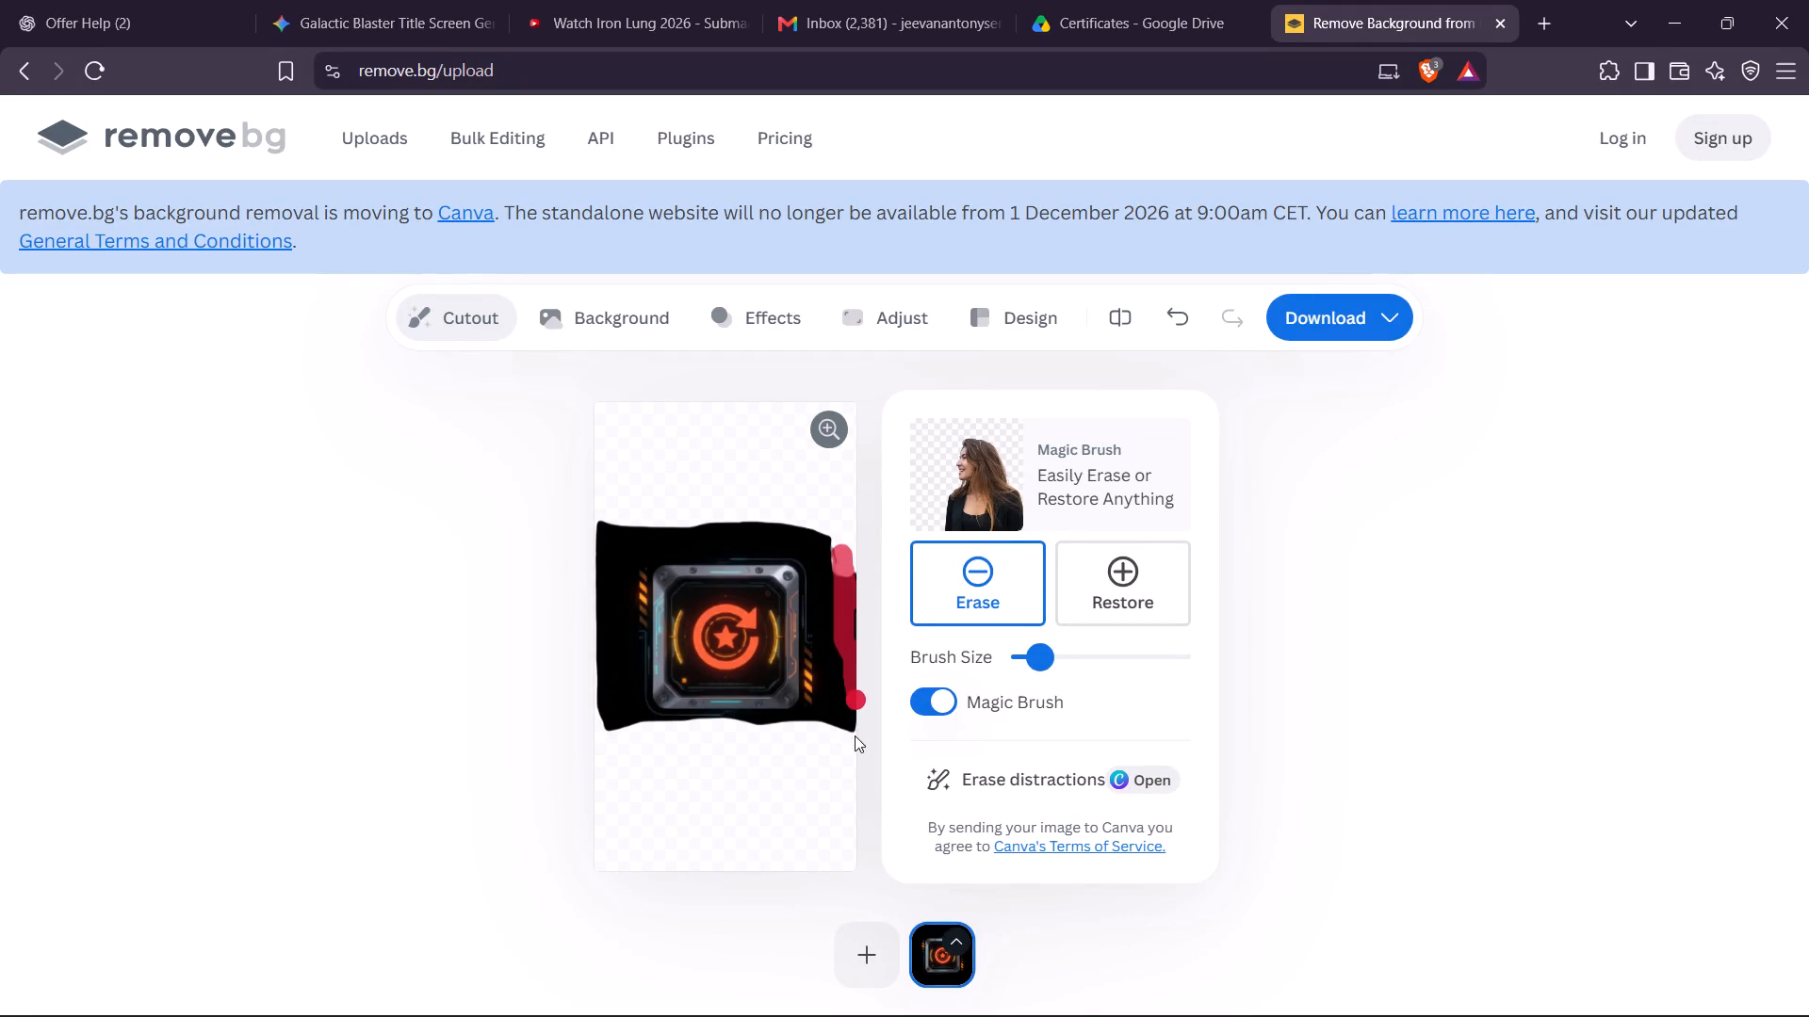
left_click_drag(855, 735, 848, 620)
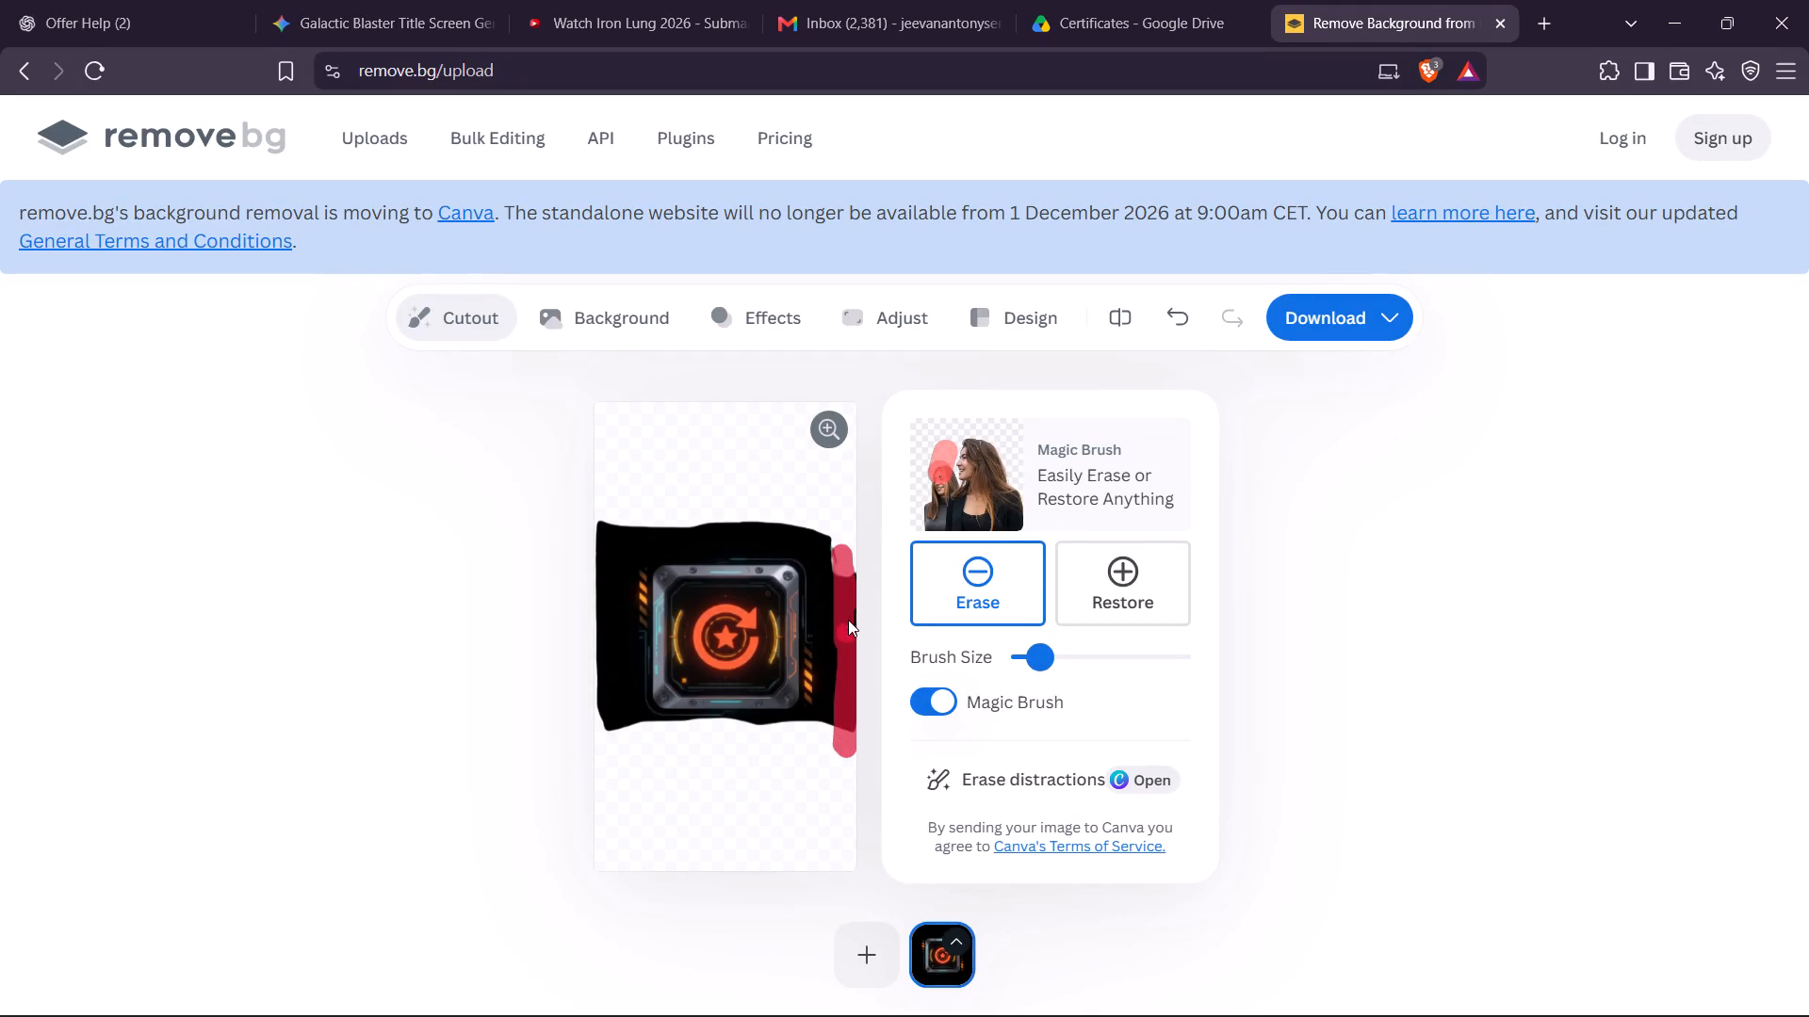
left_click_drag(848, 620, 833, 596)
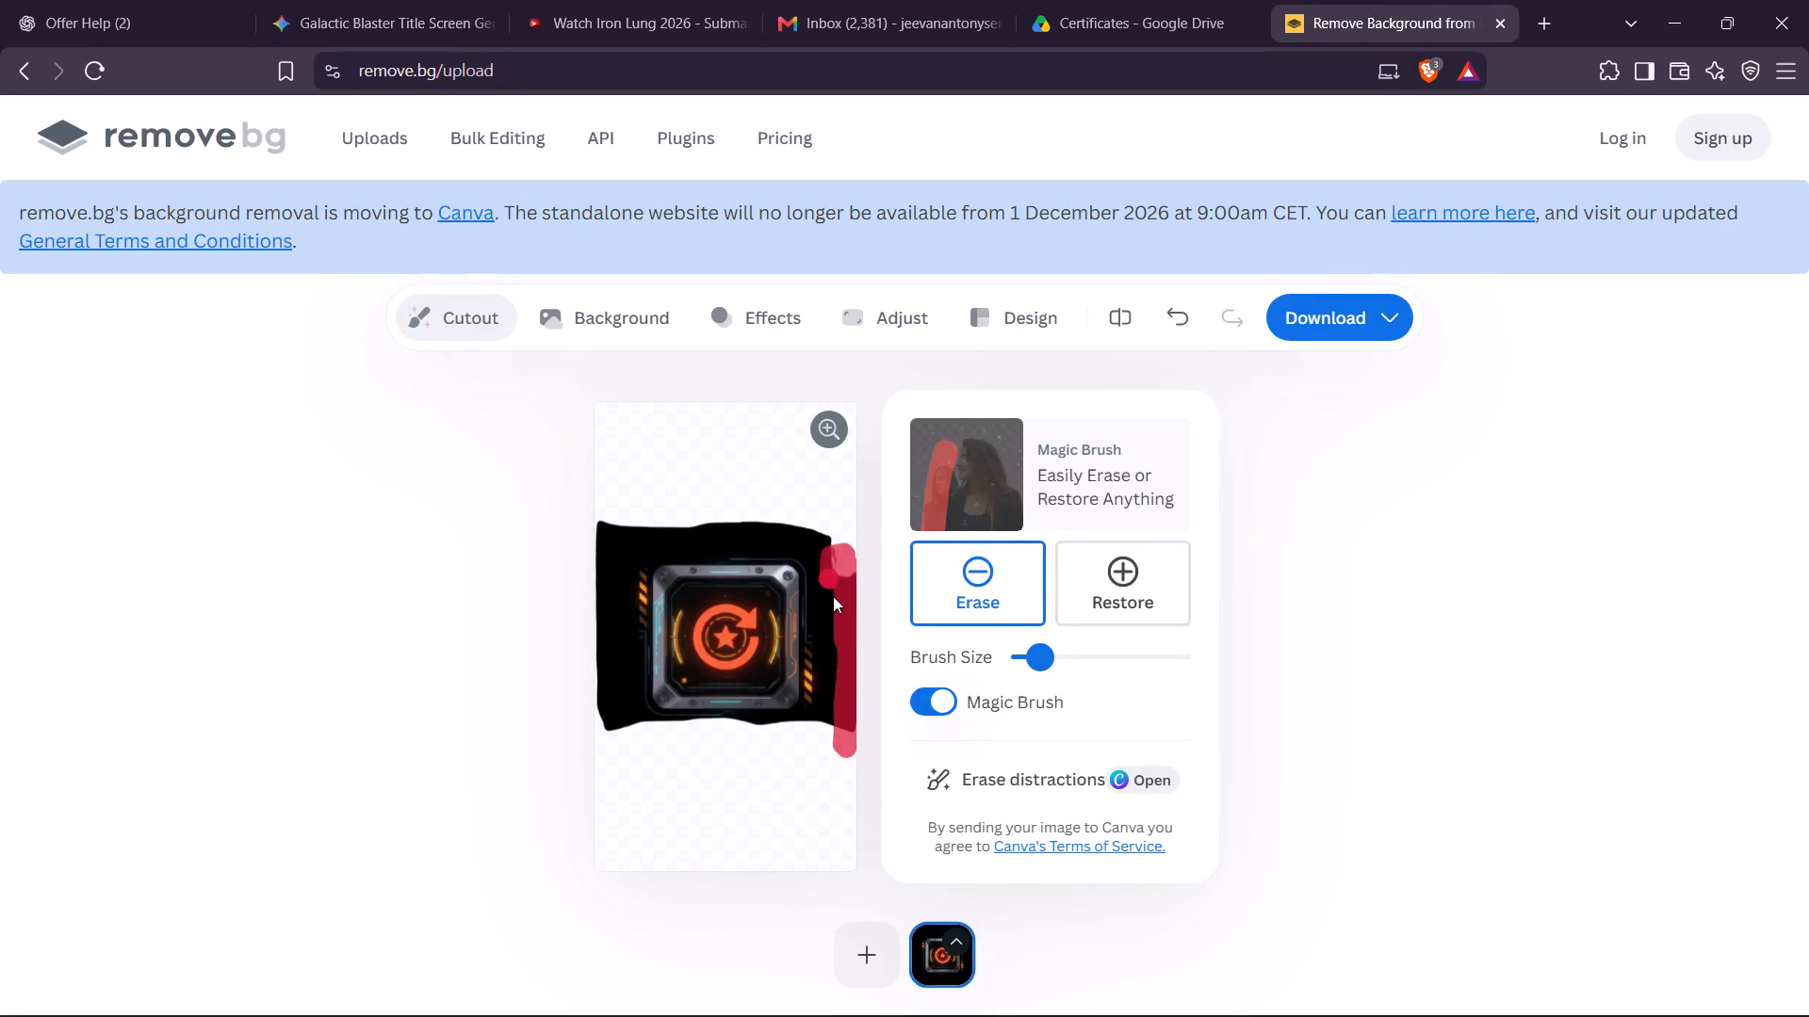
left_click_drag(833, 596, 835, 670)
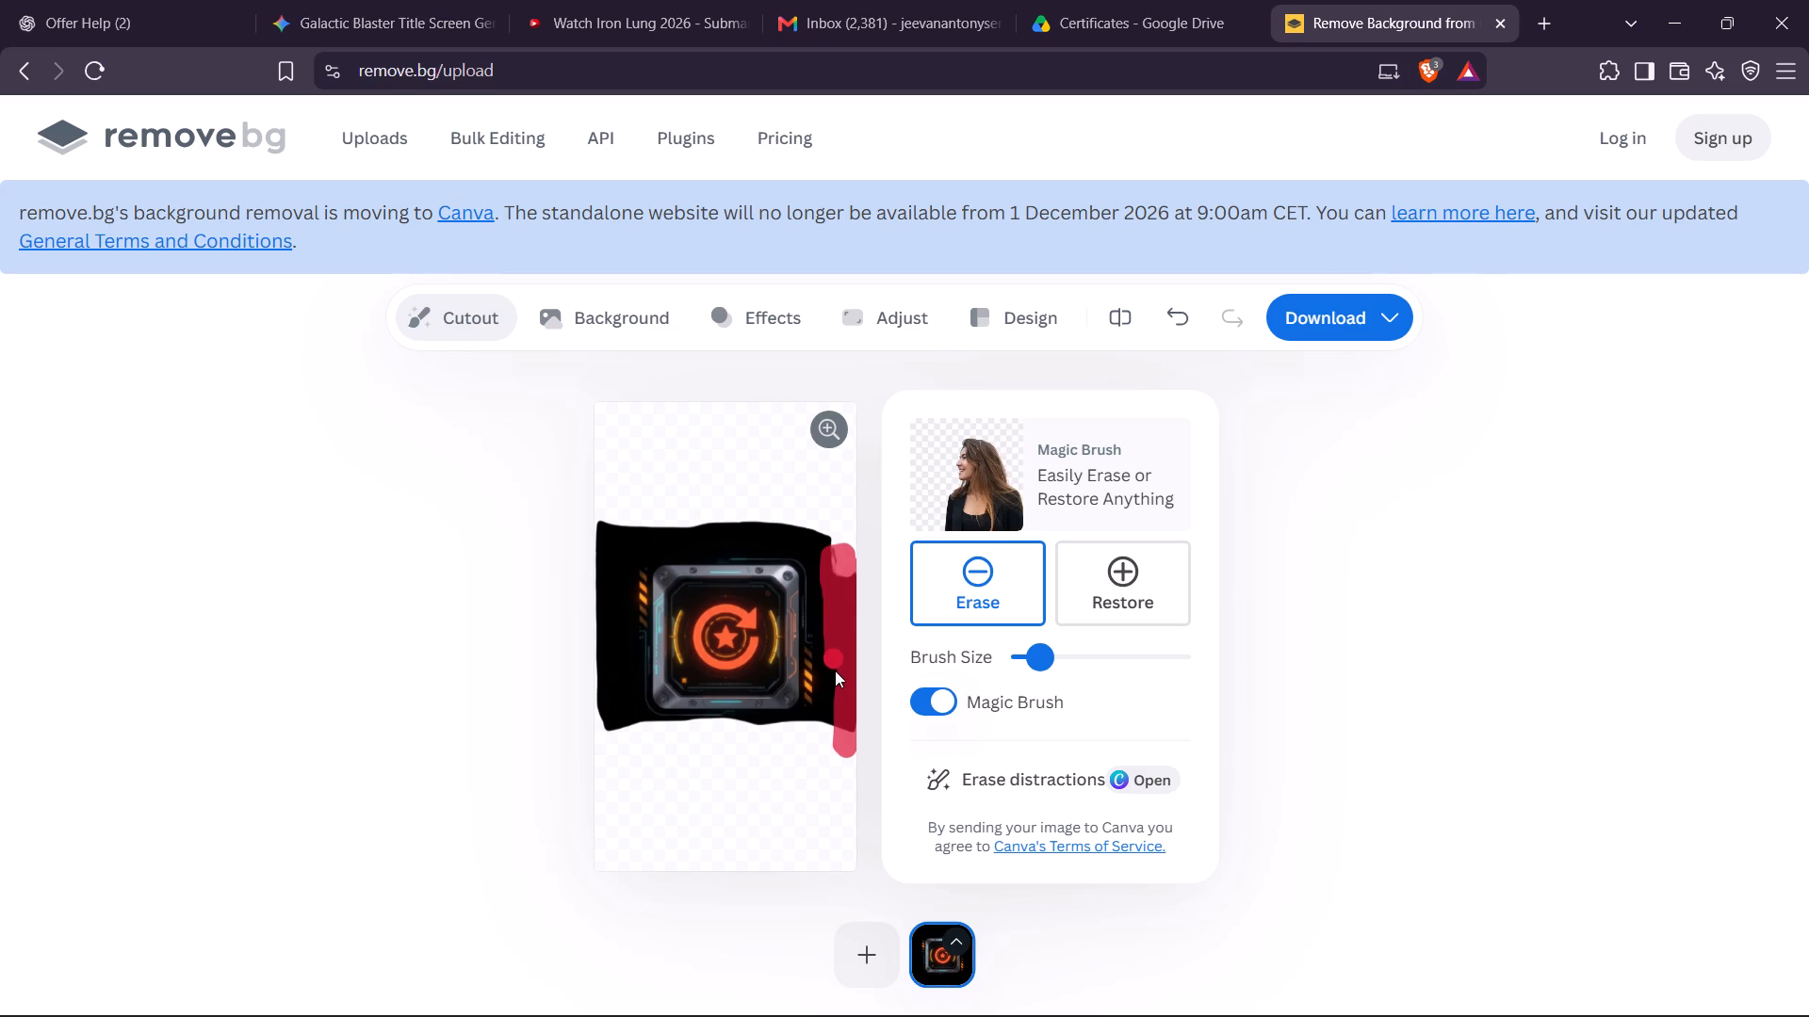
left_click_drag(835, 670, 833, 739)
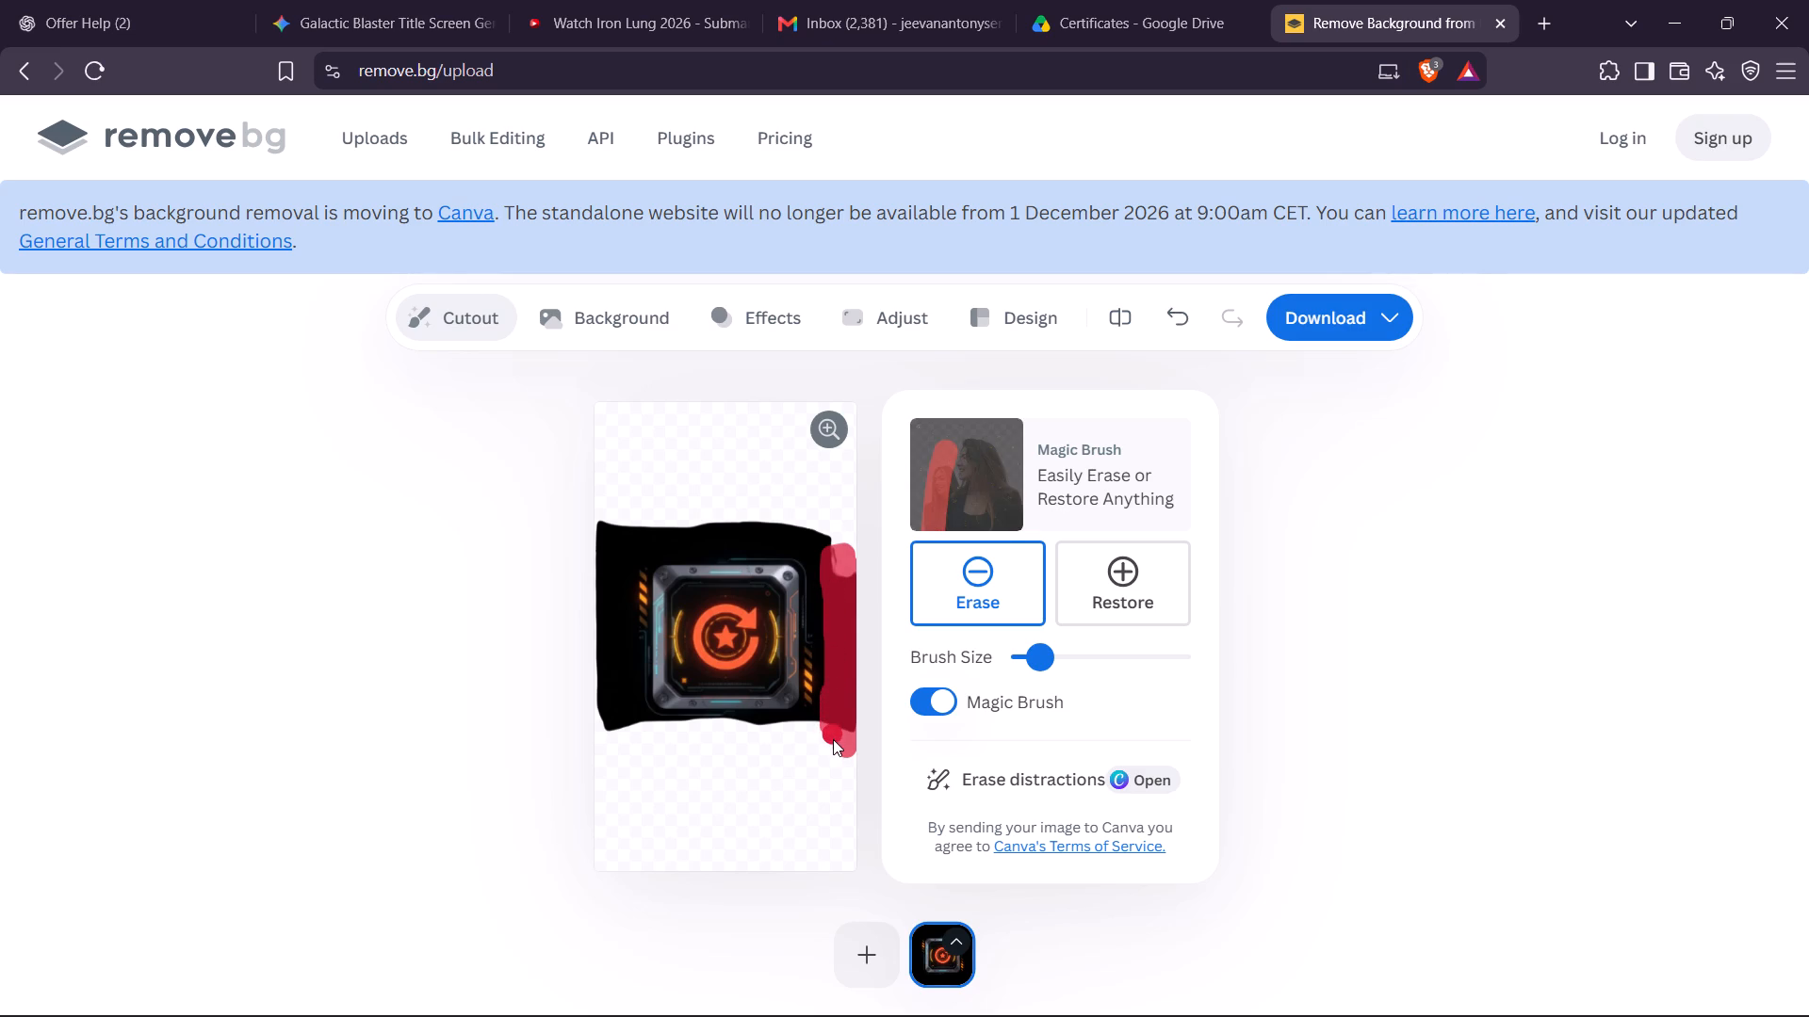
left_click_drag(833, 739, 833, 743)
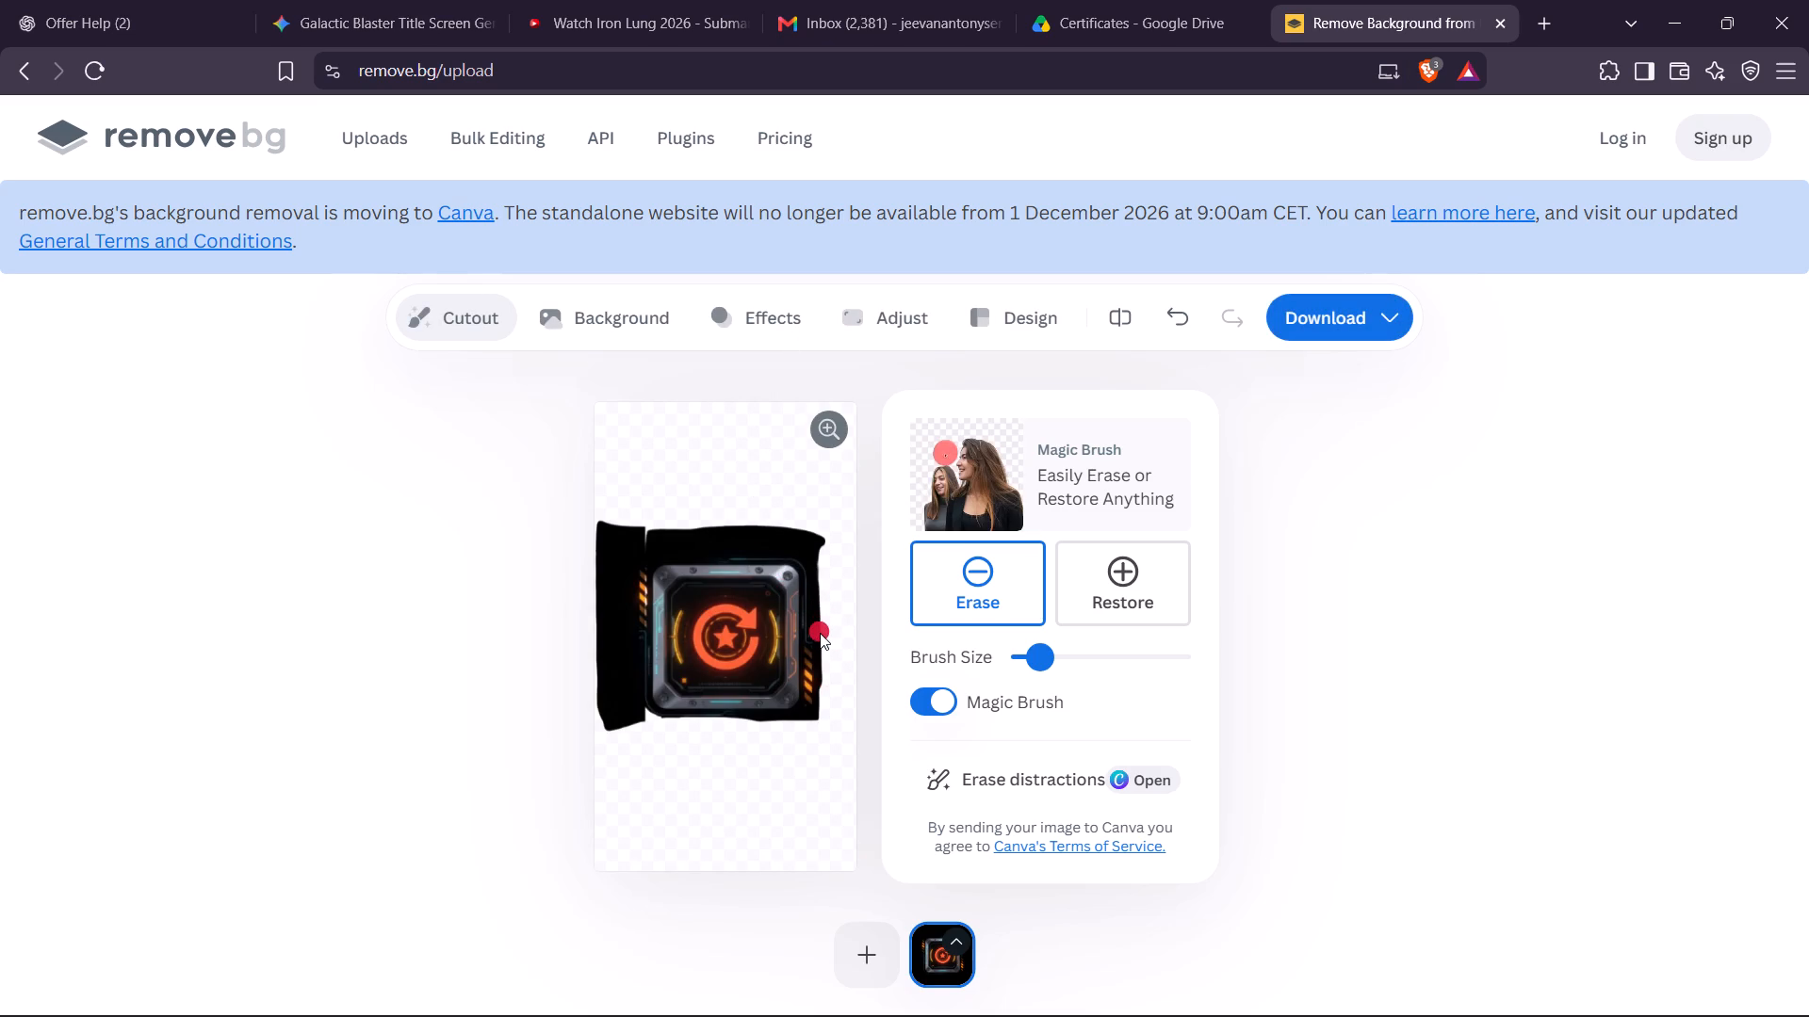
Reduce the brush to its minimum size and erase the black beside the button's right side, from the upper frame down past the orange stripes.
left_click_drag(1041, 656, 1001, 665)
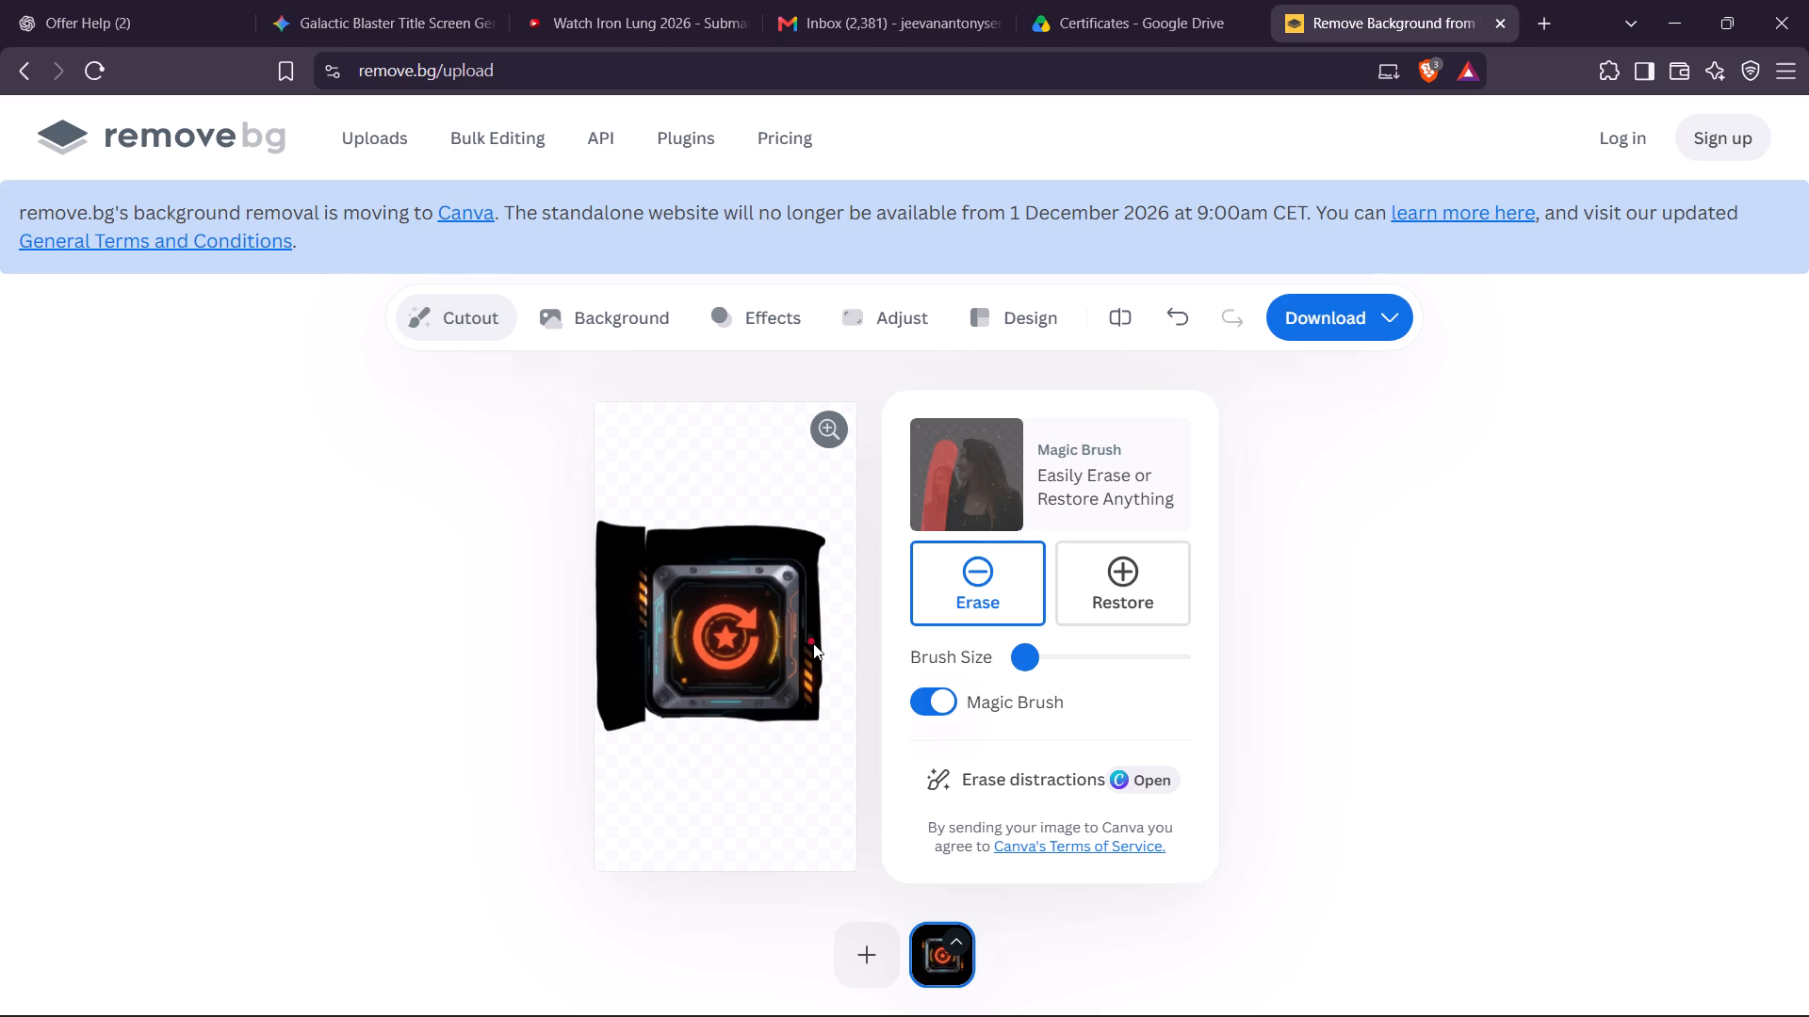
left_click_drag(813, 643, 814, 622)
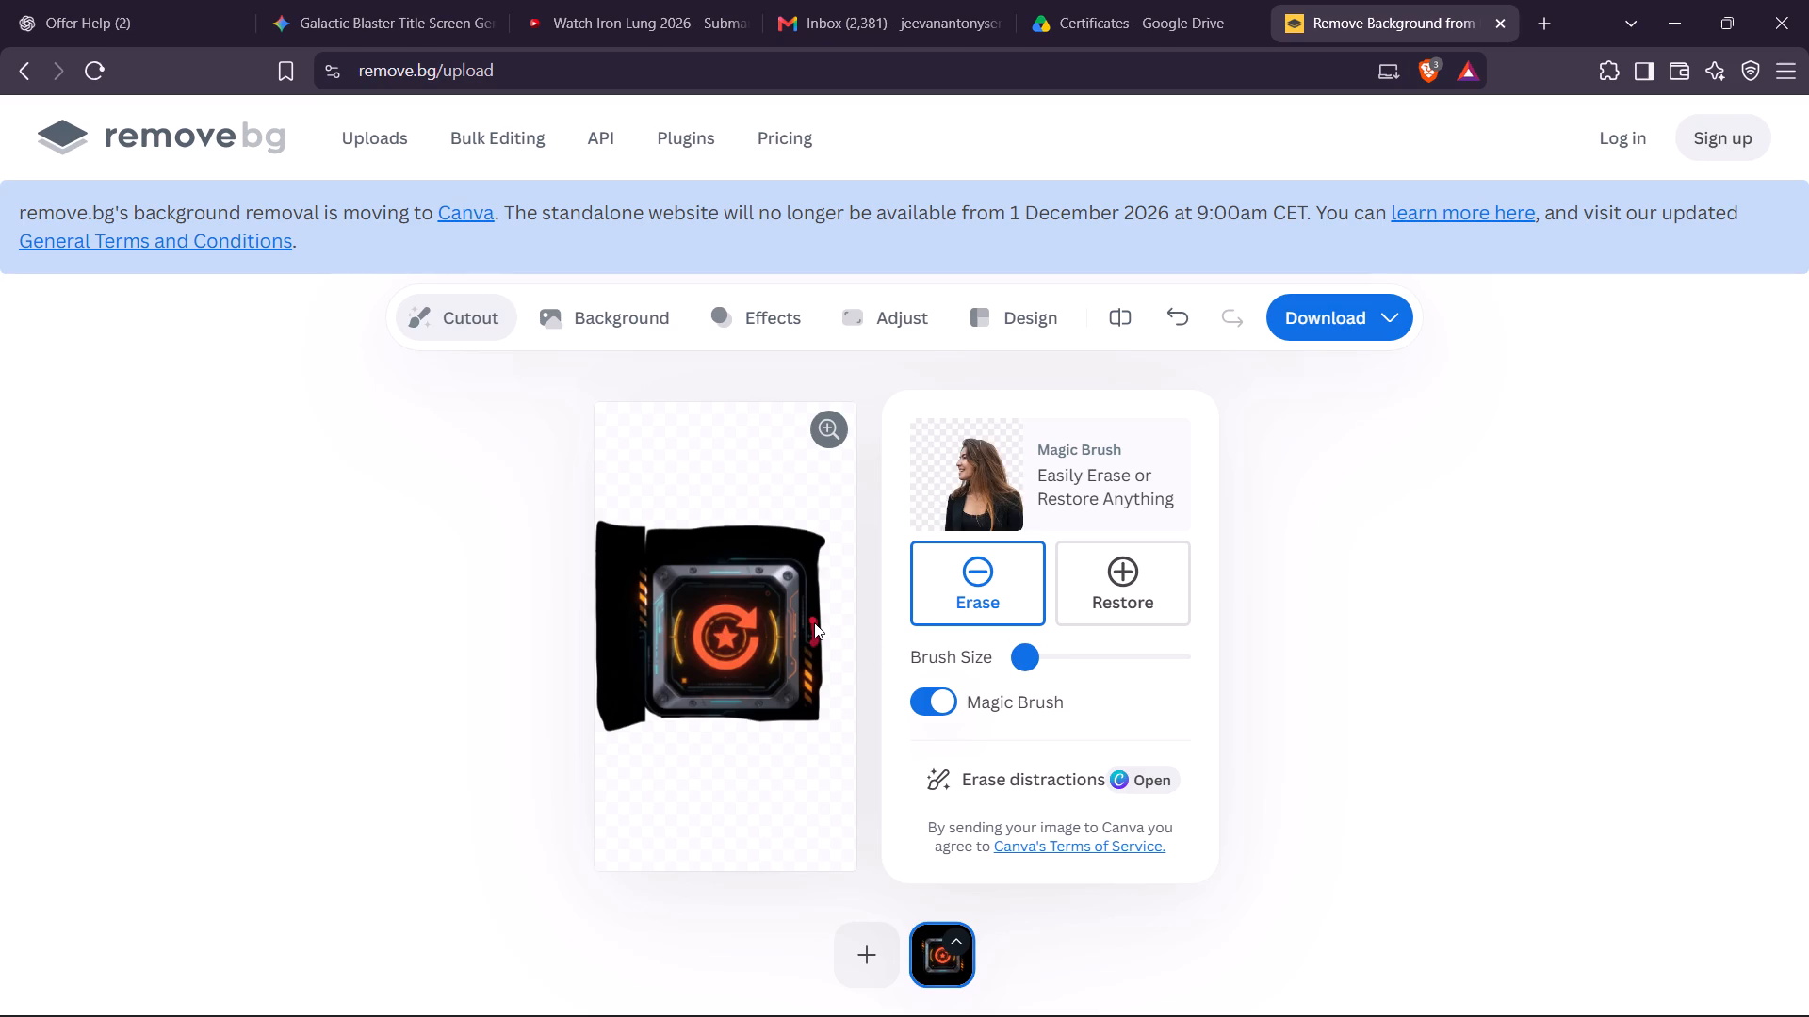
left_click_drag(814, 622, 813, 639)
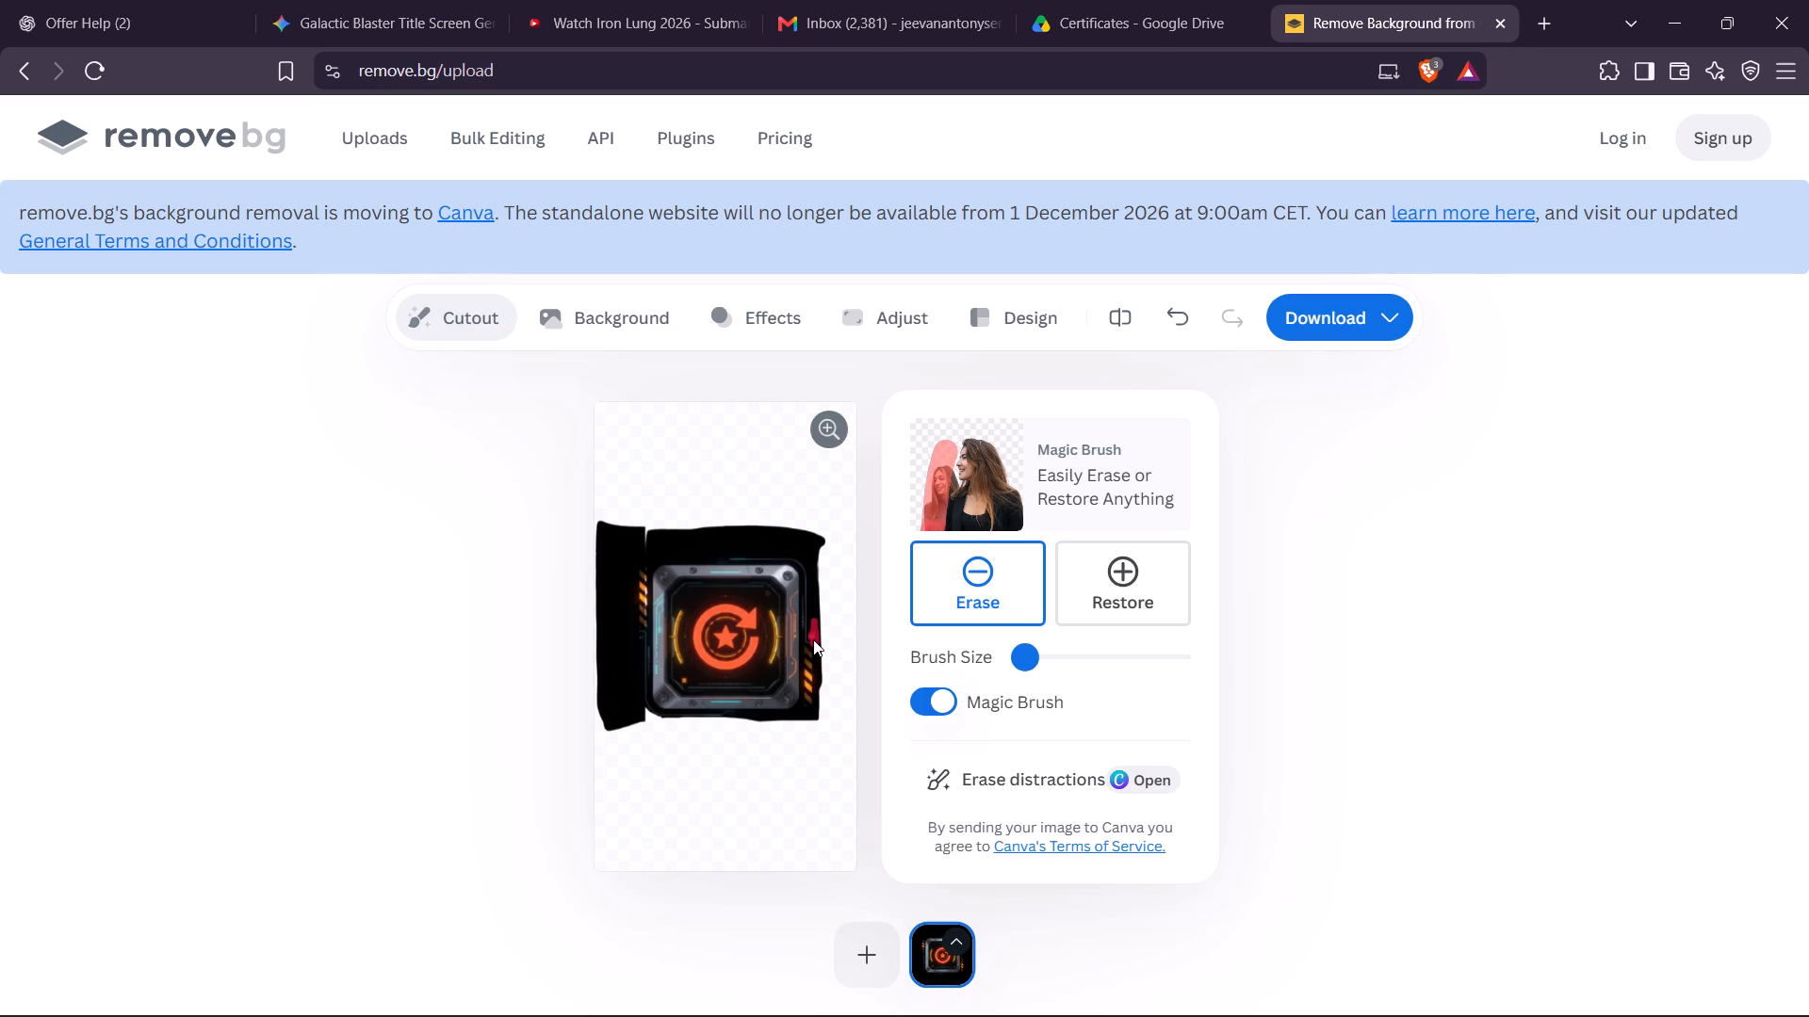
left_click_drag(813, 639, 815, 621)
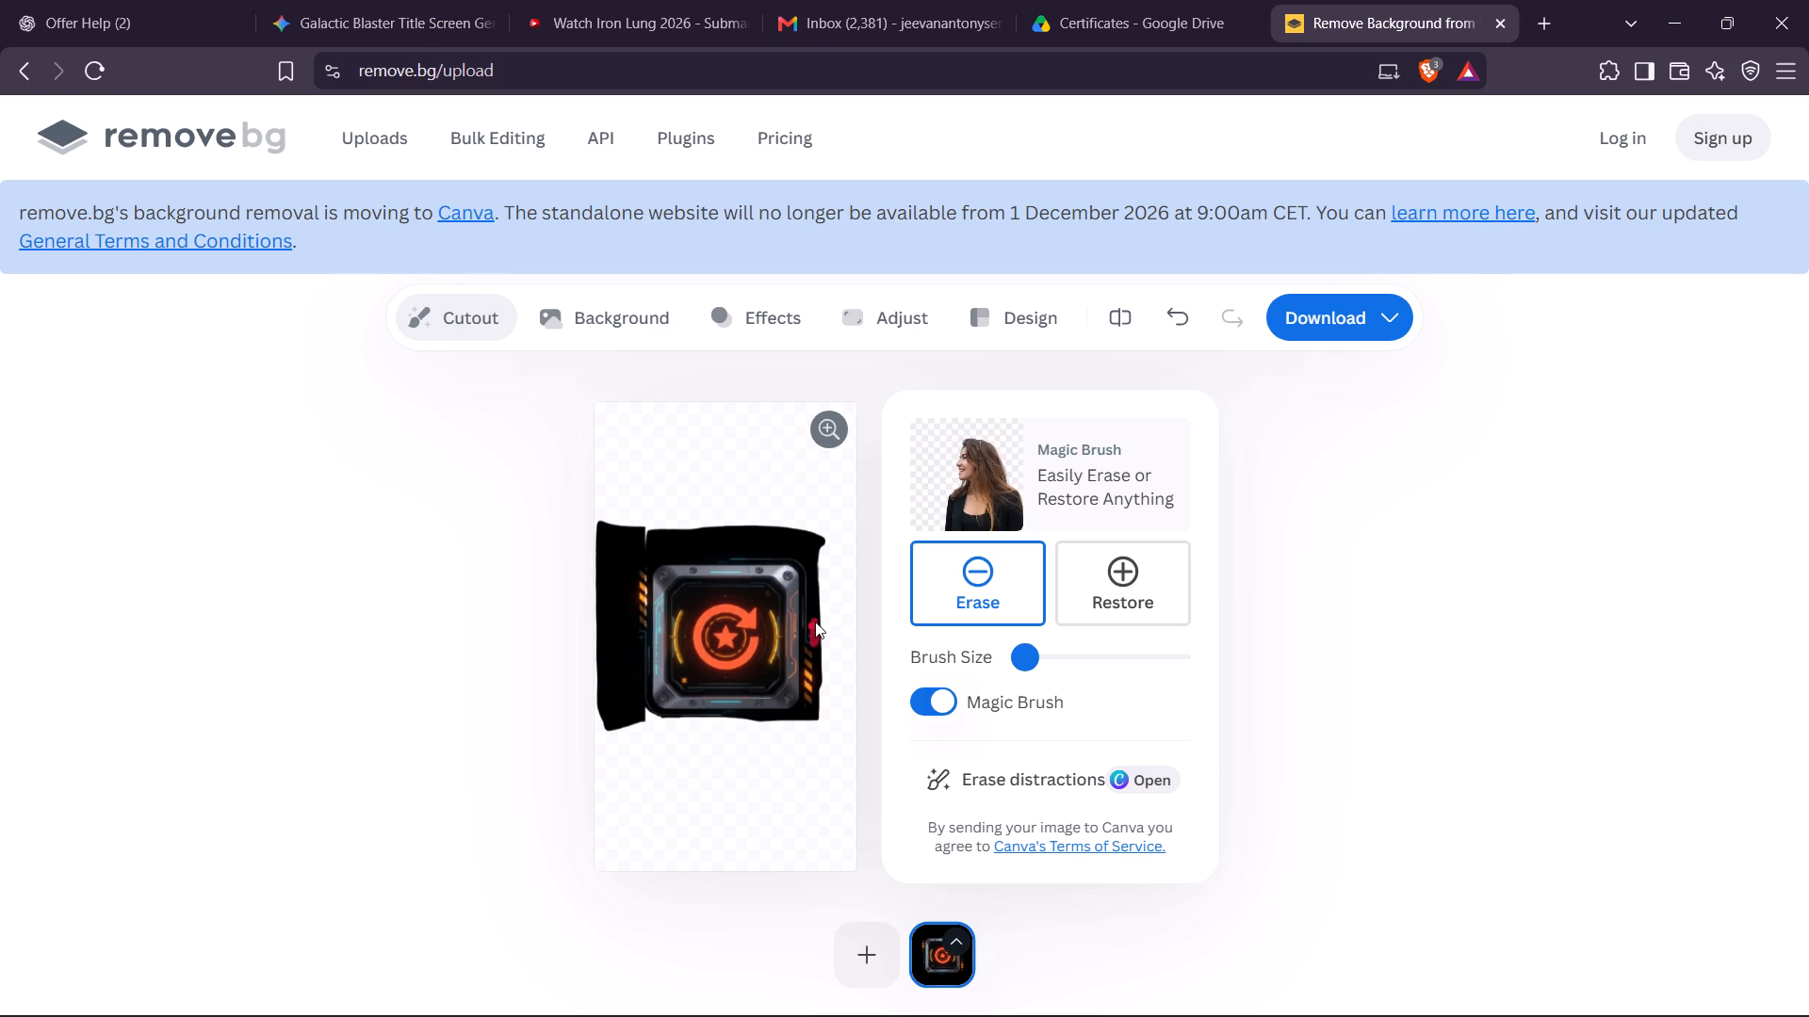
left_click_drag(815, 621, 809, 596)
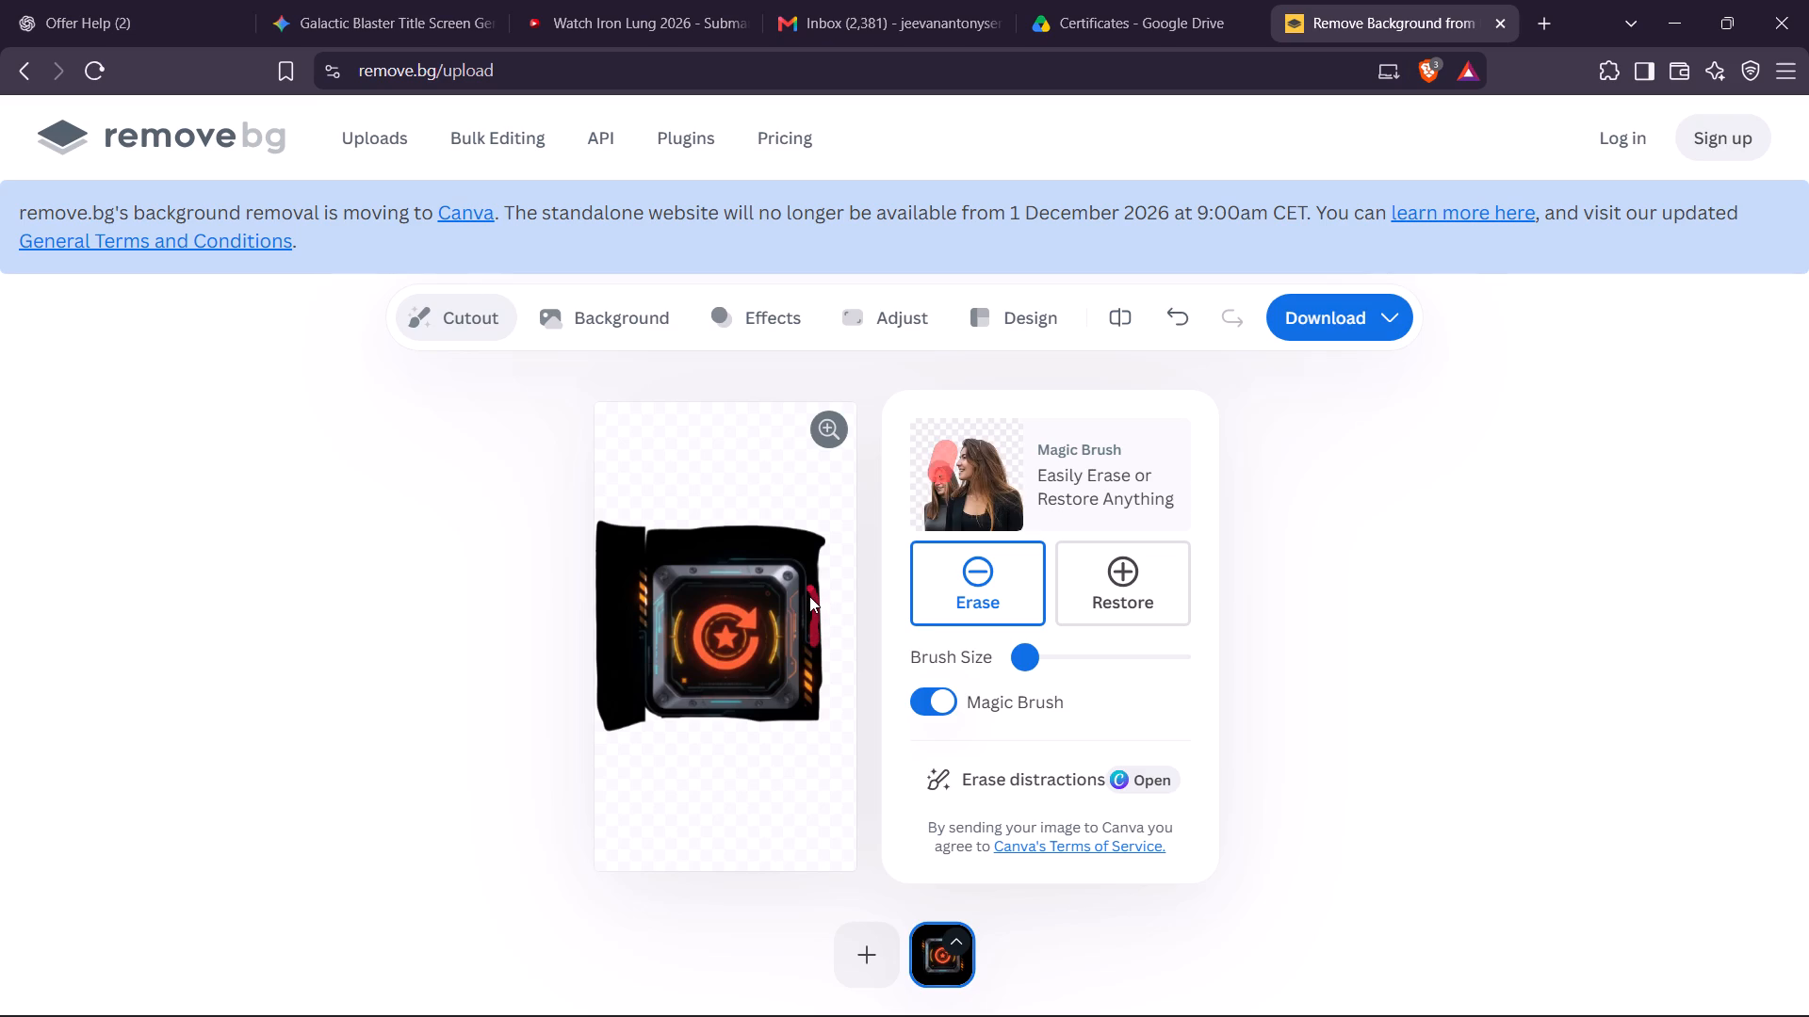
left_click_drag(809, 596, 811, 620)
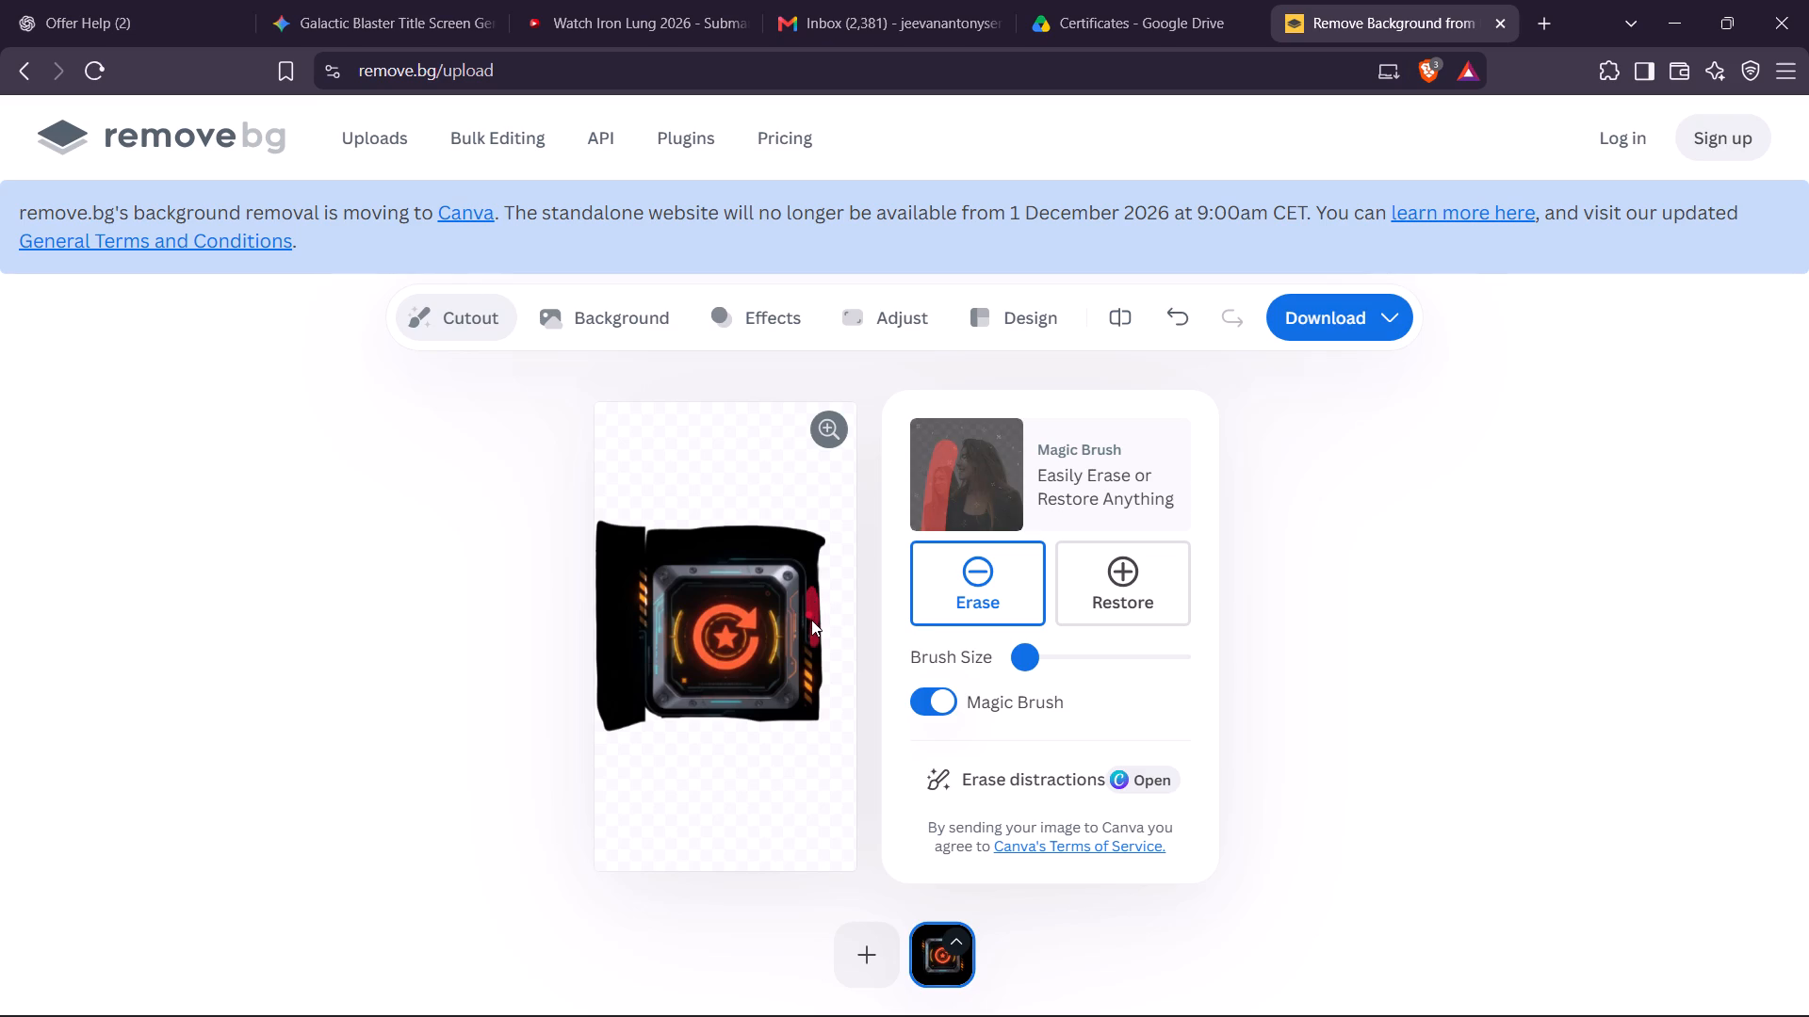
left_click_drag(811, 620, 815, 635)
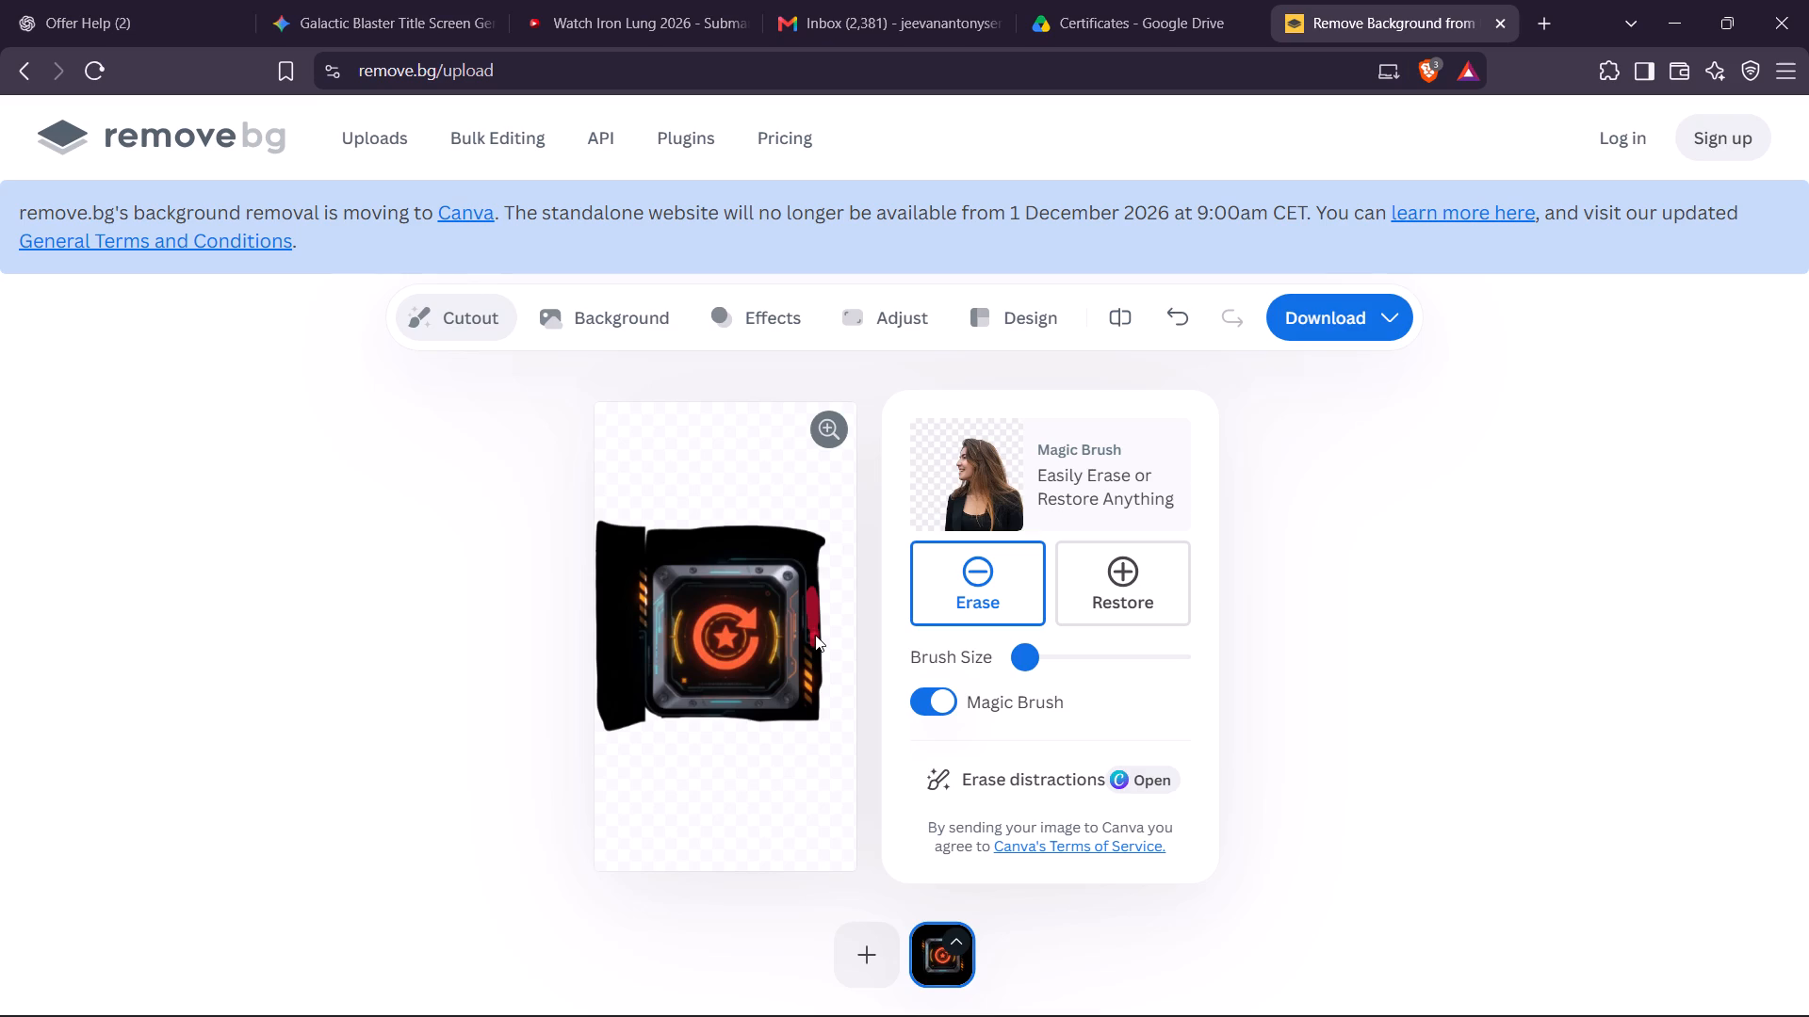
left_click_drag(815, 635, 824, 626)
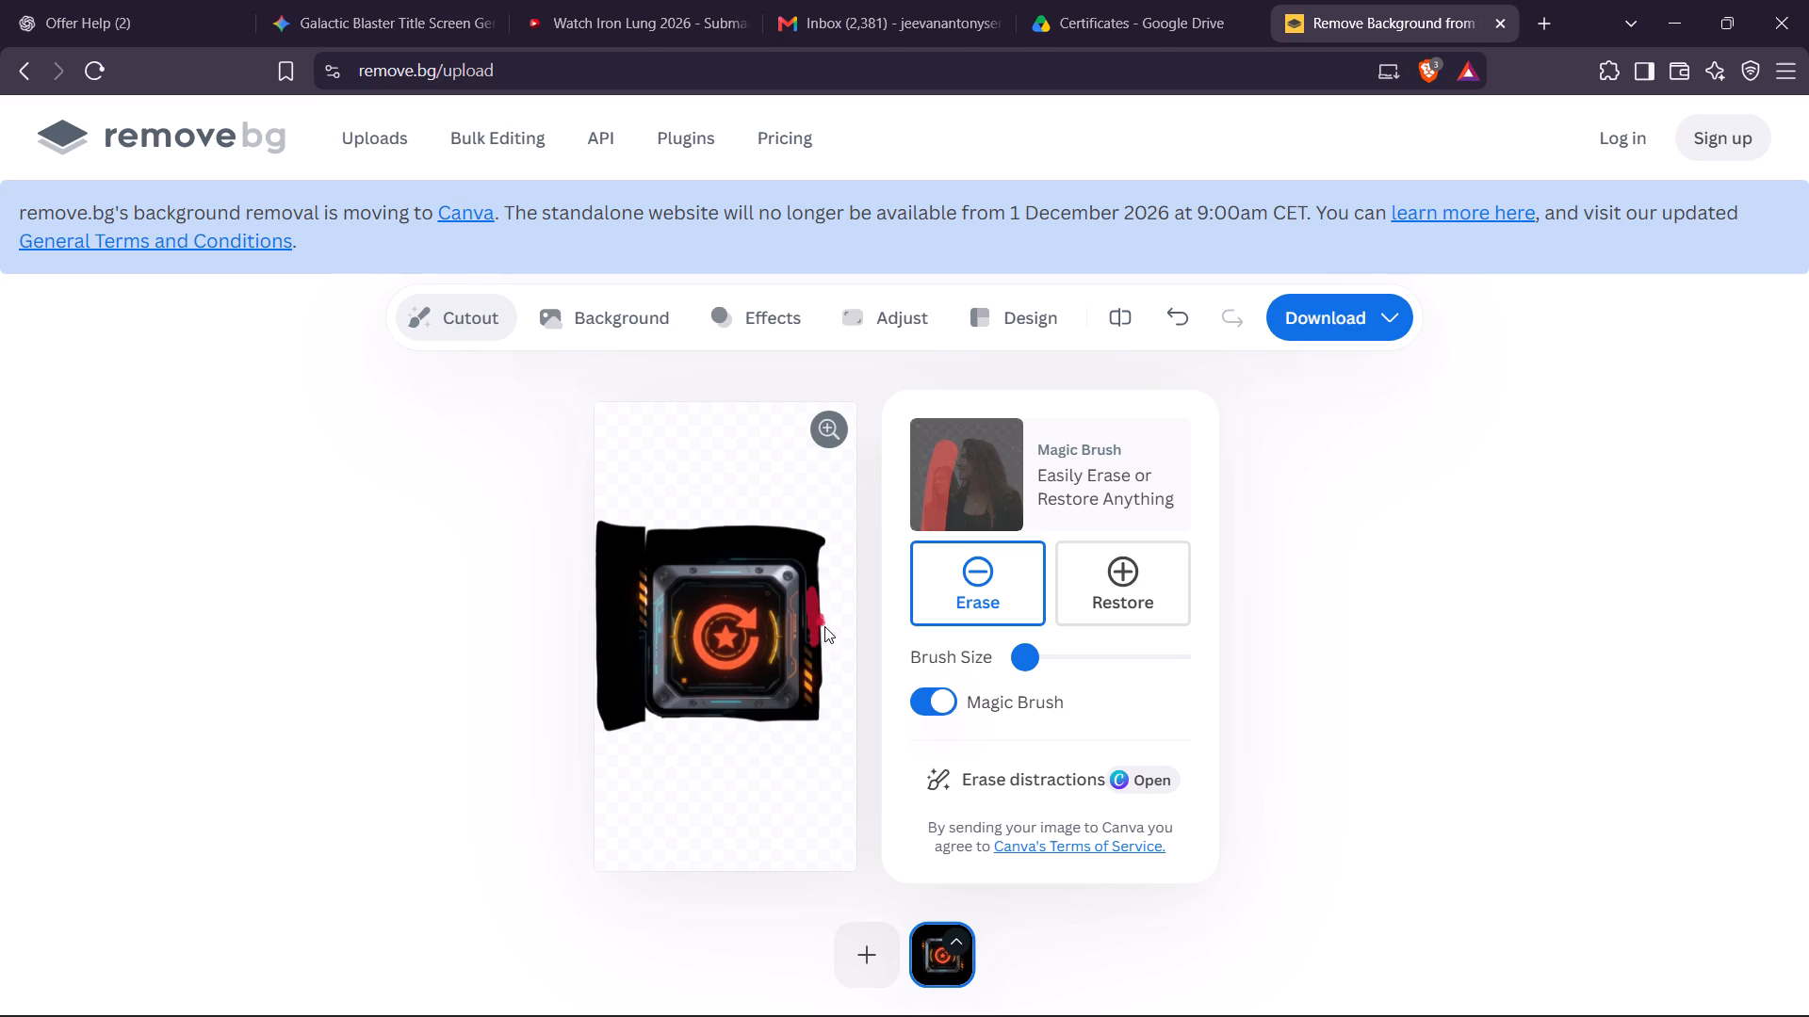
left_click_drag(824, 626, 820, 639)
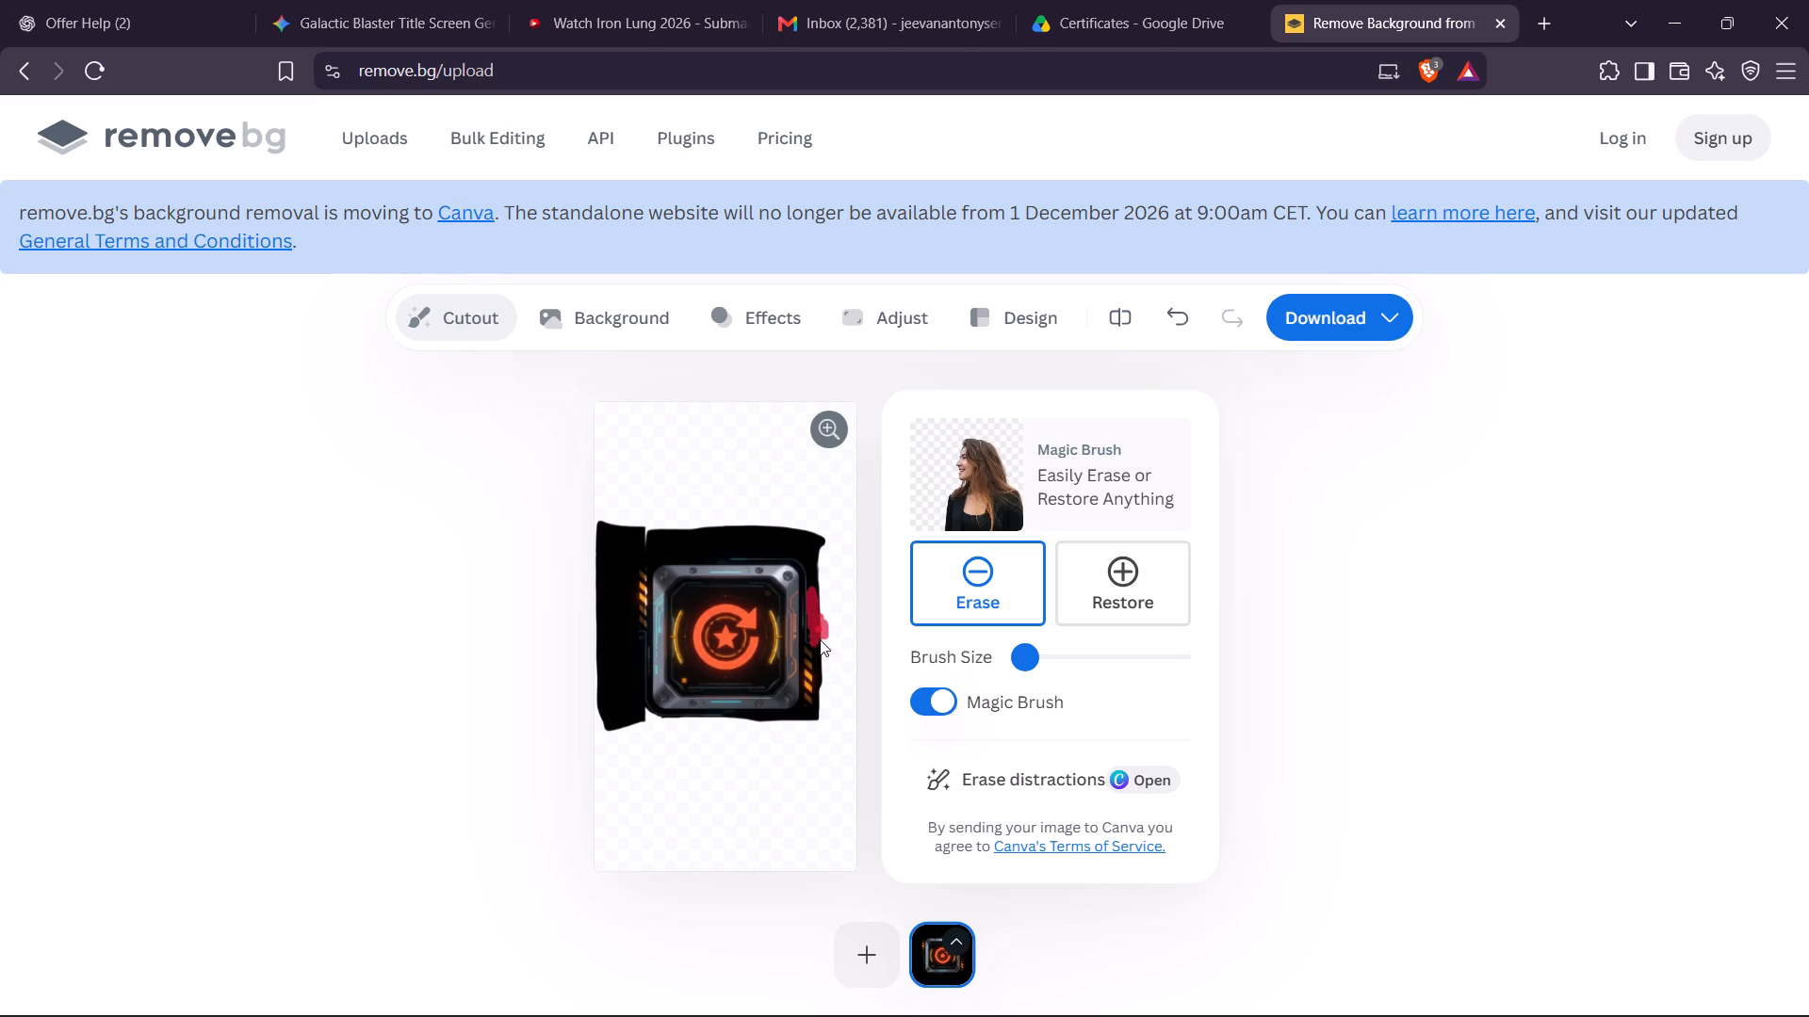
left_click_drag(820, 639, 824, 658)
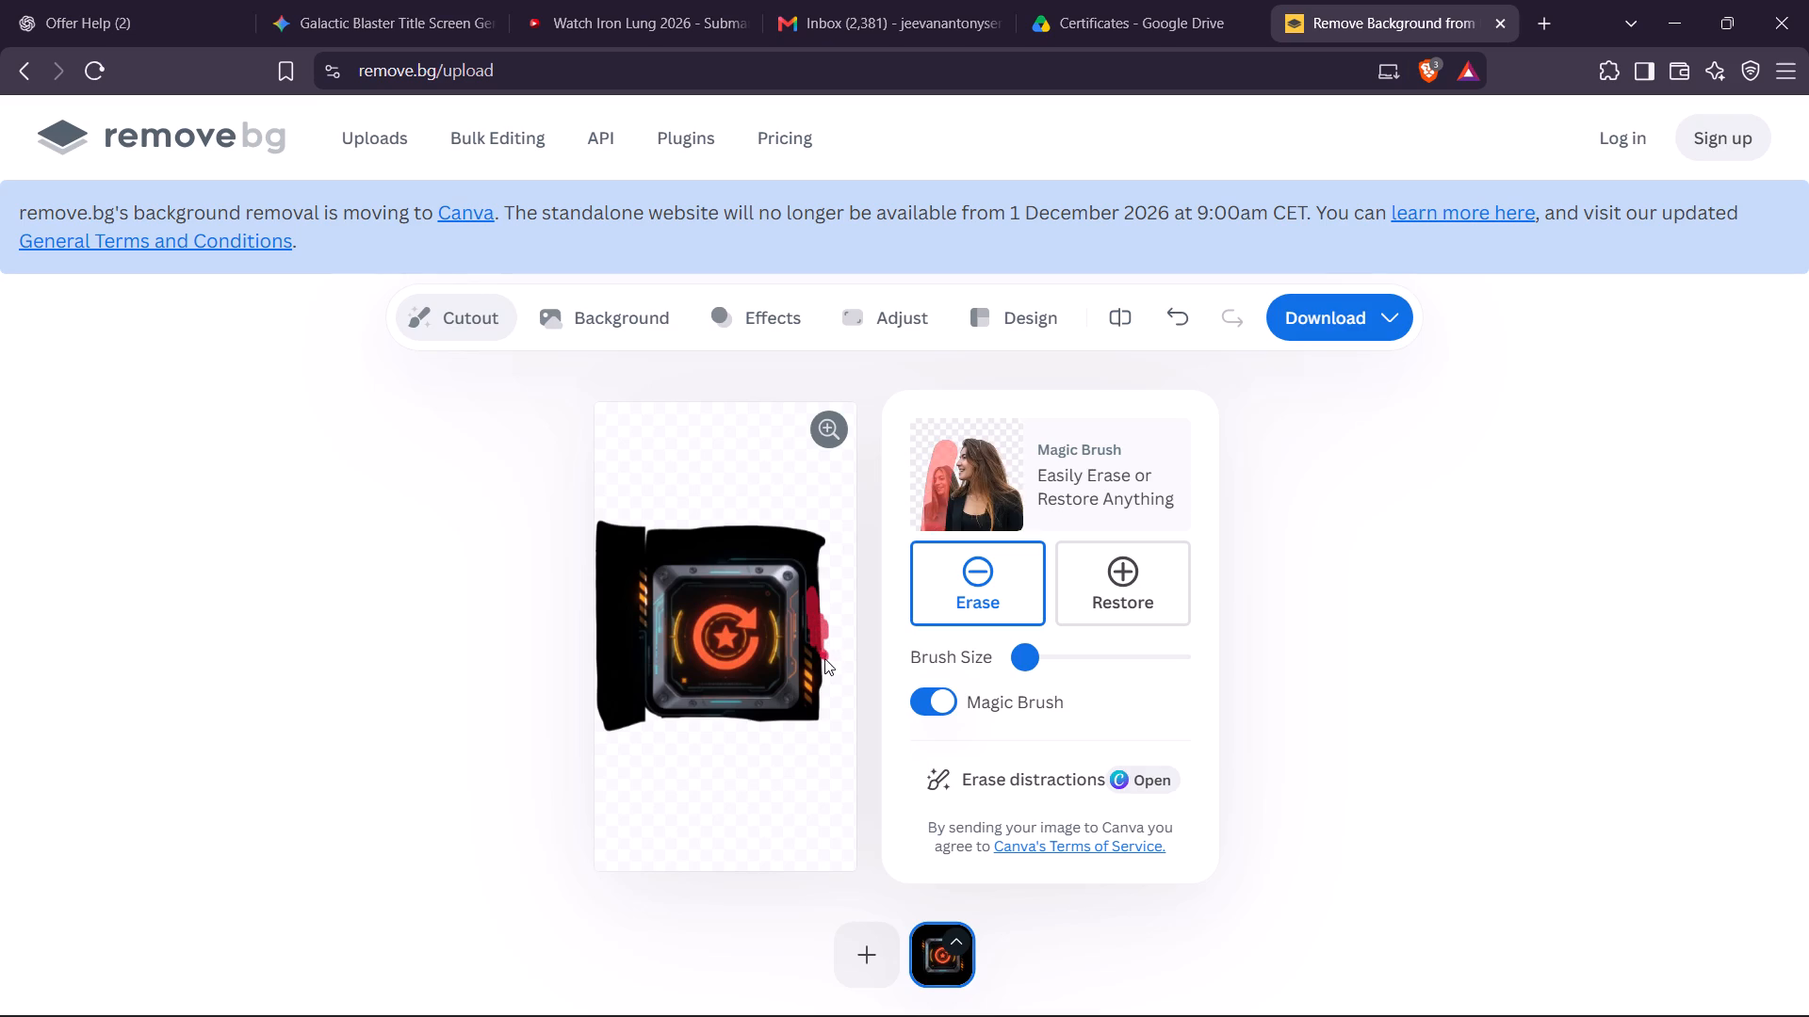
left_click_drag(824, 658, 823, 691)
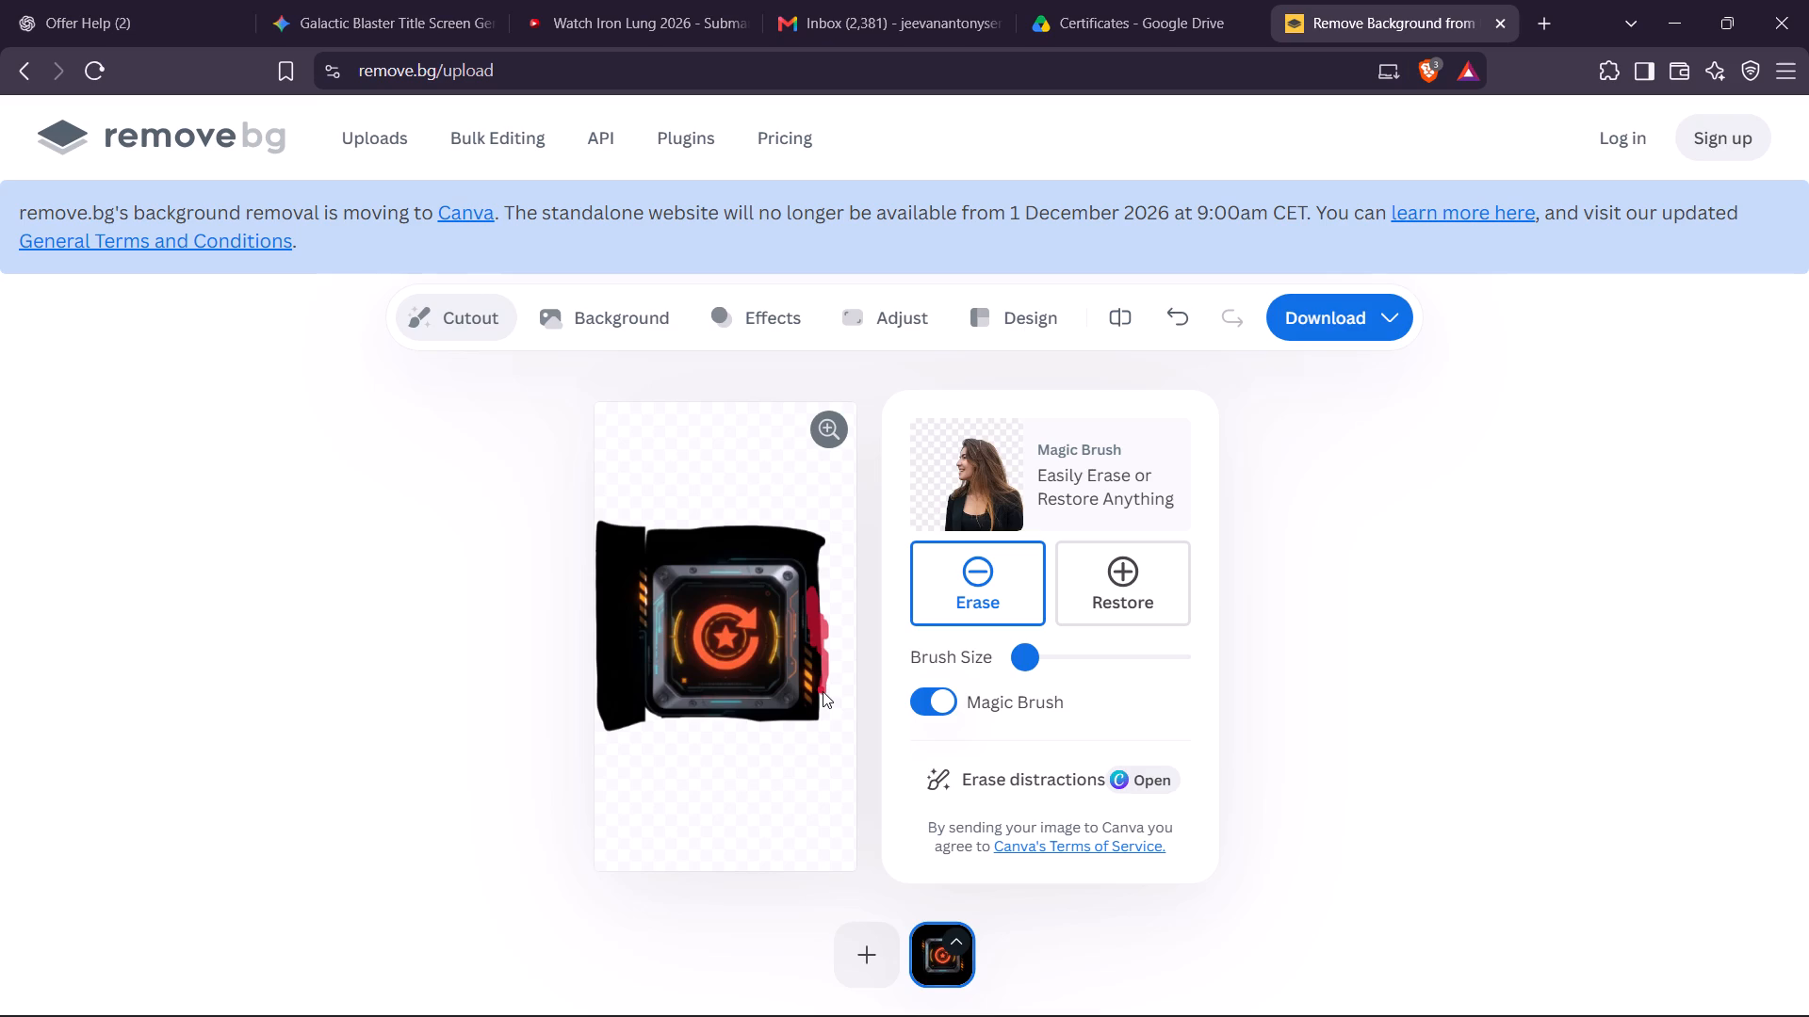
left_click_drag(823, 691, 824, 664)
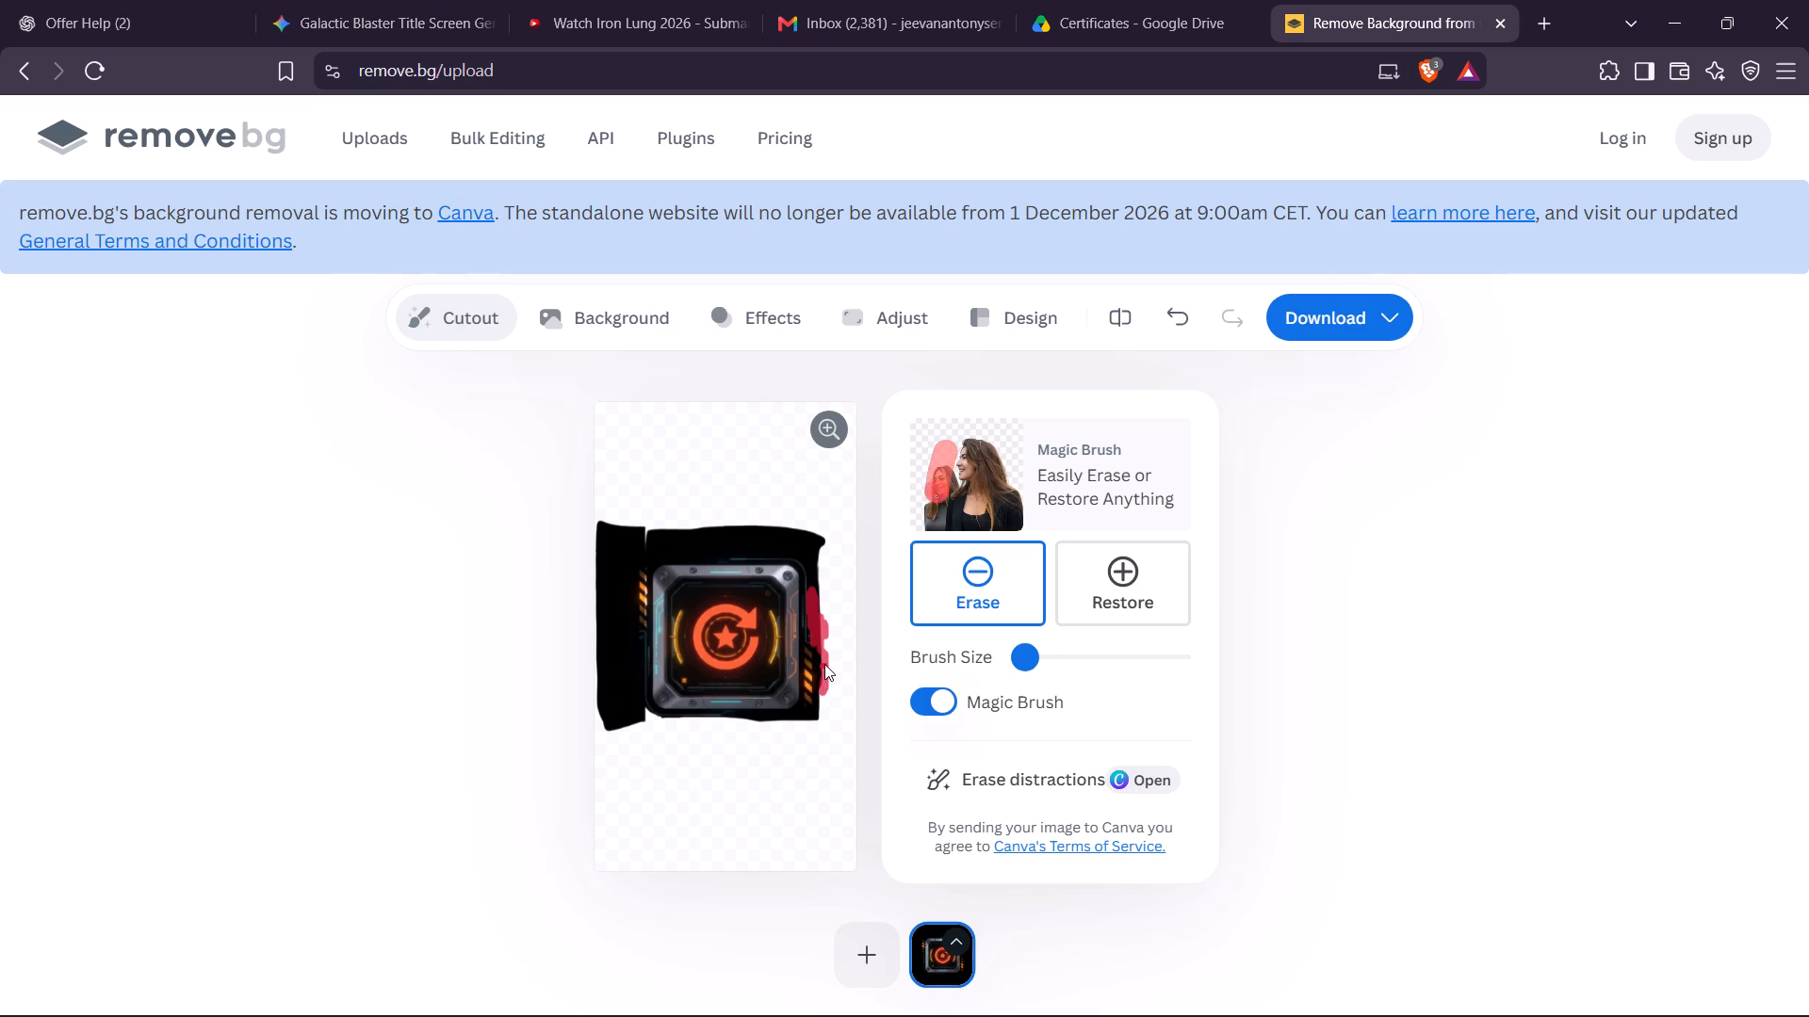
Extend the fine erasing up the button's right side and around its upper right corner.
left_click_drag(824, 664, 820, 550)
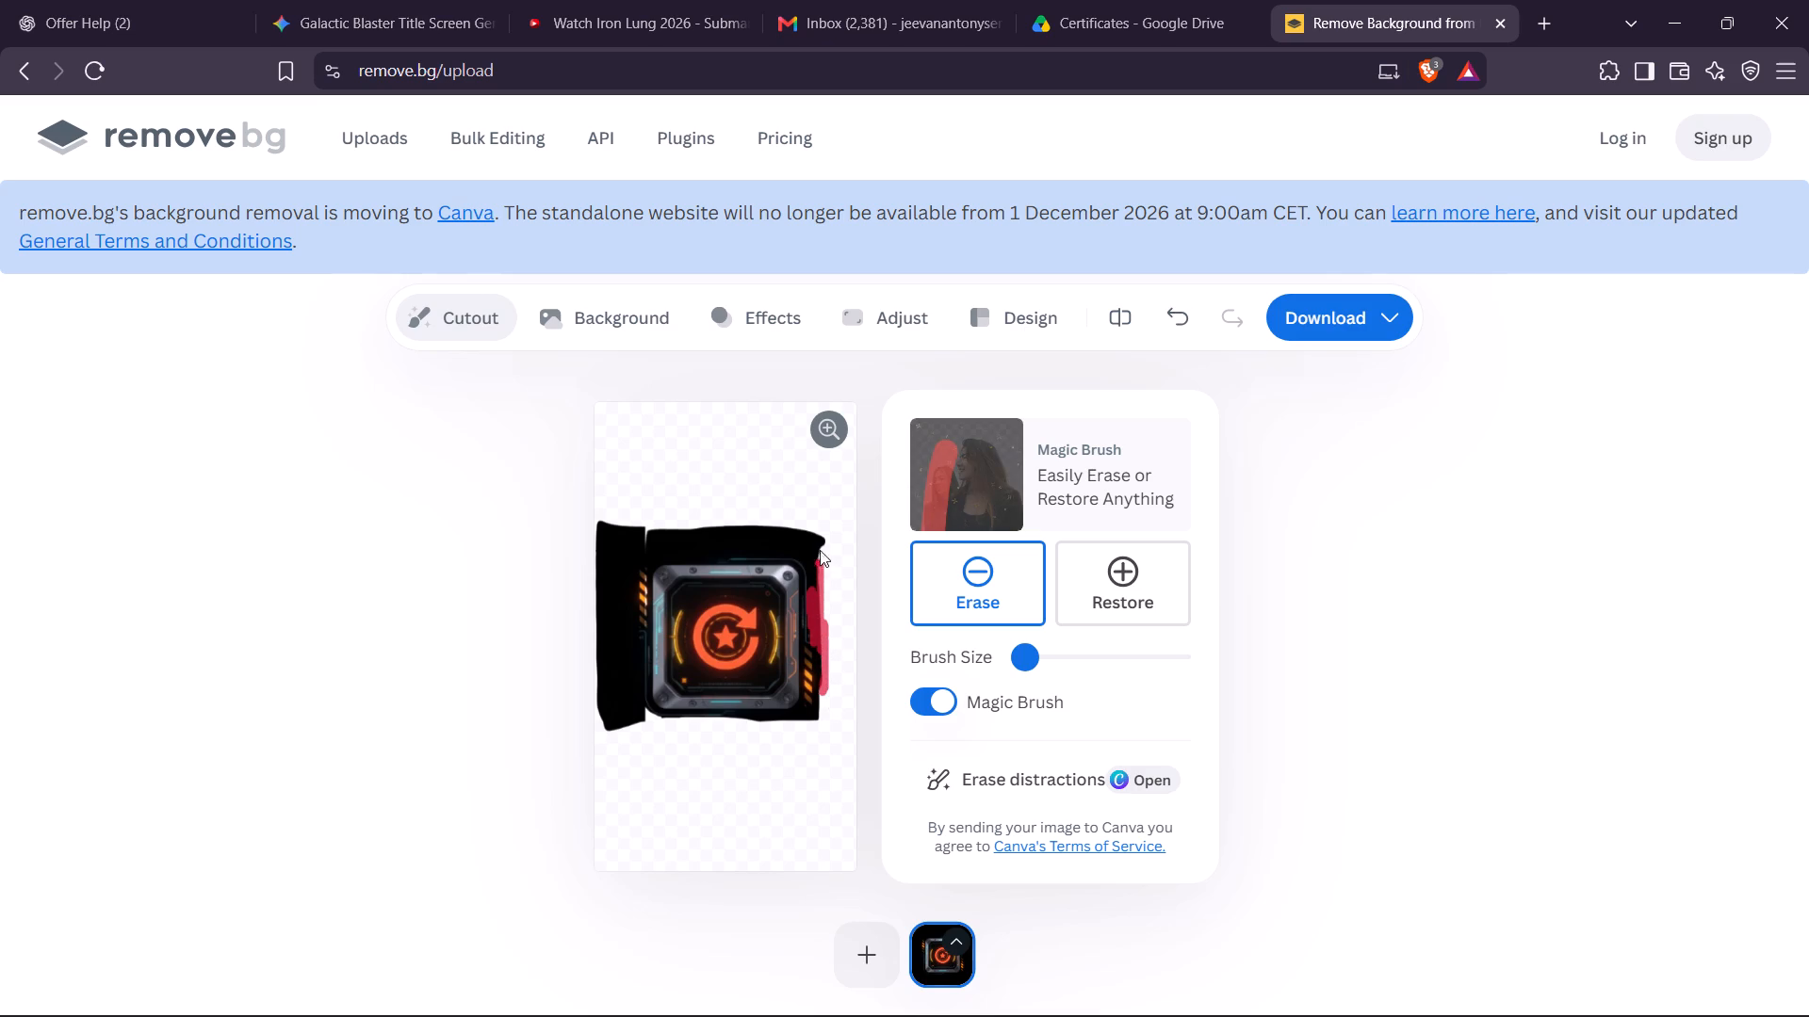
left_click_drag(820, 550, 815, 586)
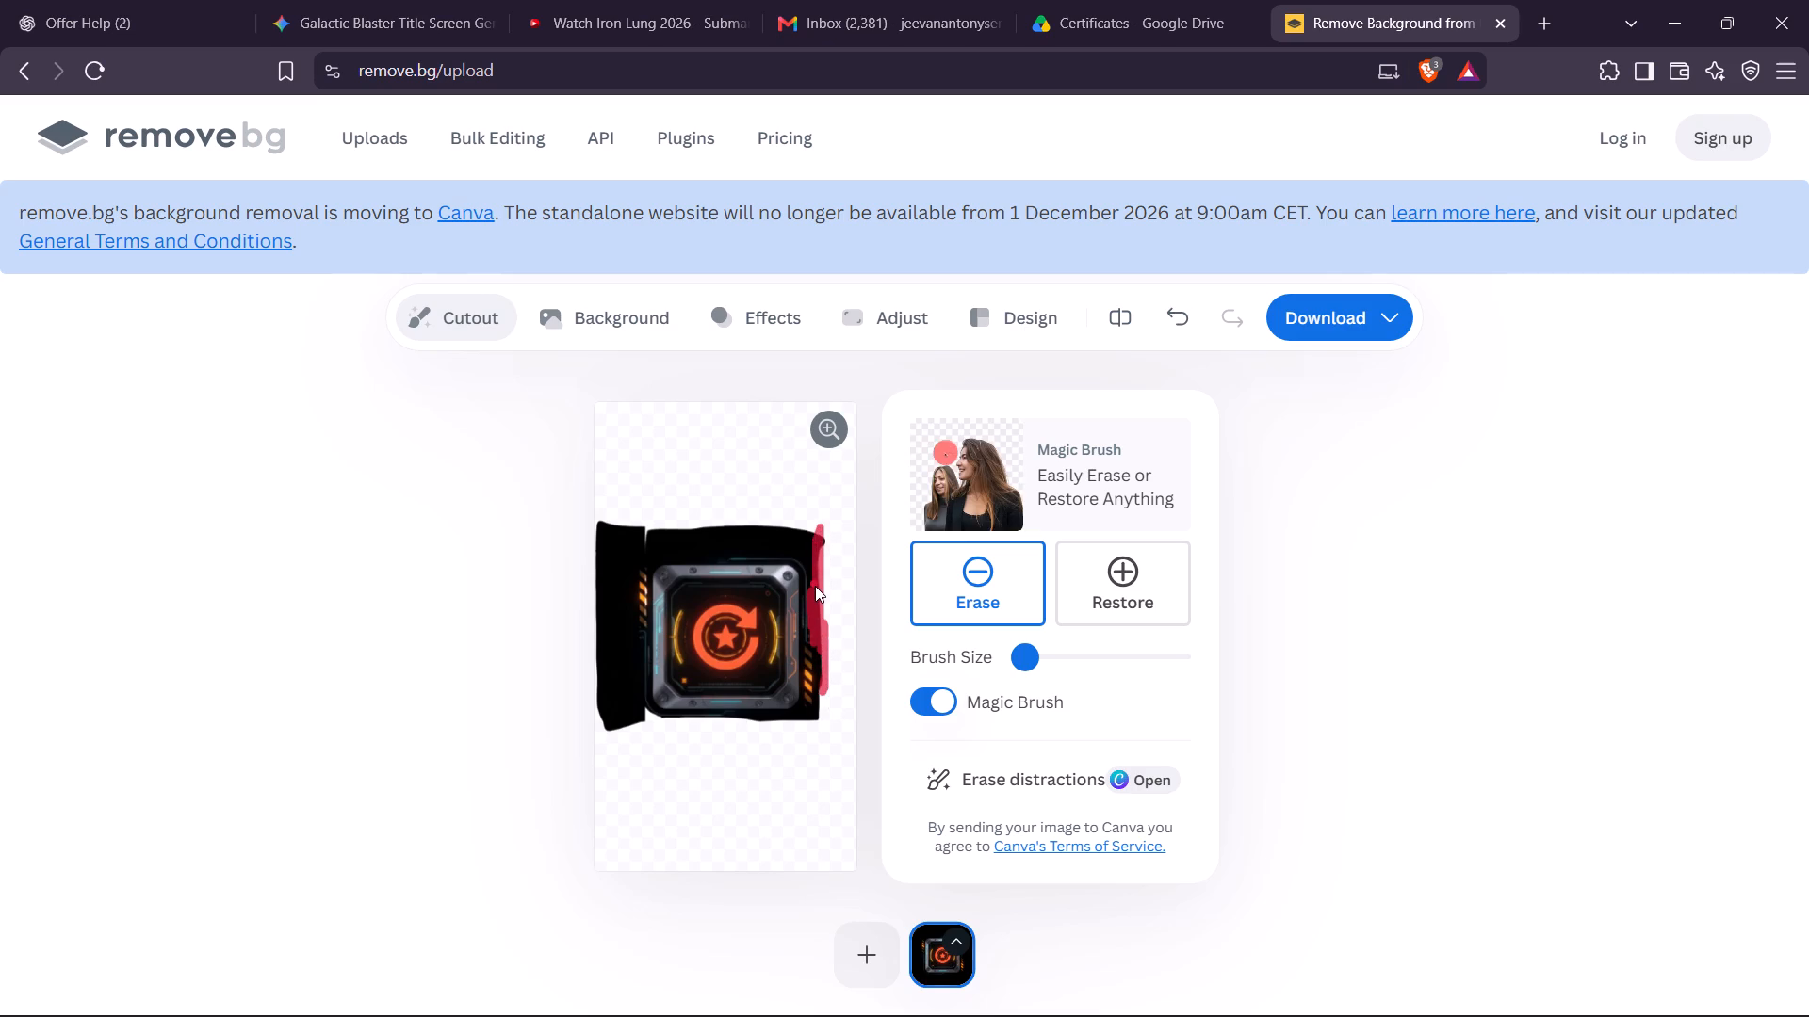
left_click_drag(815, 586, 813, 591)
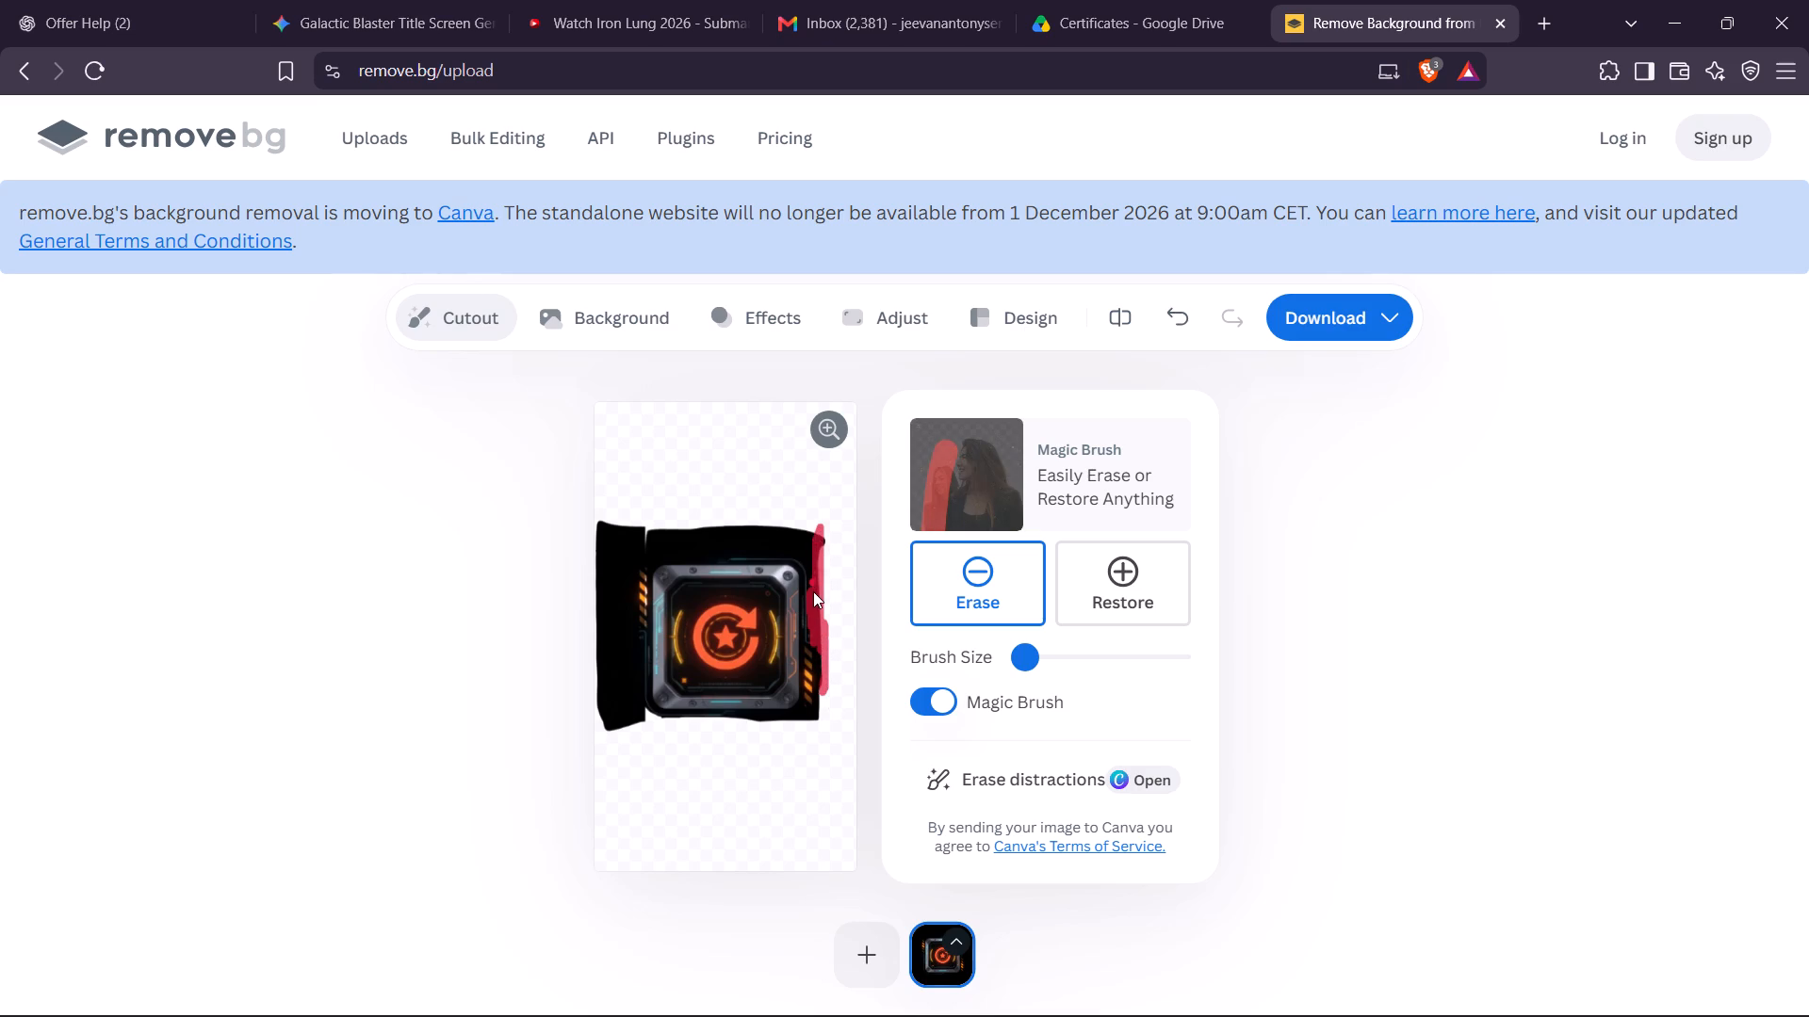
left_click_drag(813, 591, 810, 578)
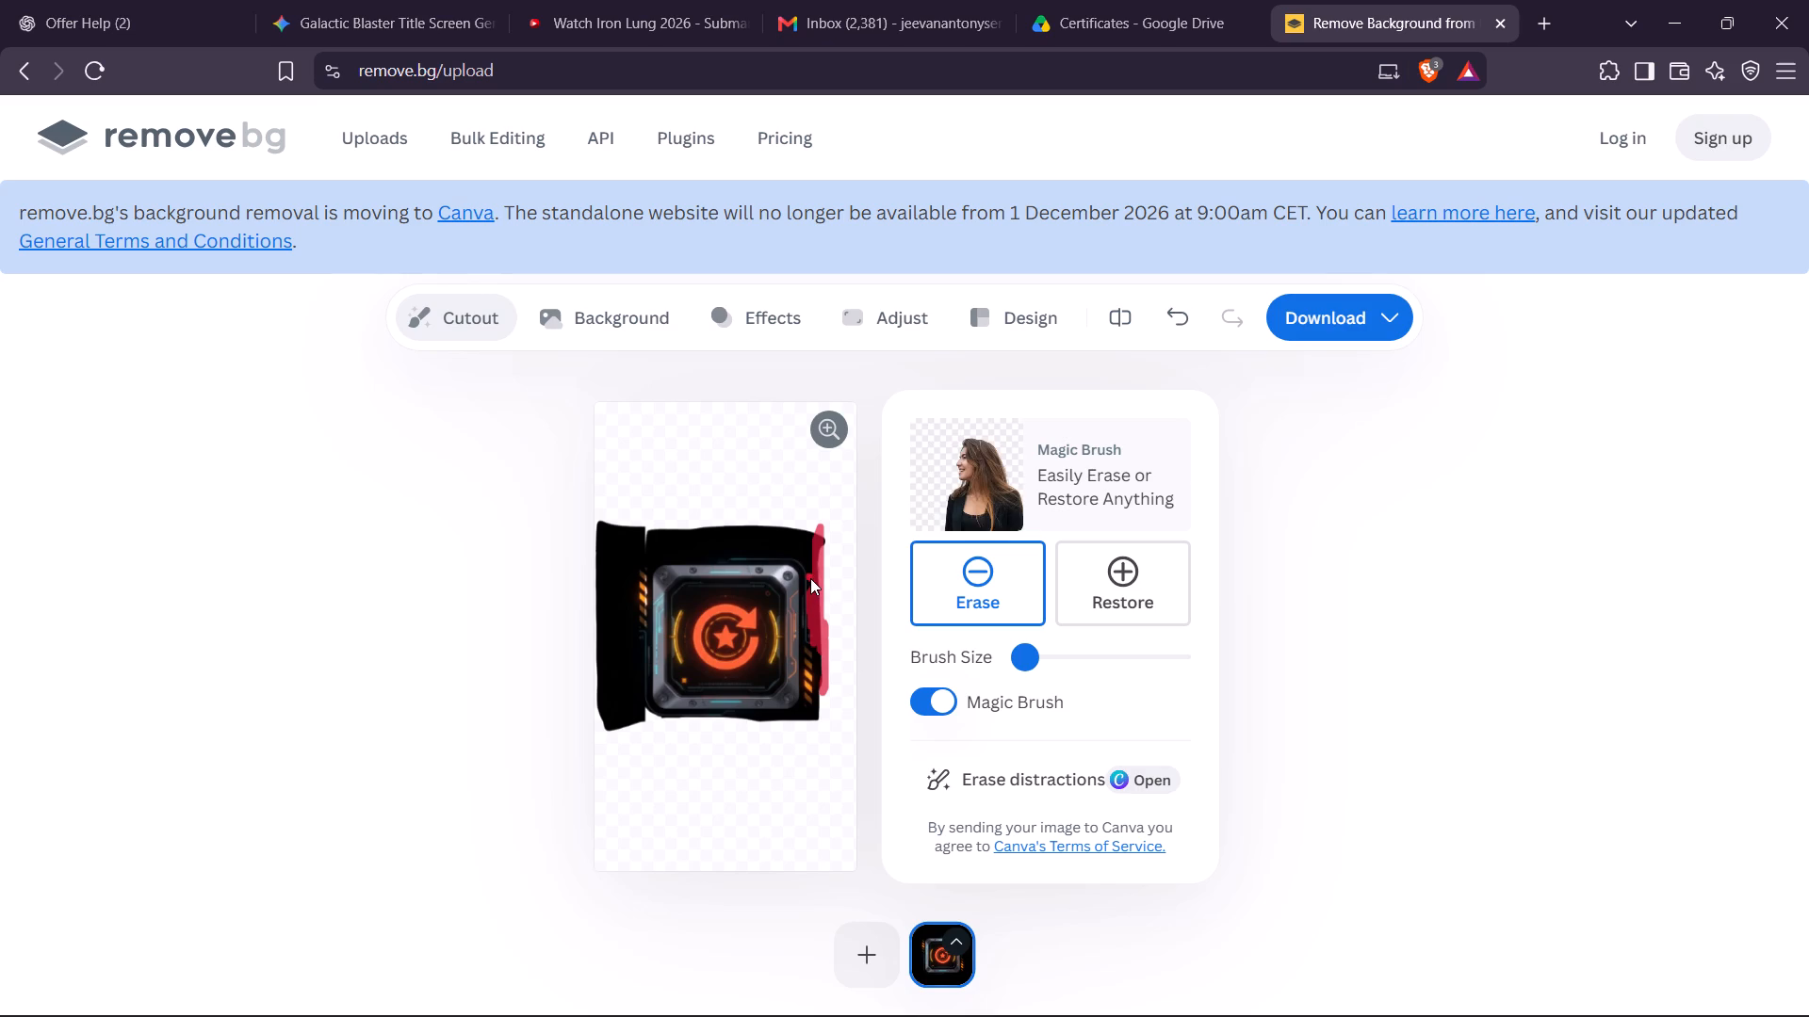
left_click_drag(810, 578, 809, 589)
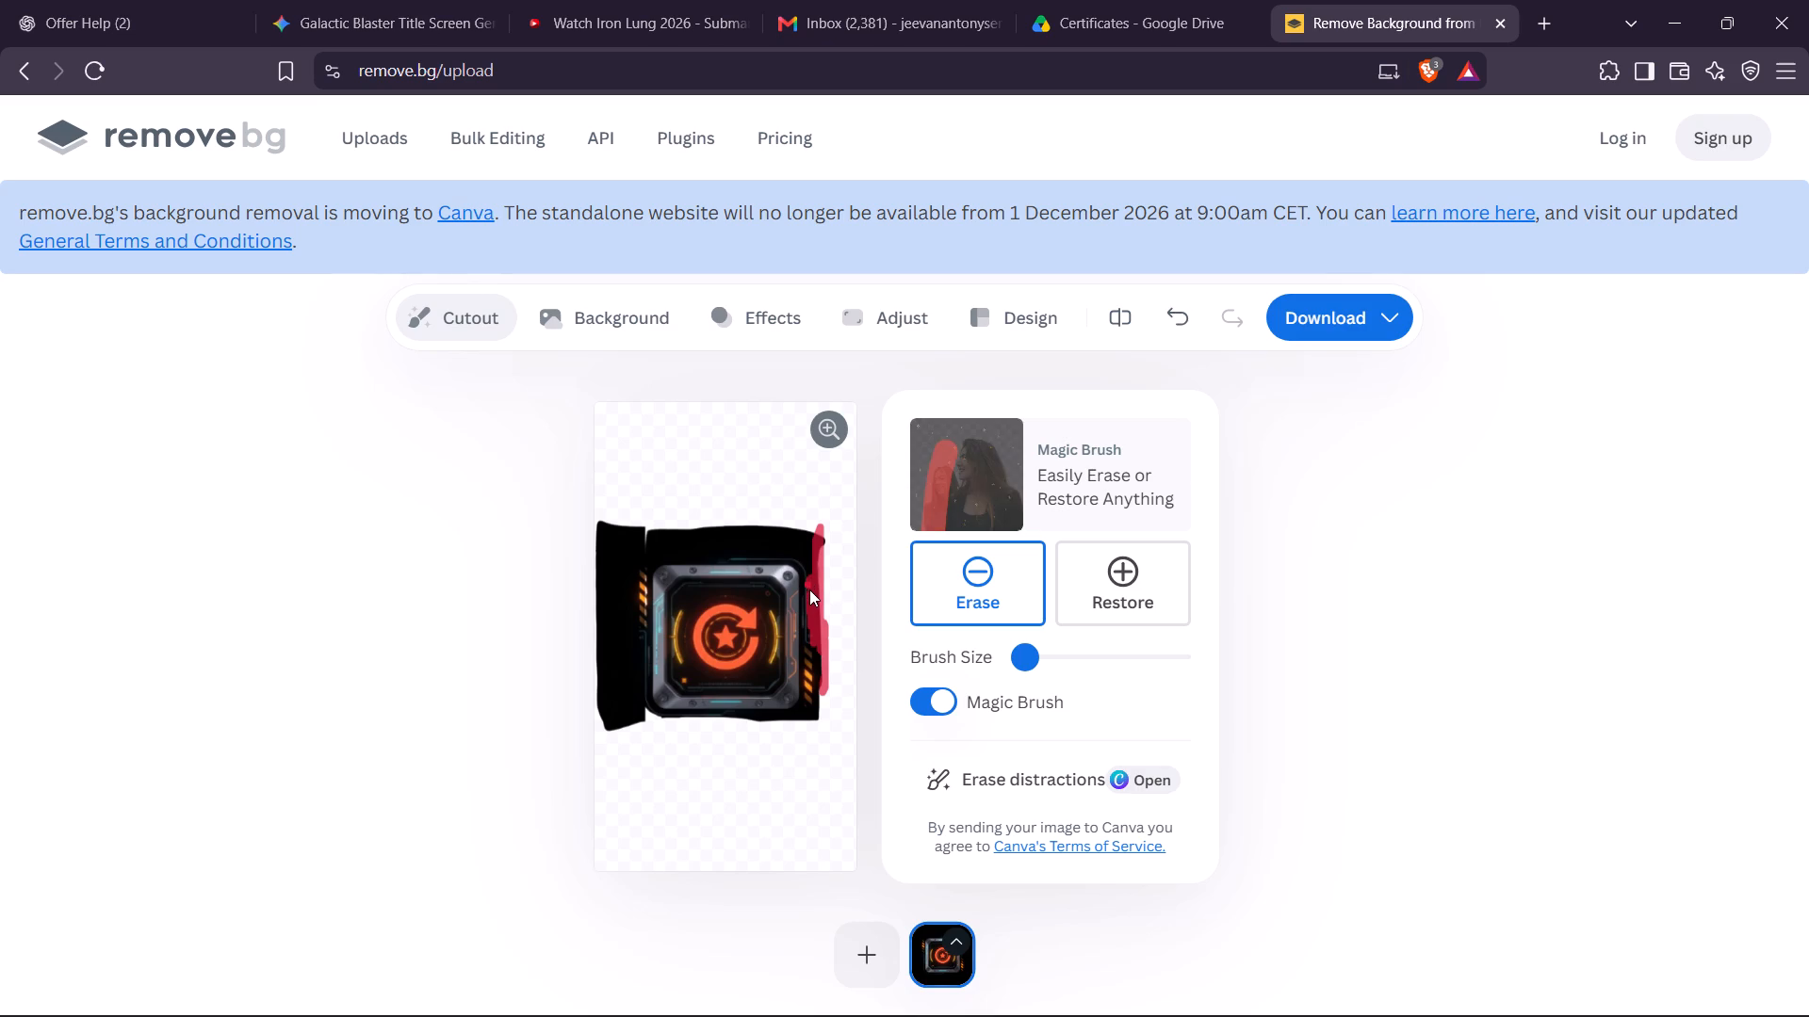
left_click_drag(809, 589, 809, 567)
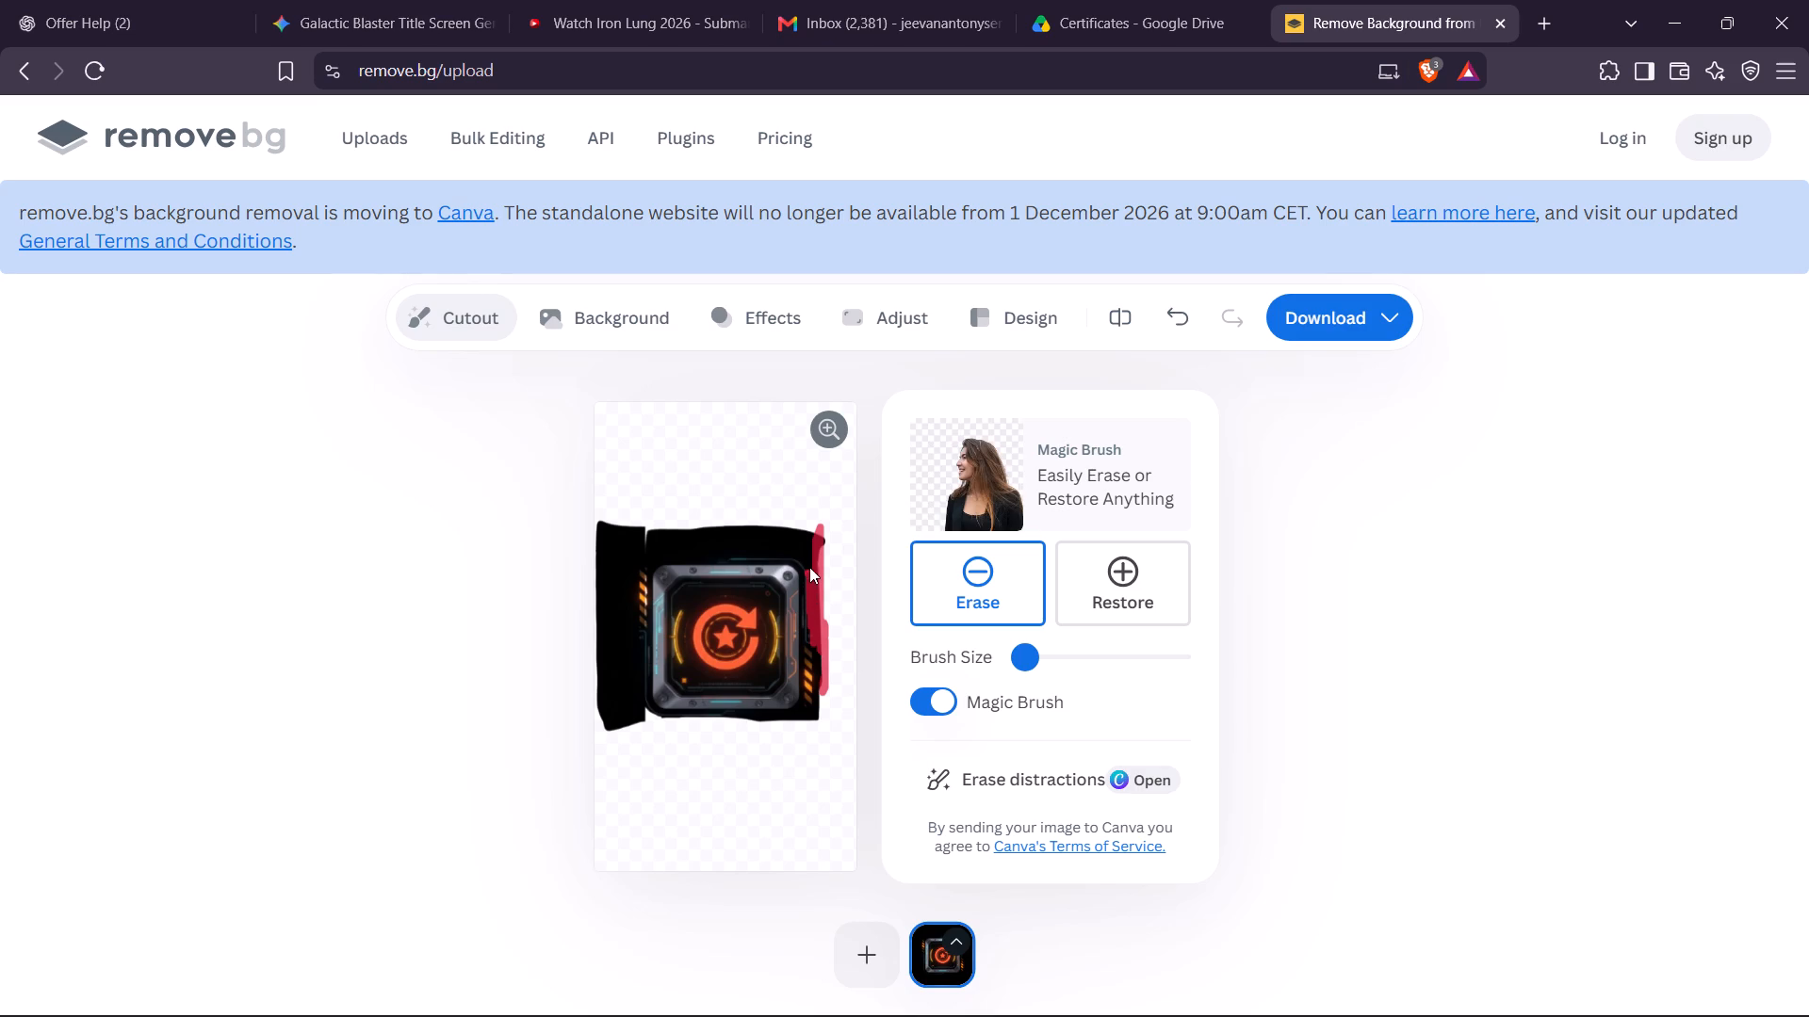
left_click_drag(809, 567, 802, 559)
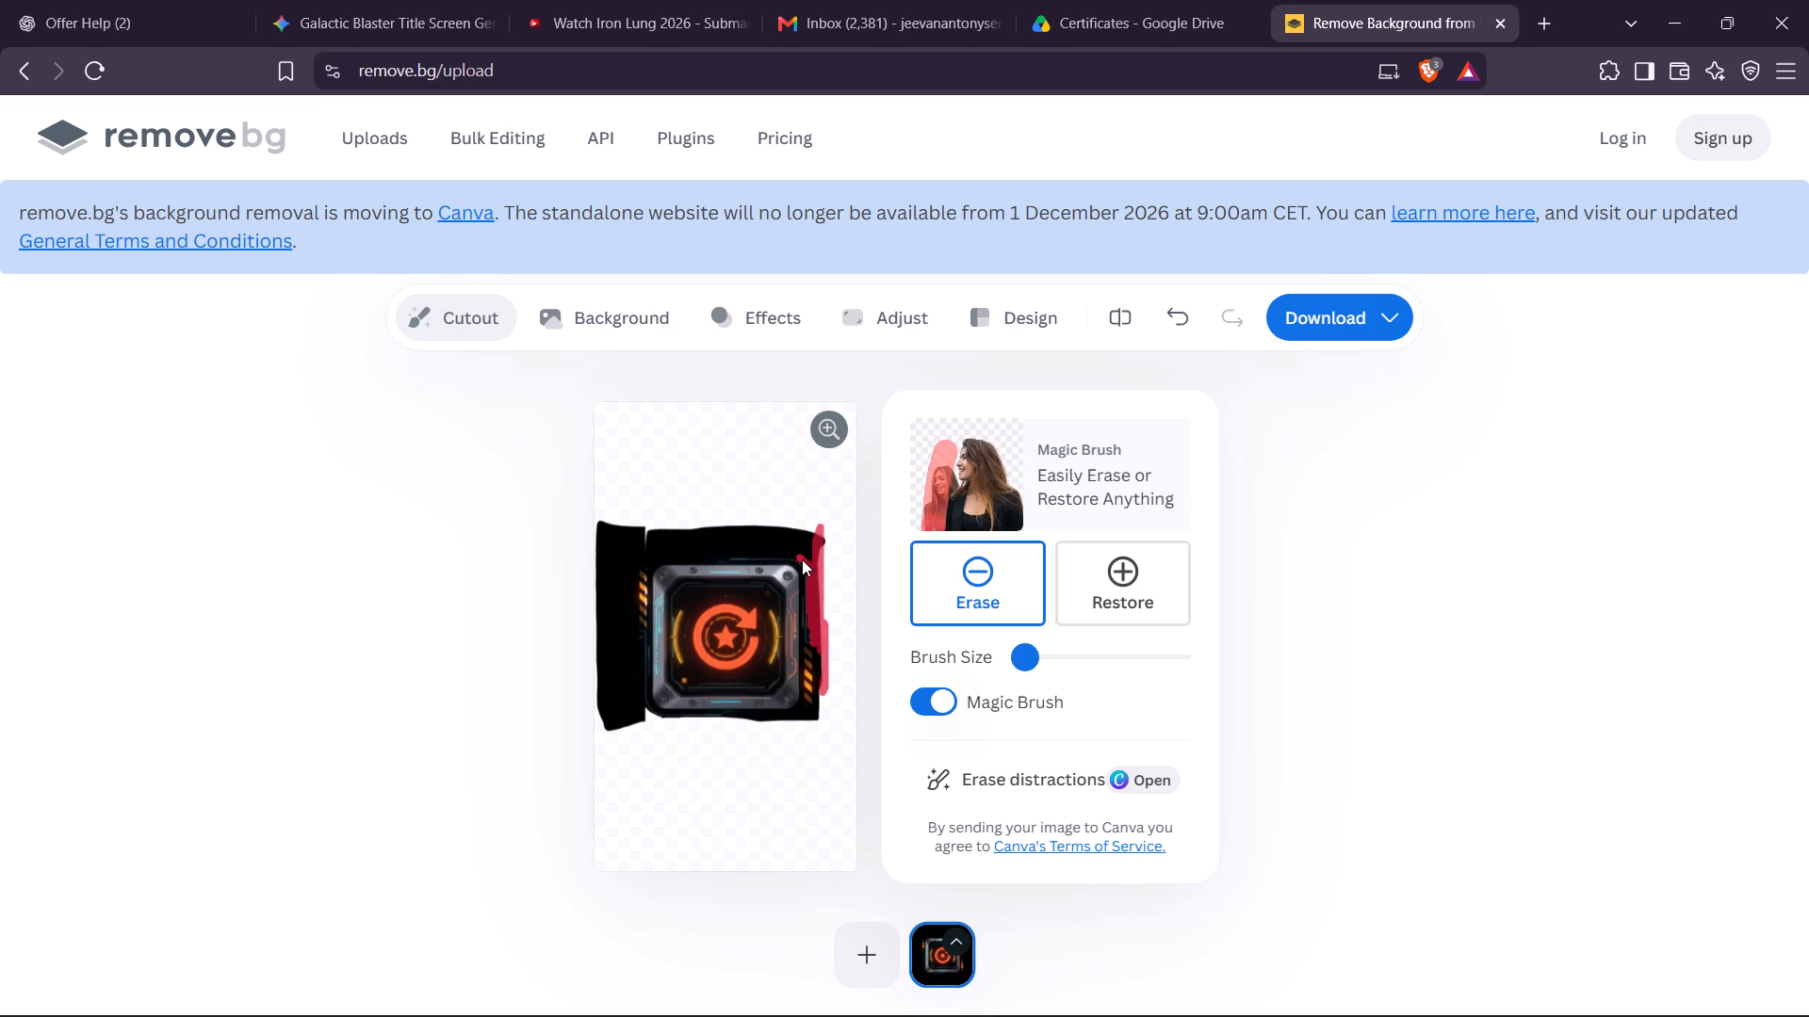
left_click_drag(802, 559, 799, 558)
left_click(799, 558)
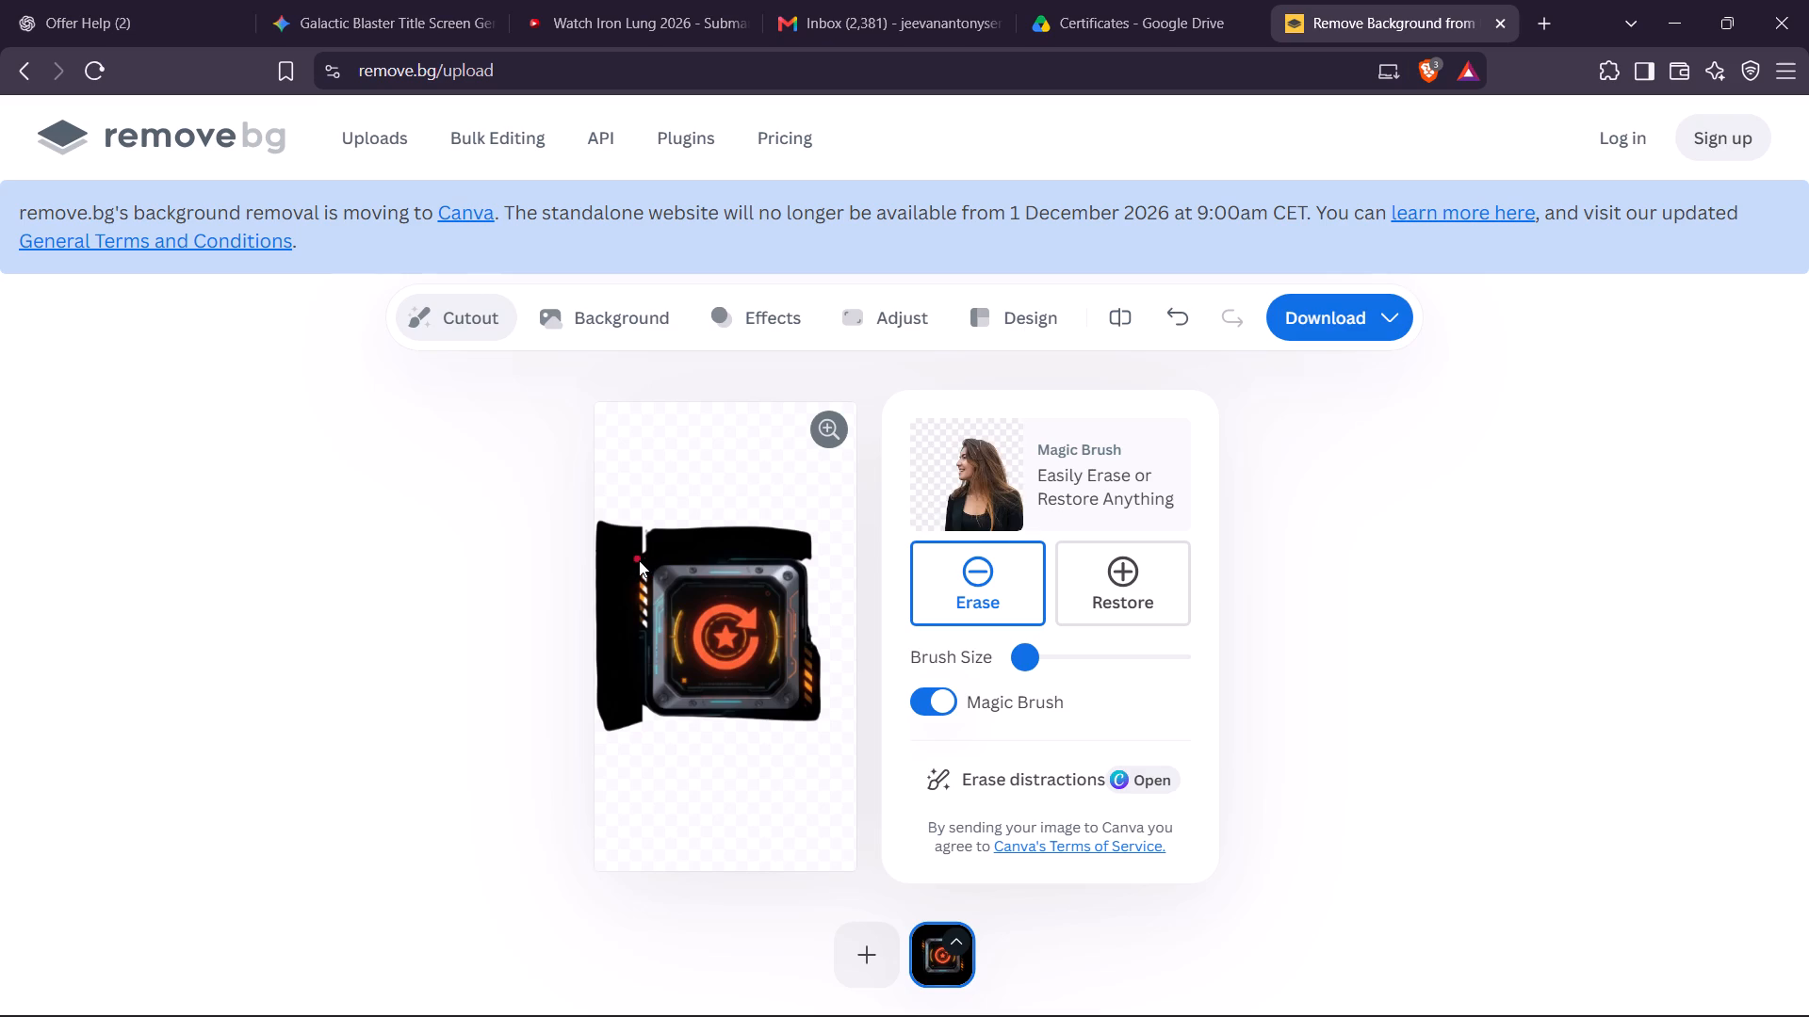
Erase a thin line of black along the button's top edge, from its upper left corner to its upper right corner.
left_click_drag(641, 567, 653, 564)
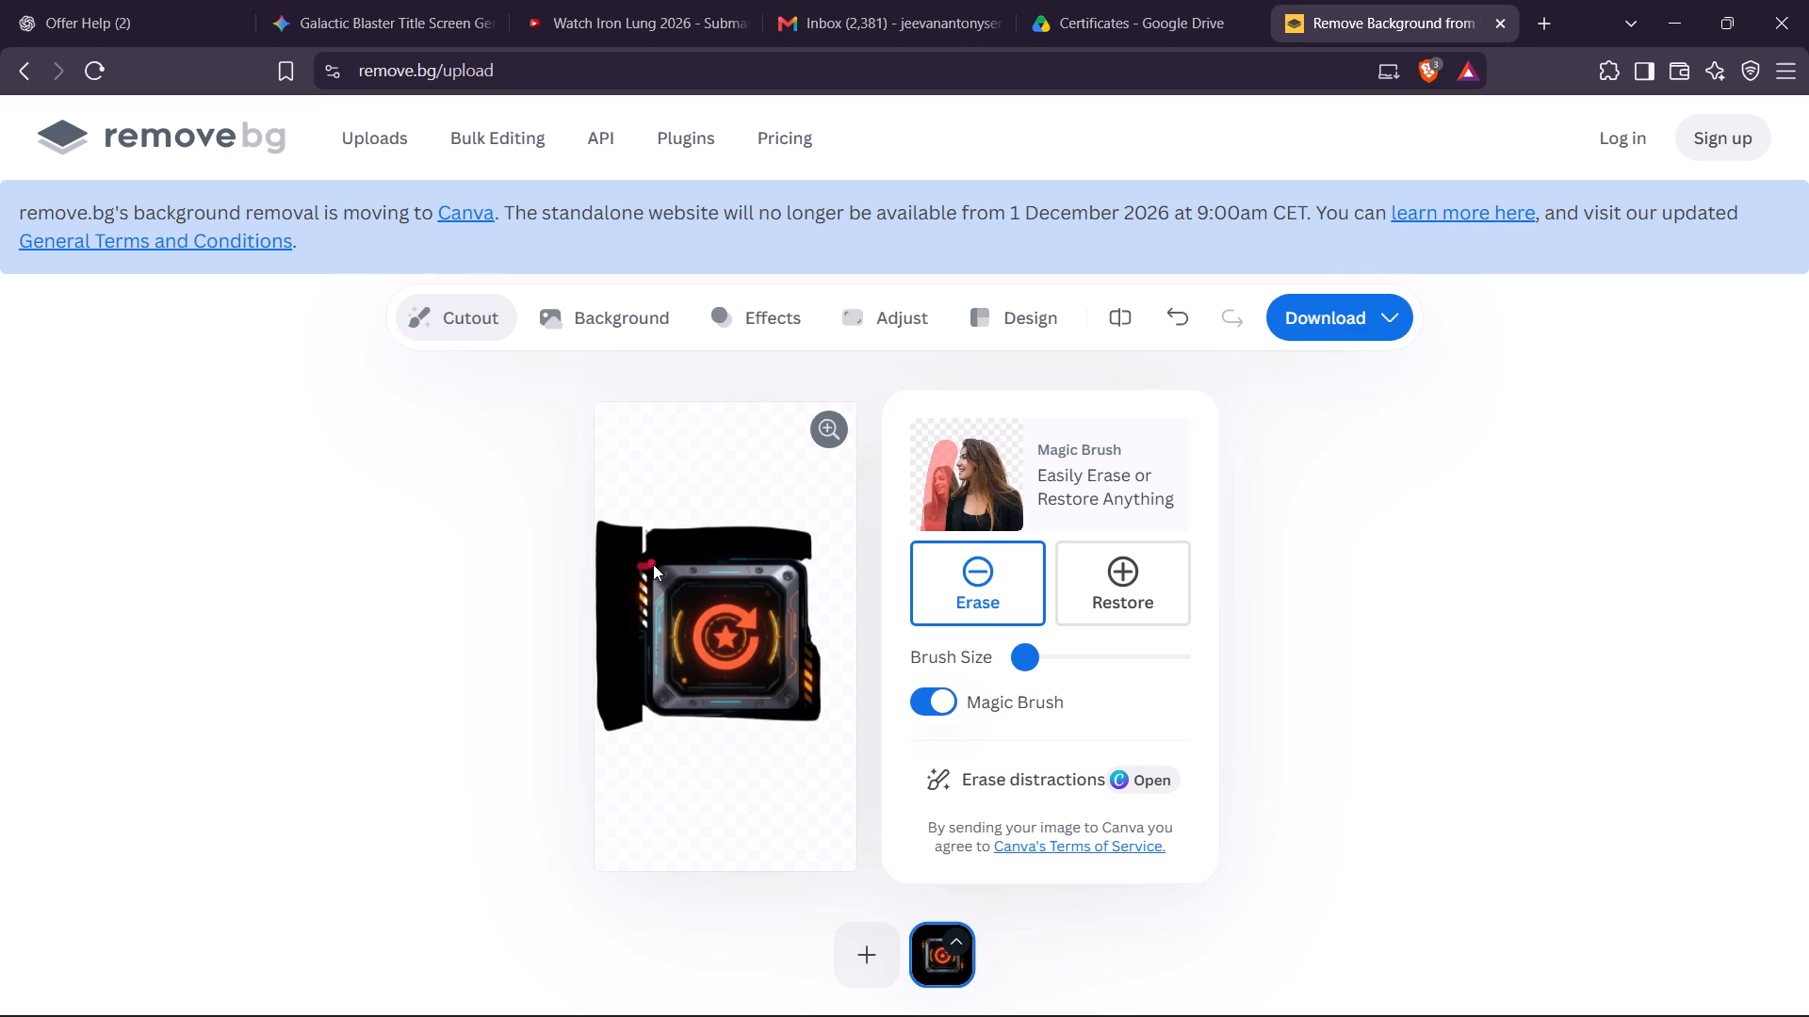
left_click_drag(653, 564, 676, 557)
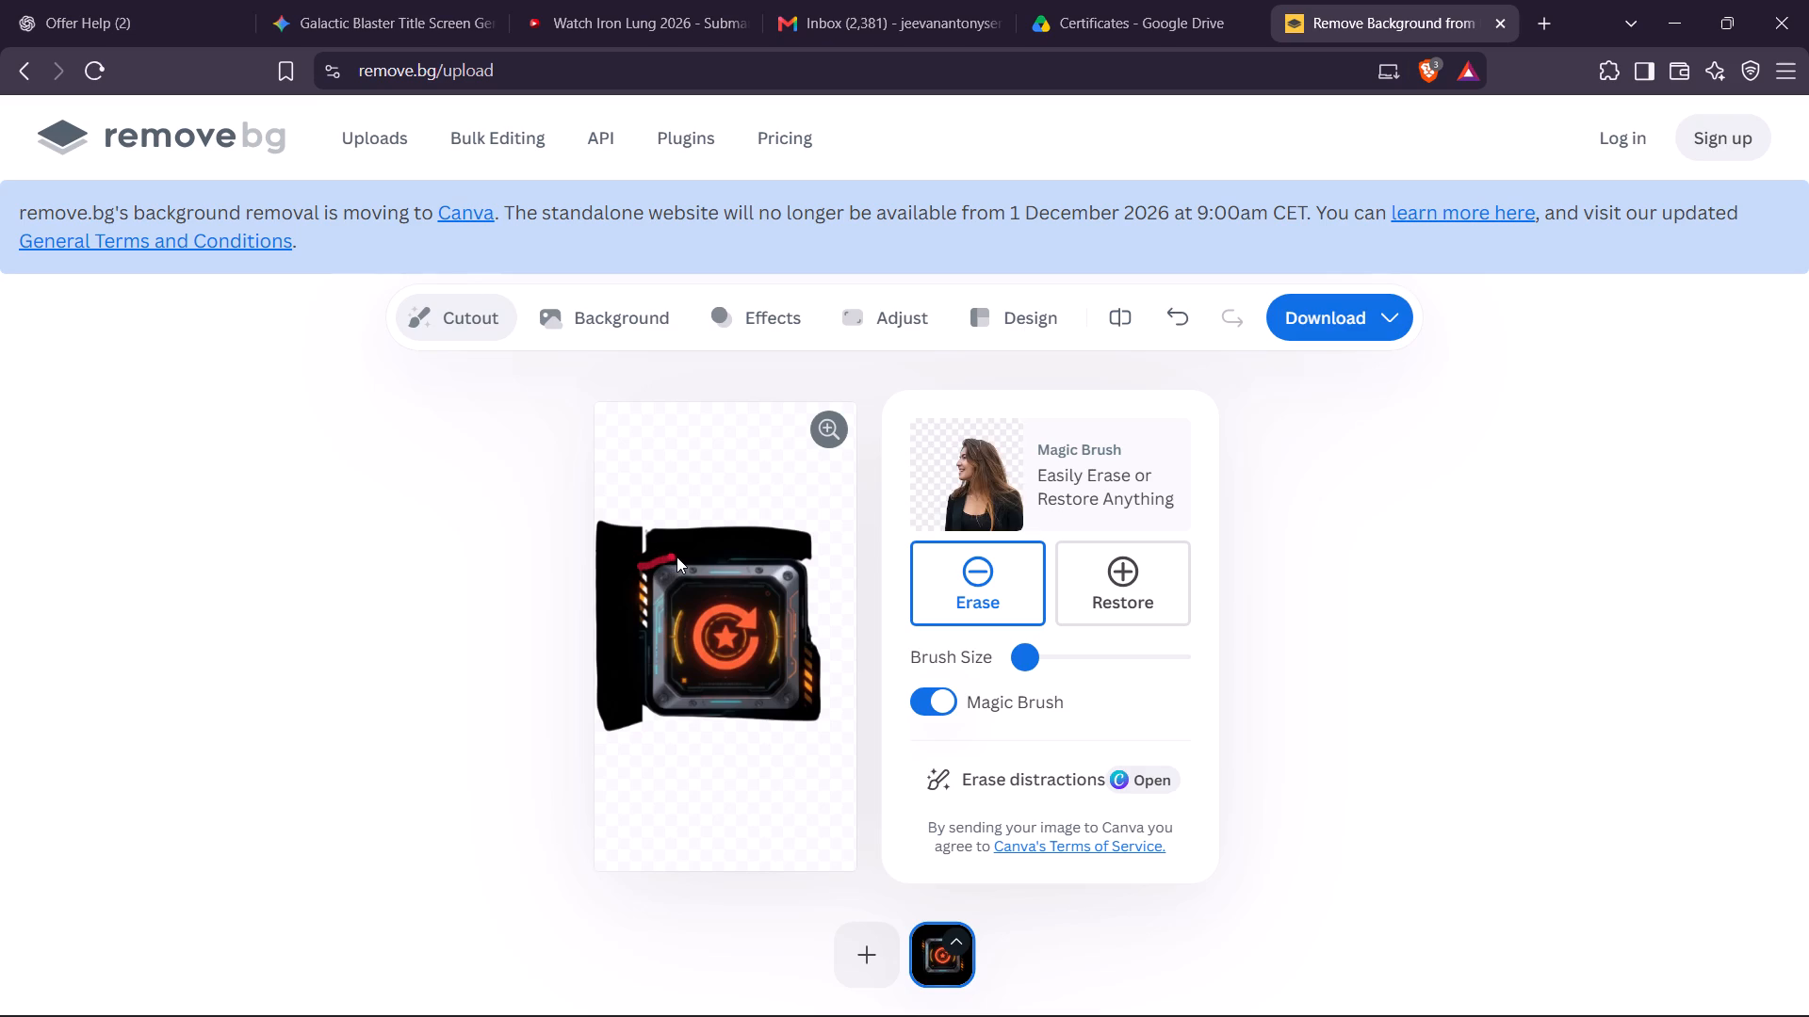
left_click_drag(676, 557, 709, 554)
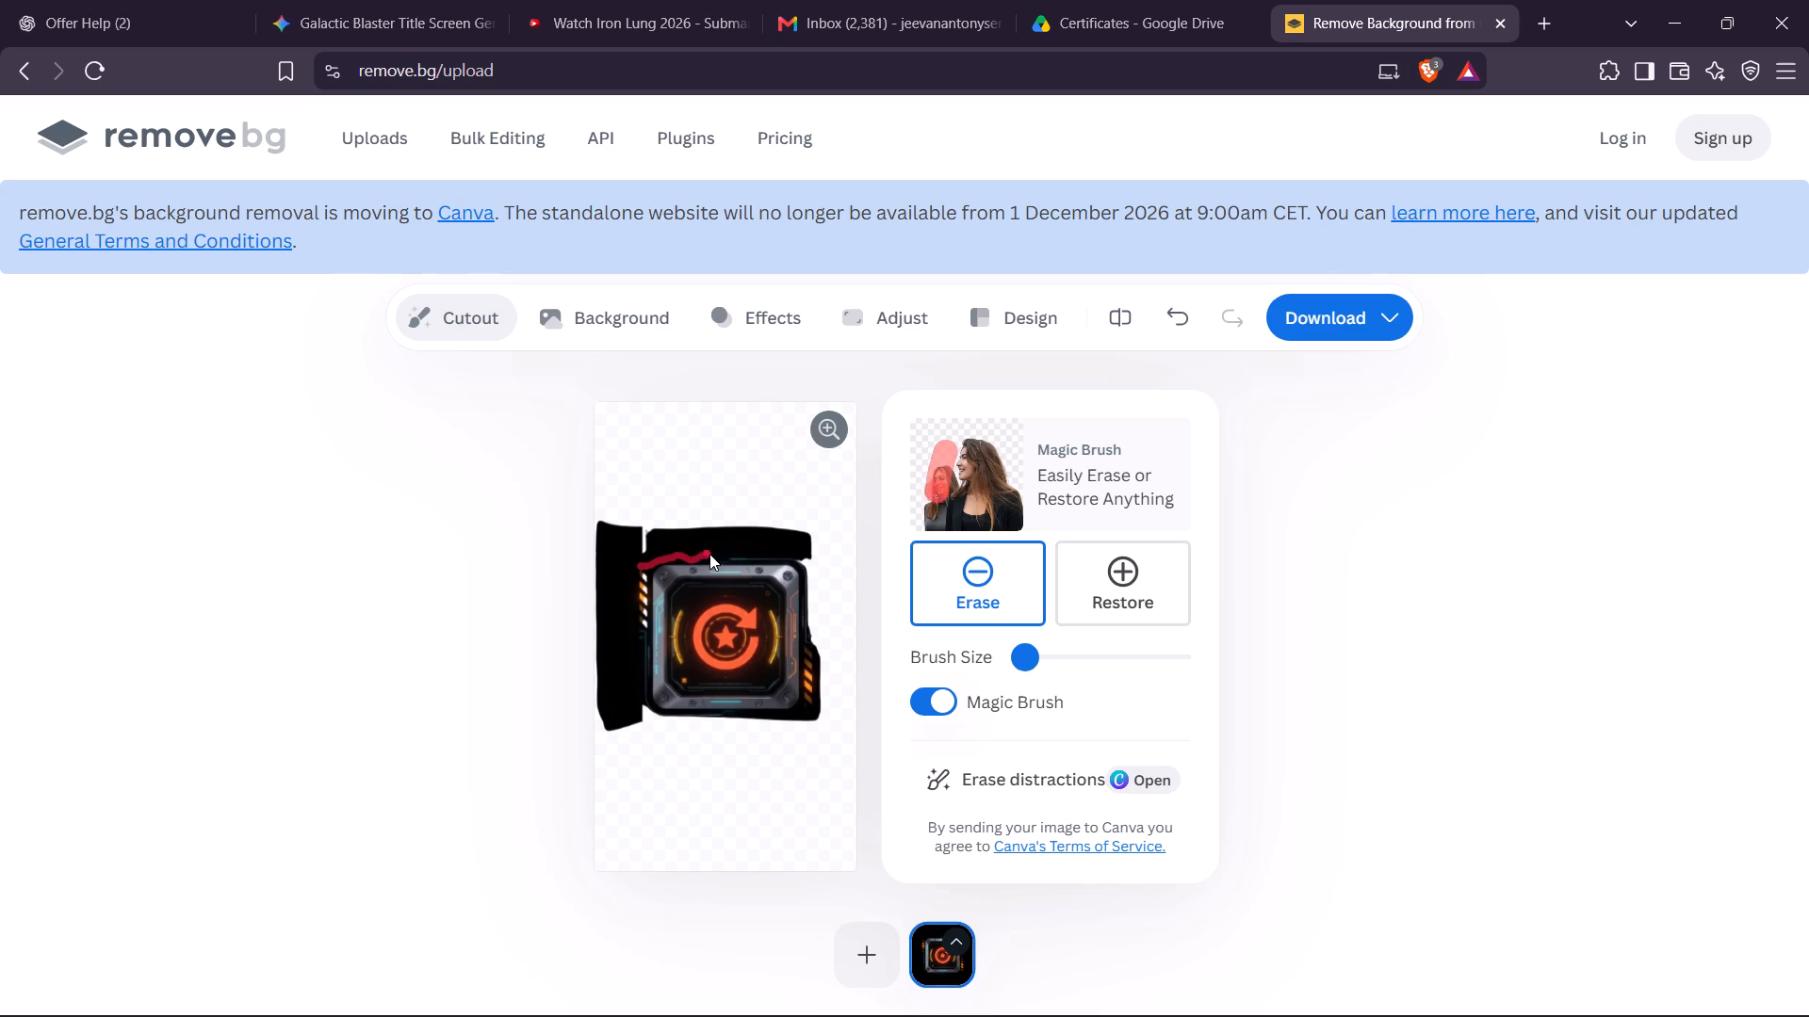
left_click_drag(709, 554, 742, 555)
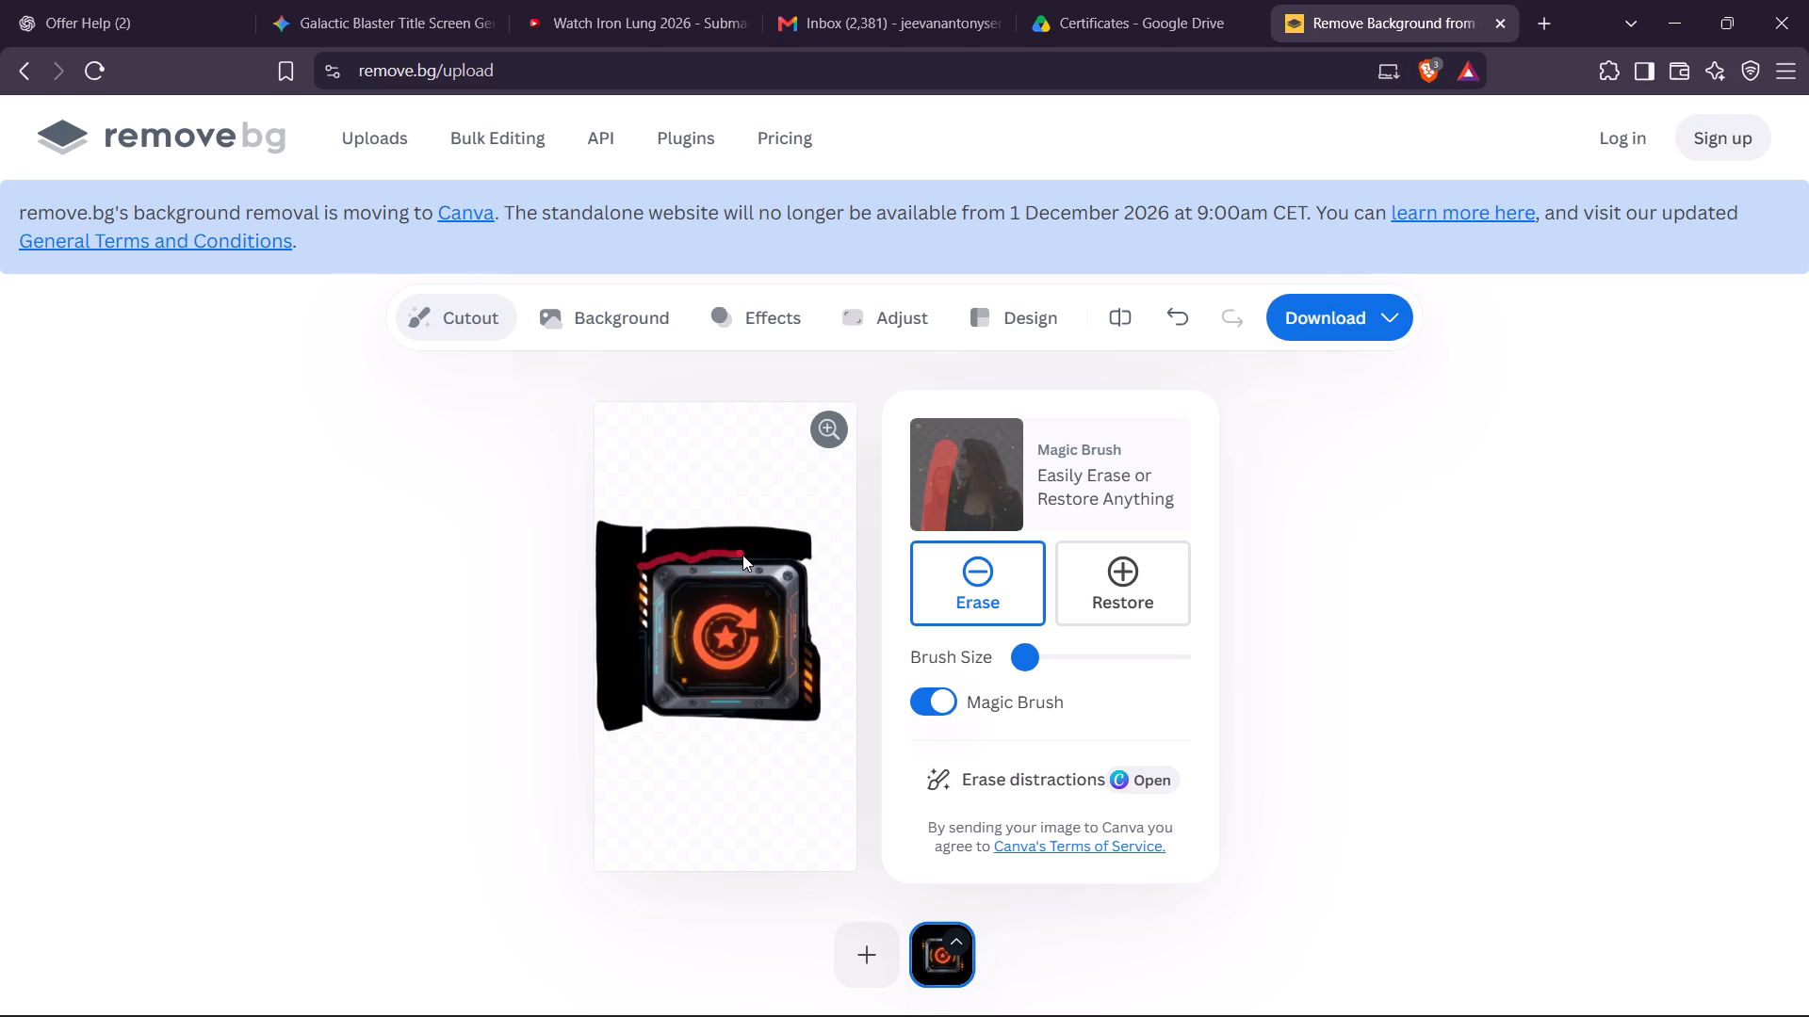
left_click_drag(742, 555, 790, 558)
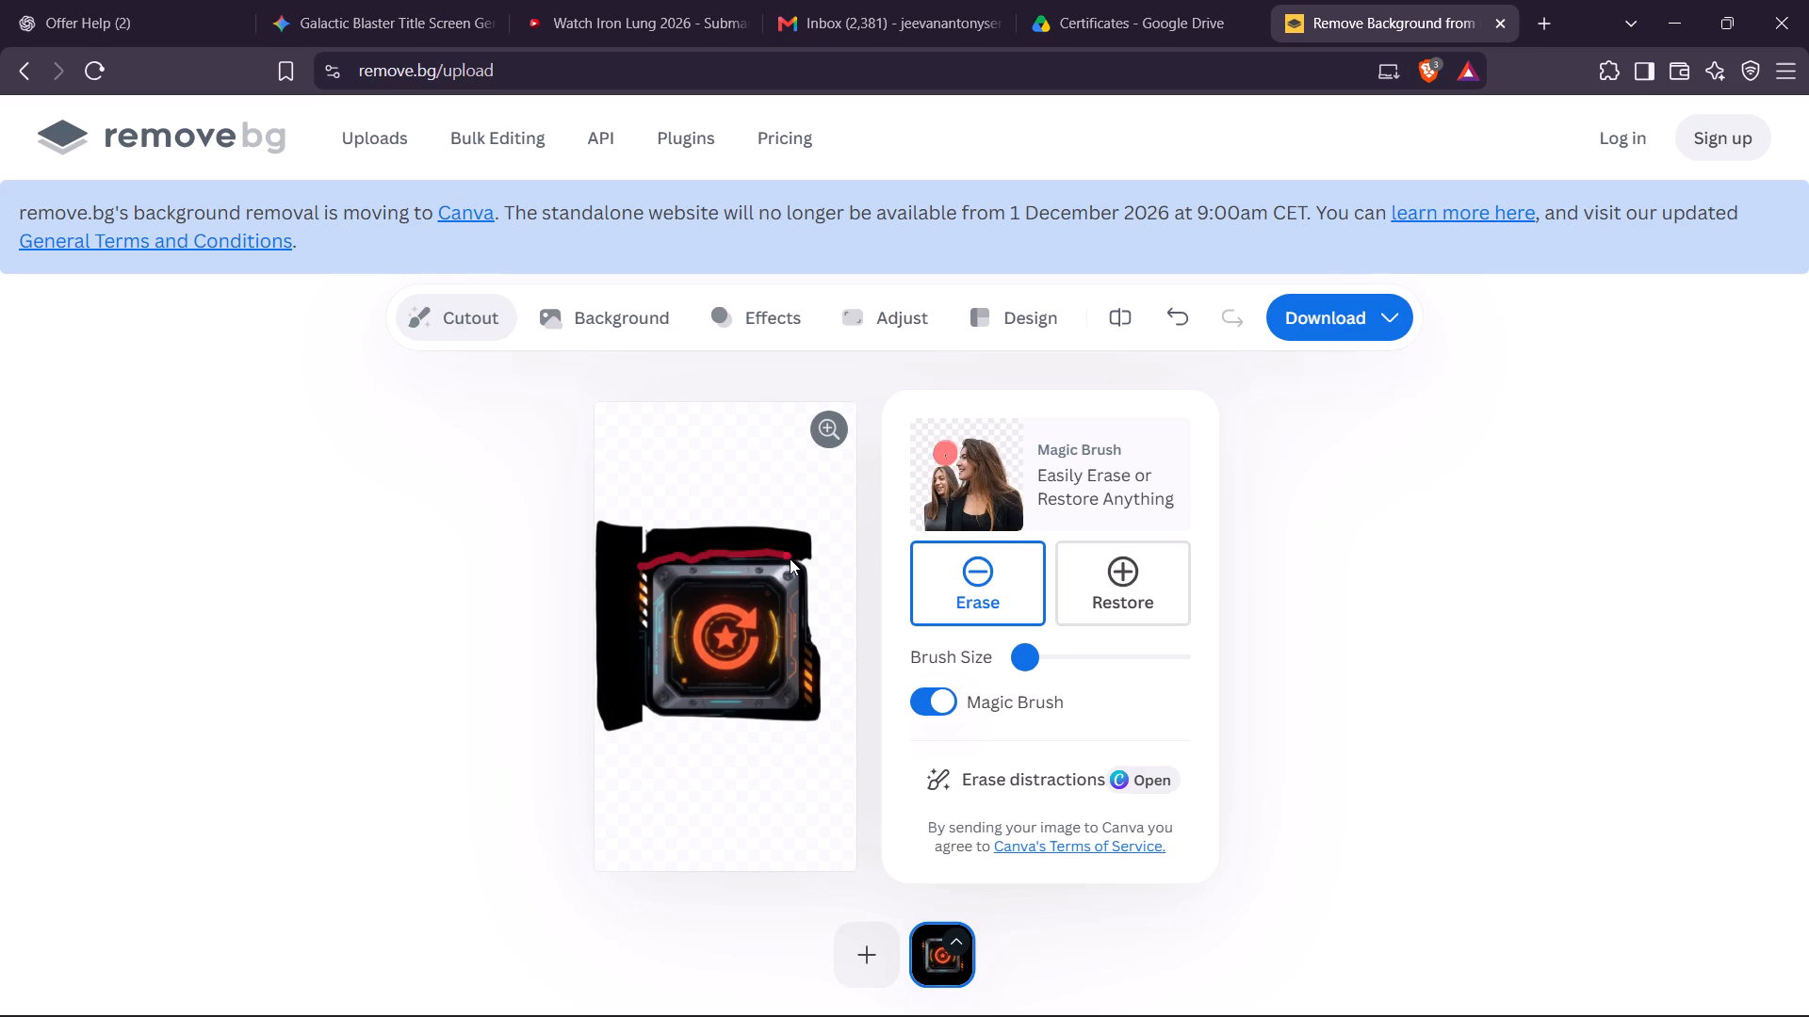
left_click_drag(790, 558, 806, 557)
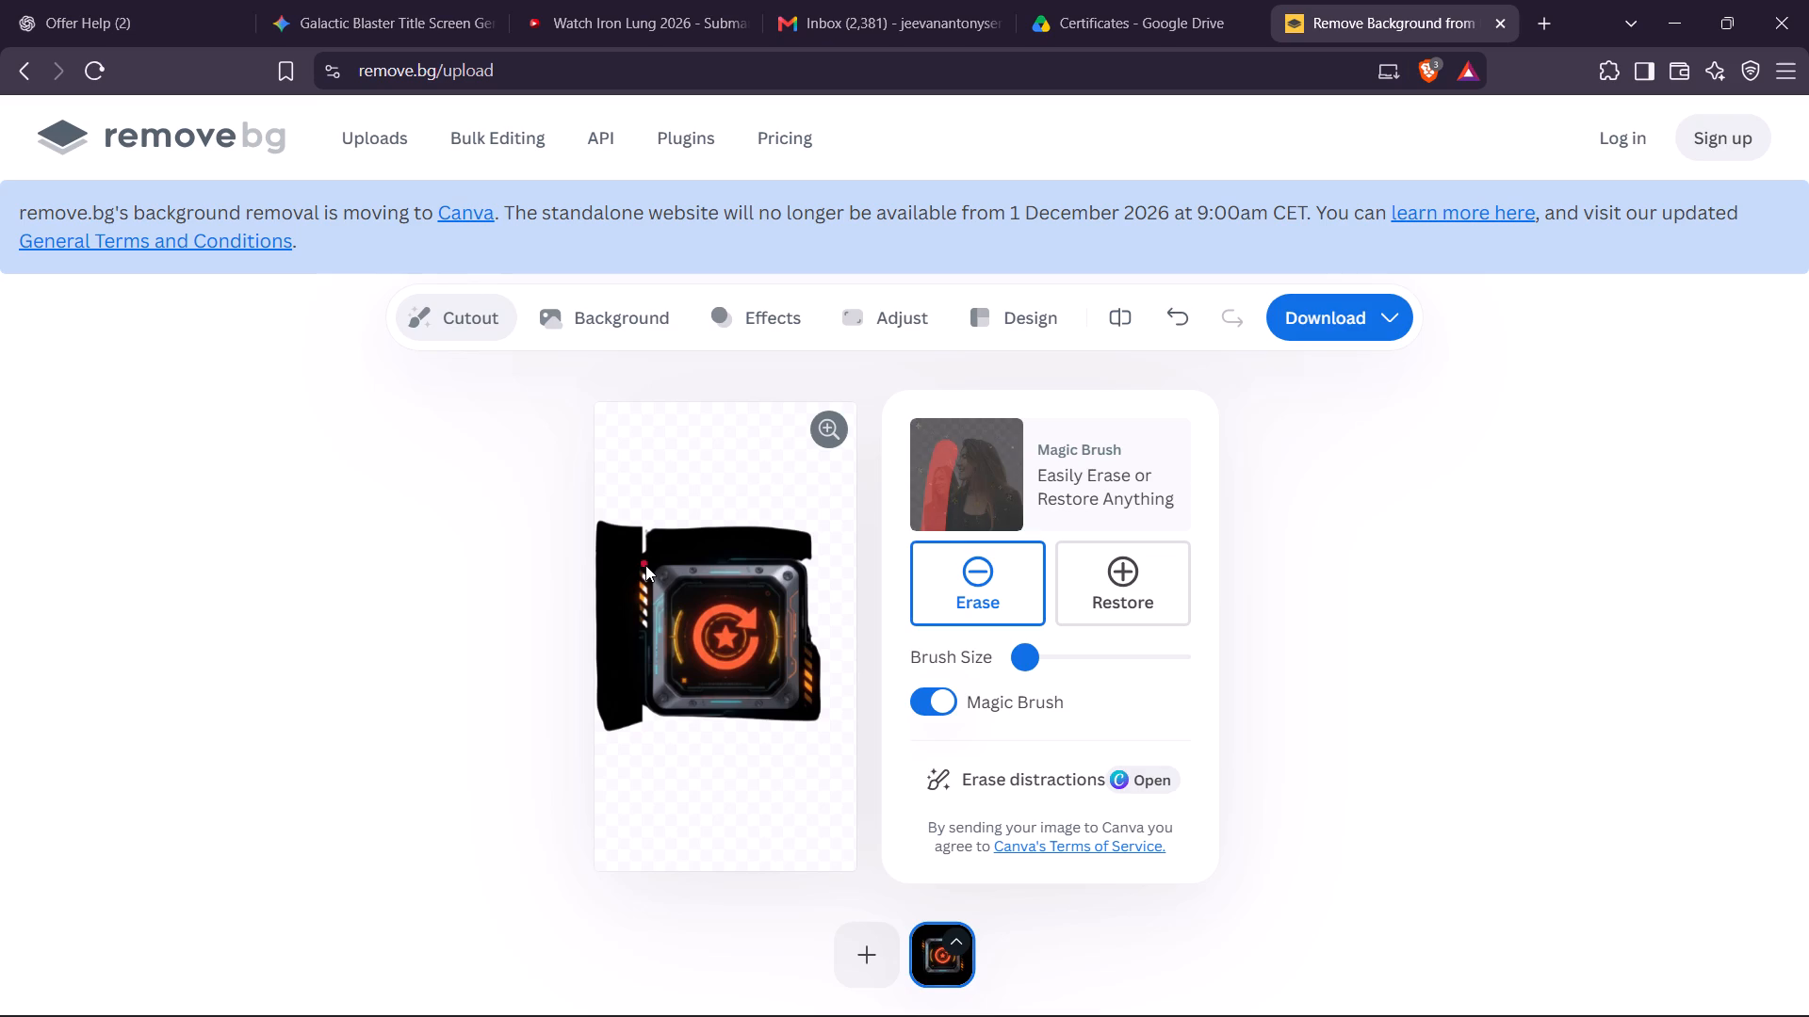
Go over the black just above the button's top edge again with the fine eraser, from its upper left corner to its upper right corner.
left_click_drag(645, 562, 665, 549)
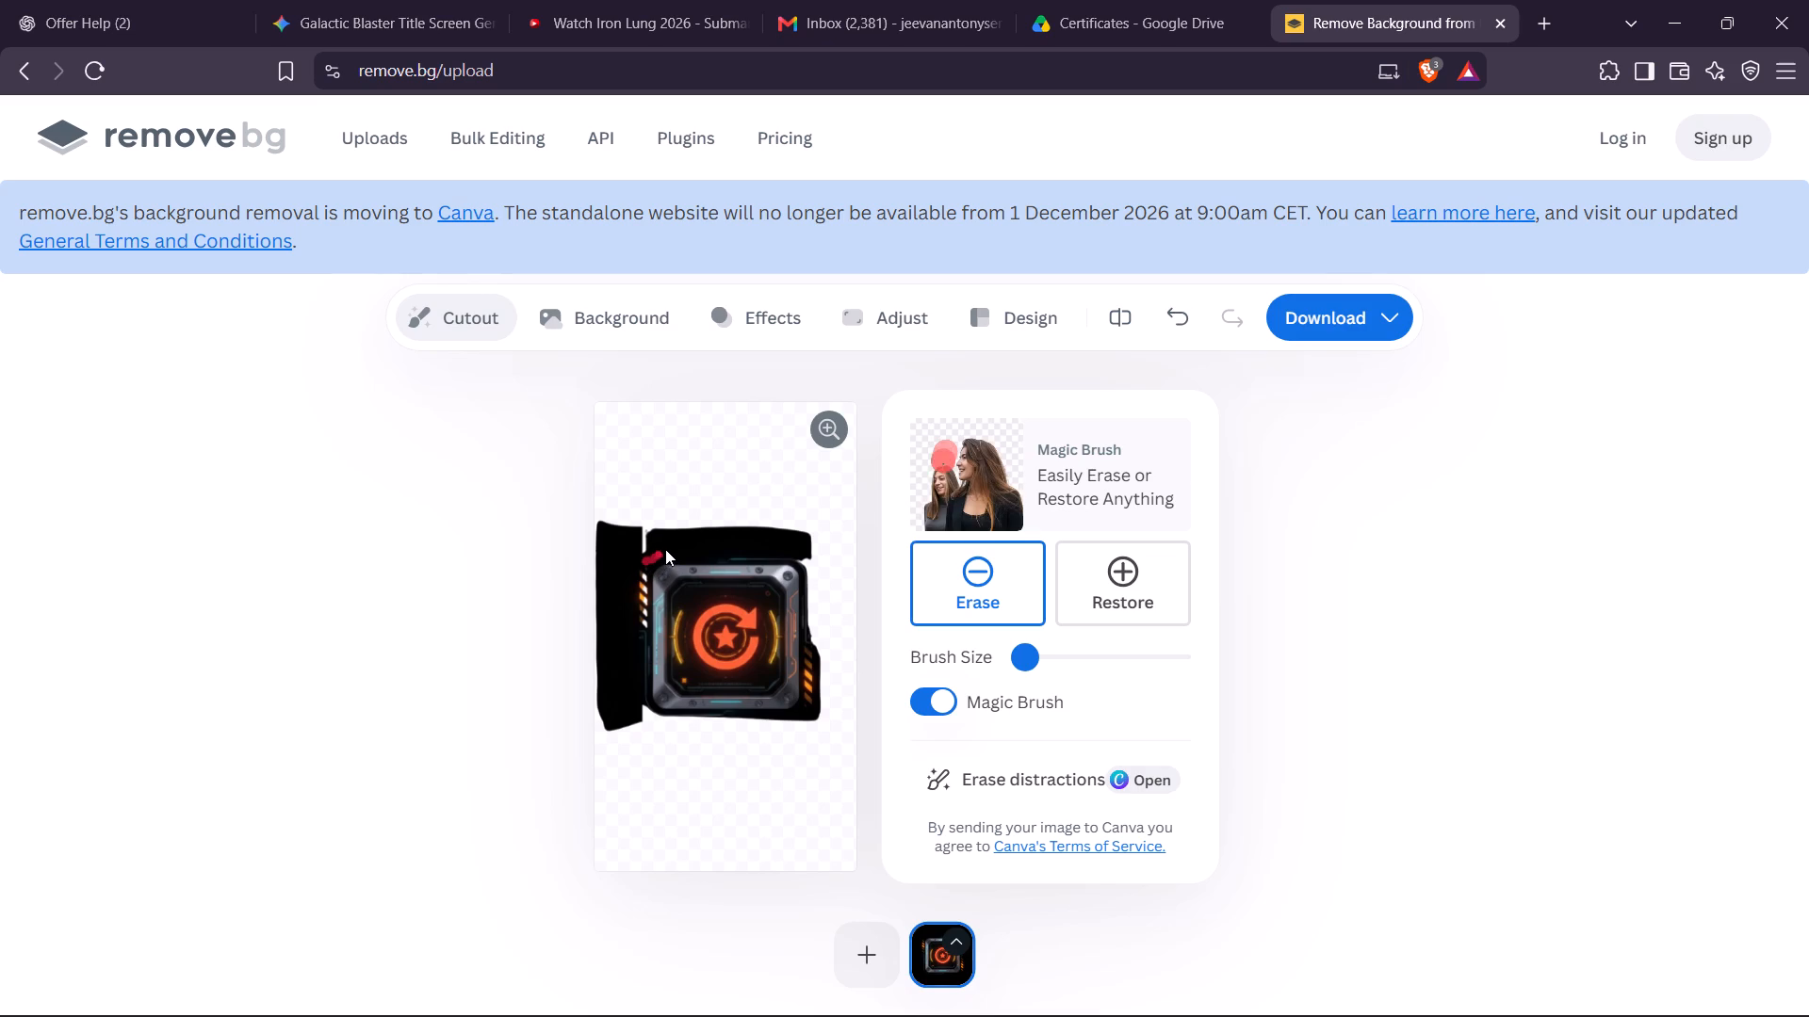
left_click_drag(665, 549, 670, 554)
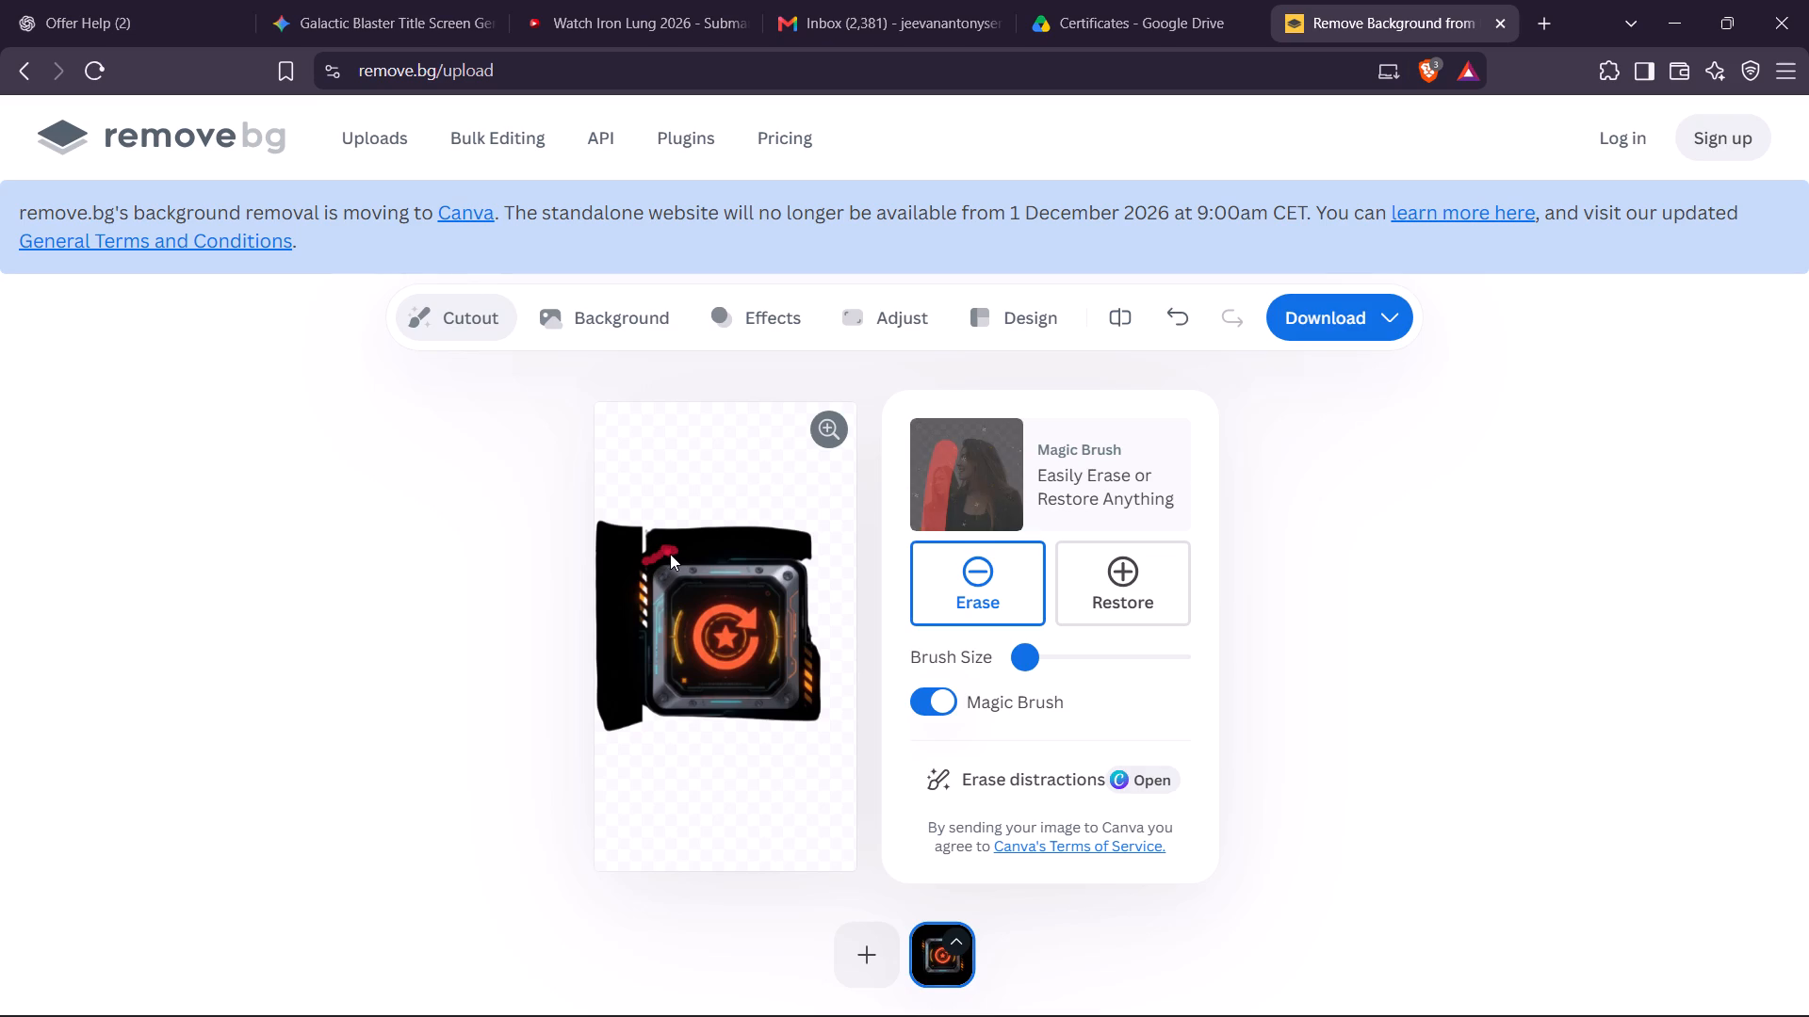
left_click_drag(670, 554, 665, 554)
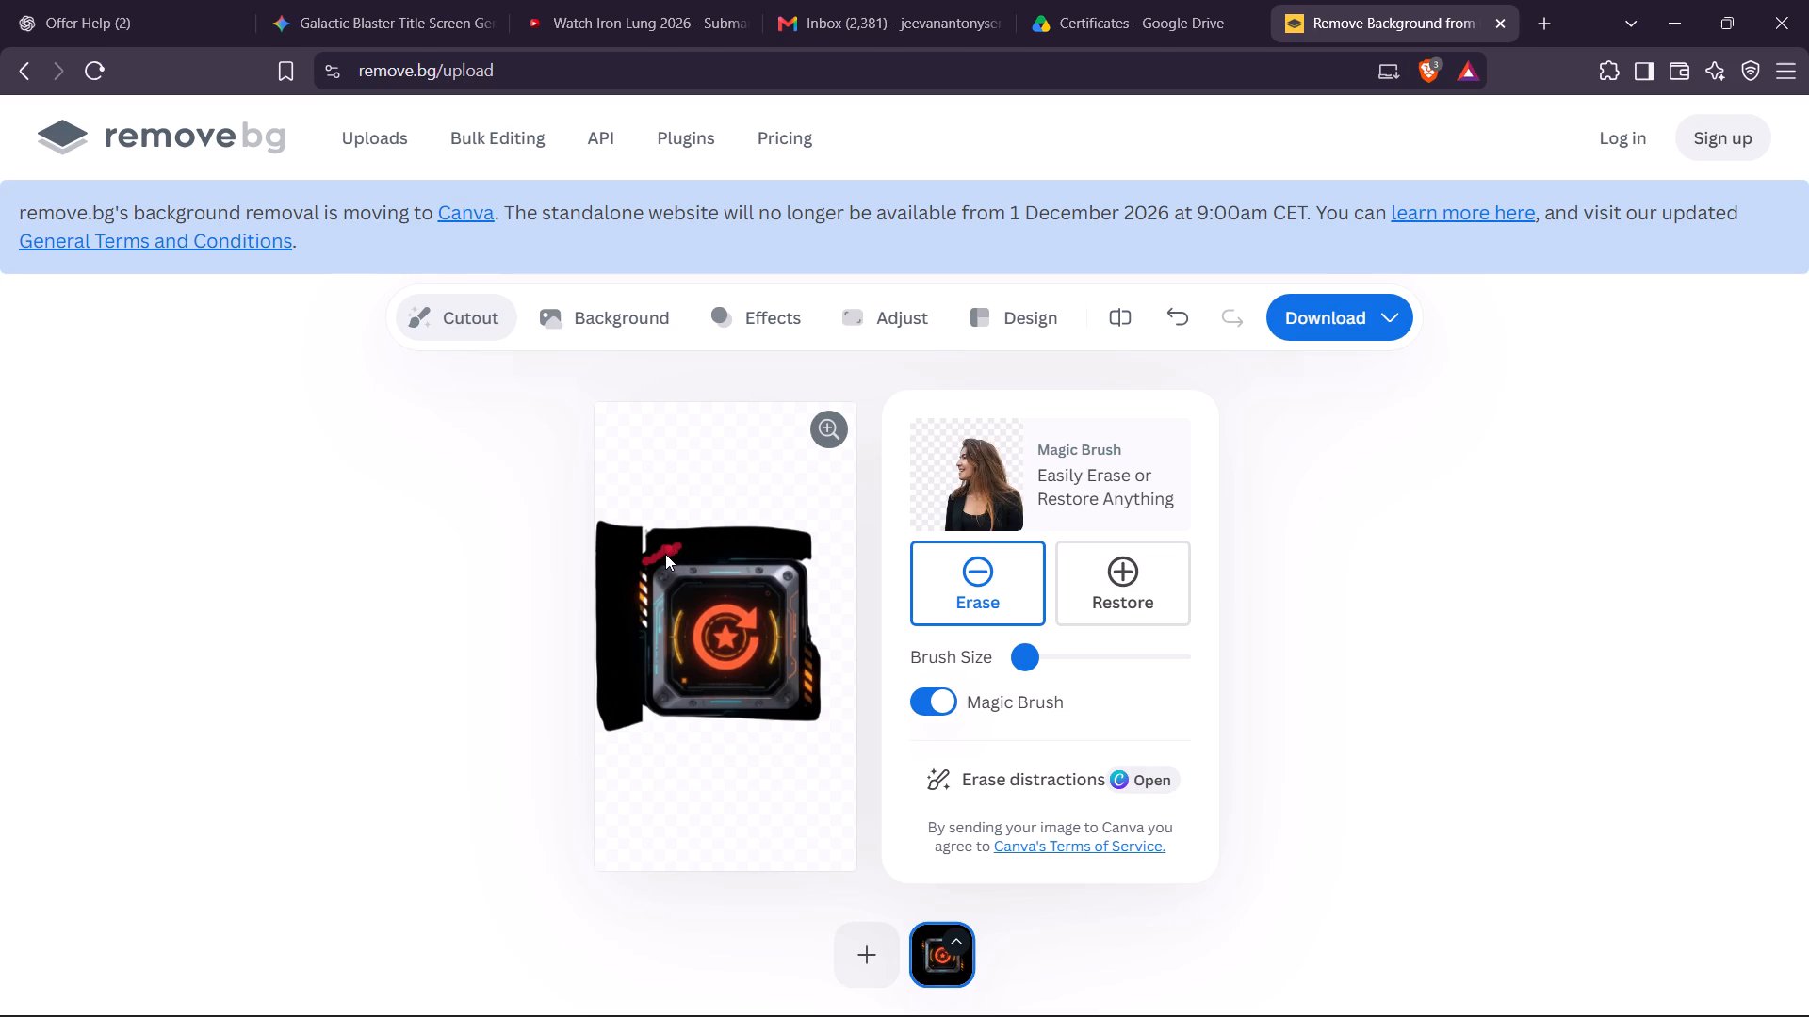
left_click_drag(665, 554, 684, 548)
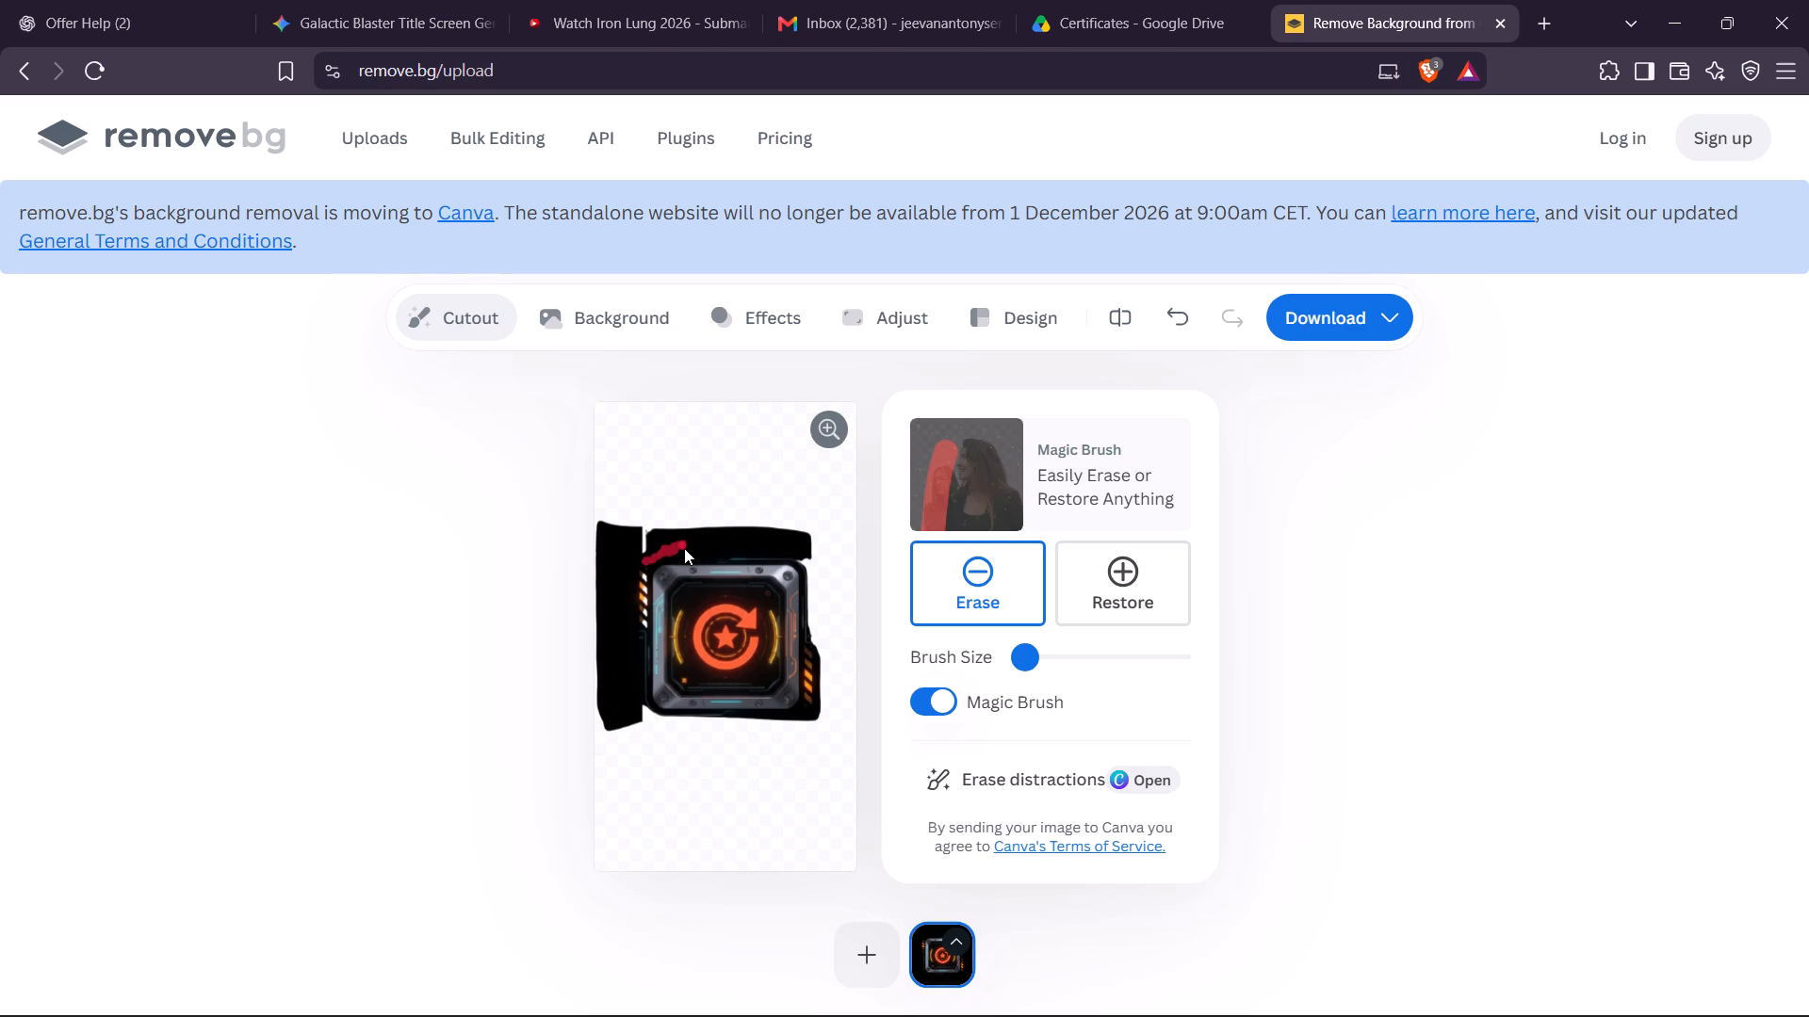
left_click_drag(684, 548, 699, 554)
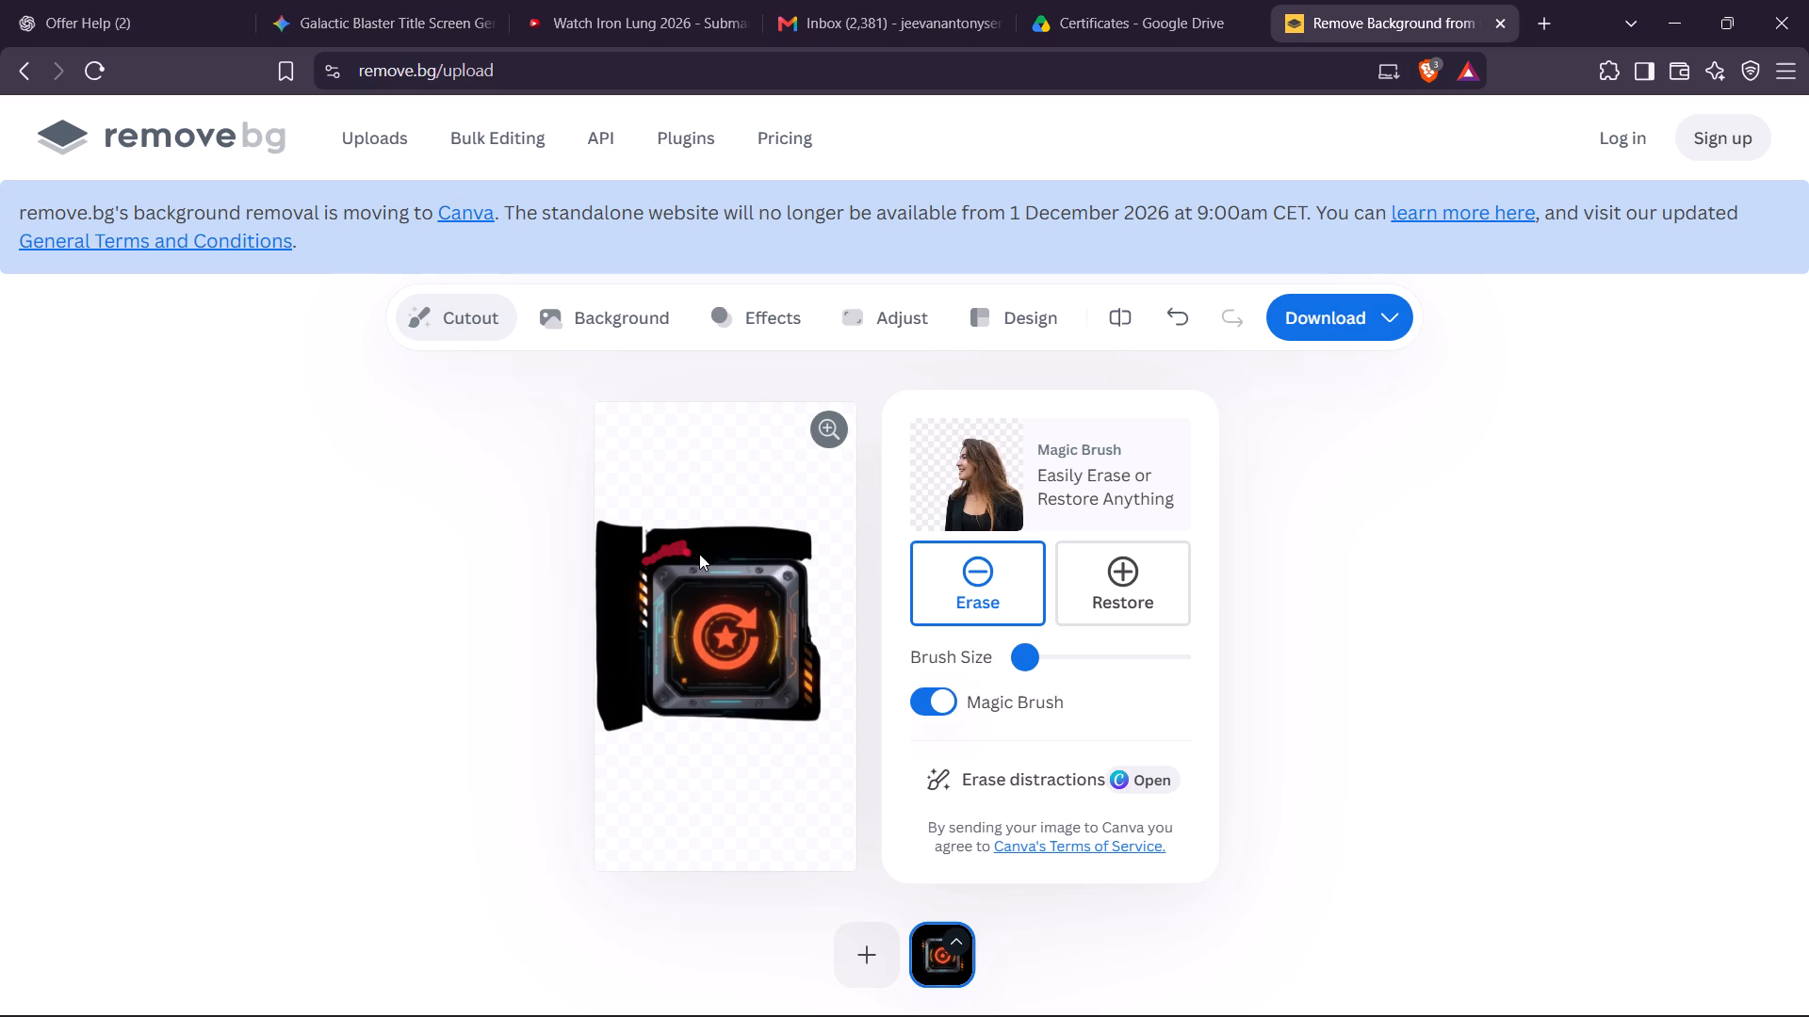
left_click_drag(699, 554, 710, 553)
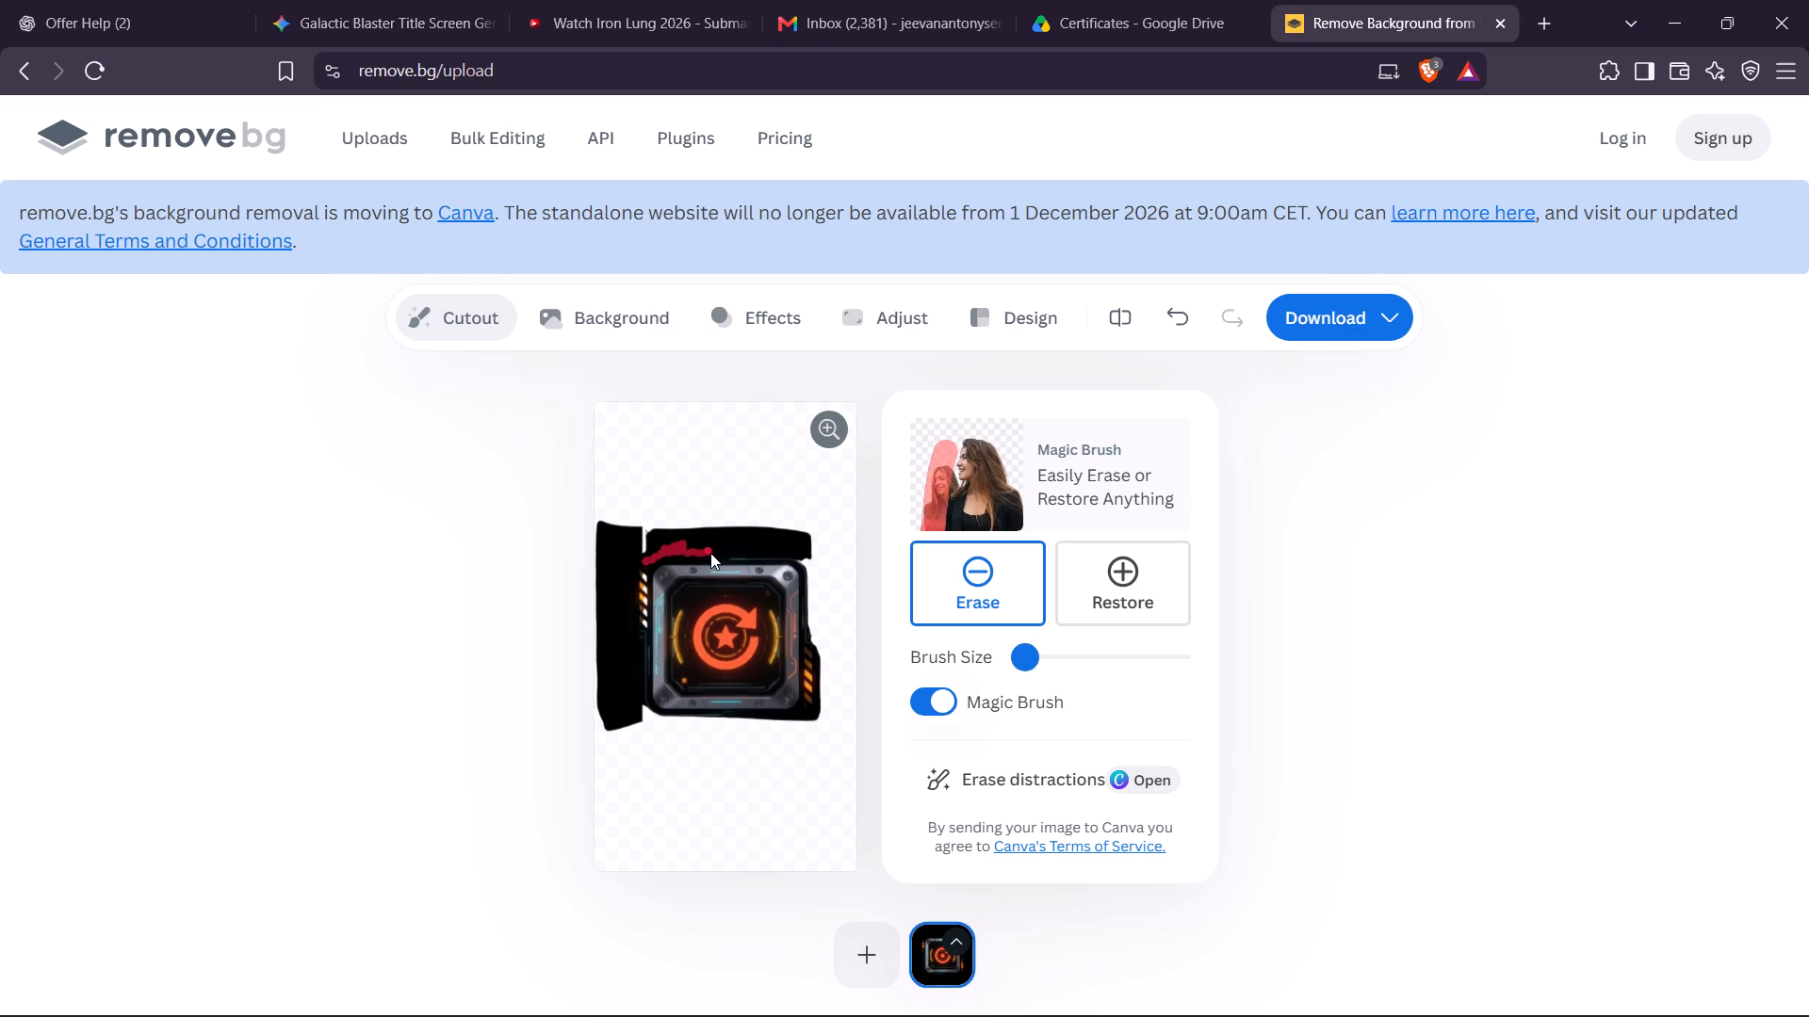
left_click_drag(710, 553, 748, 551)
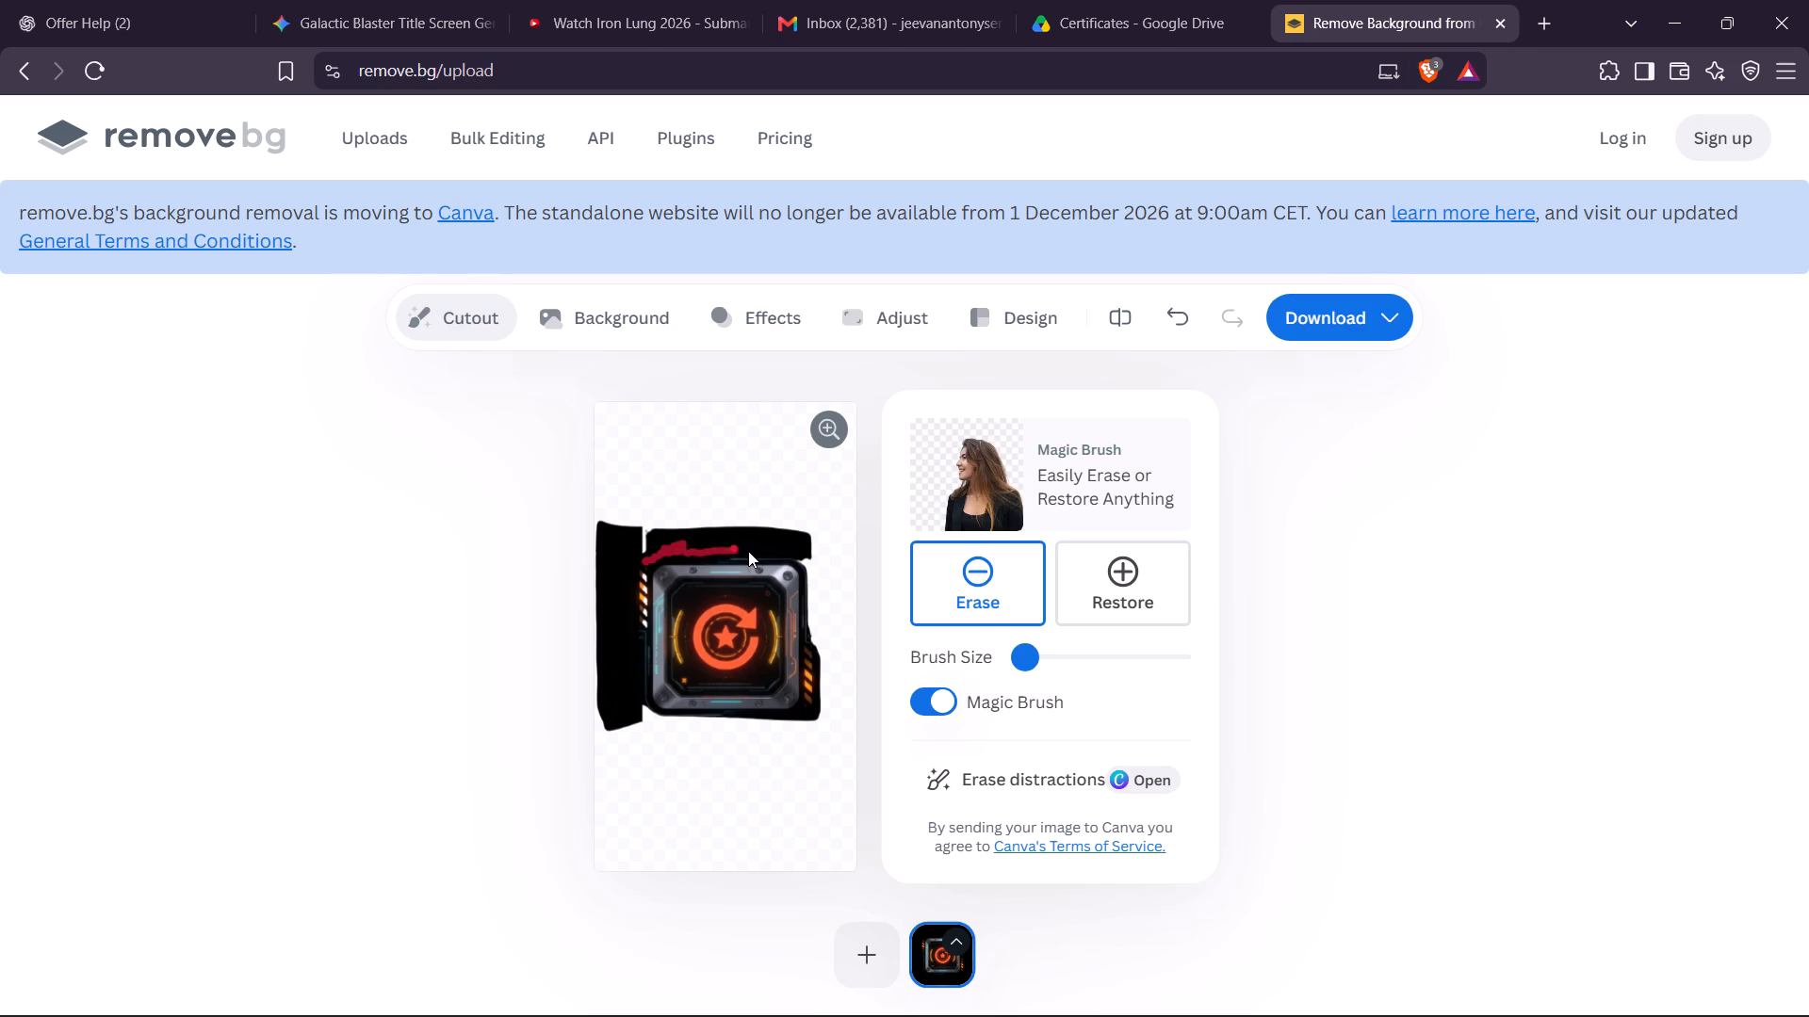
left_click_drag(748, 551, 781, 550)
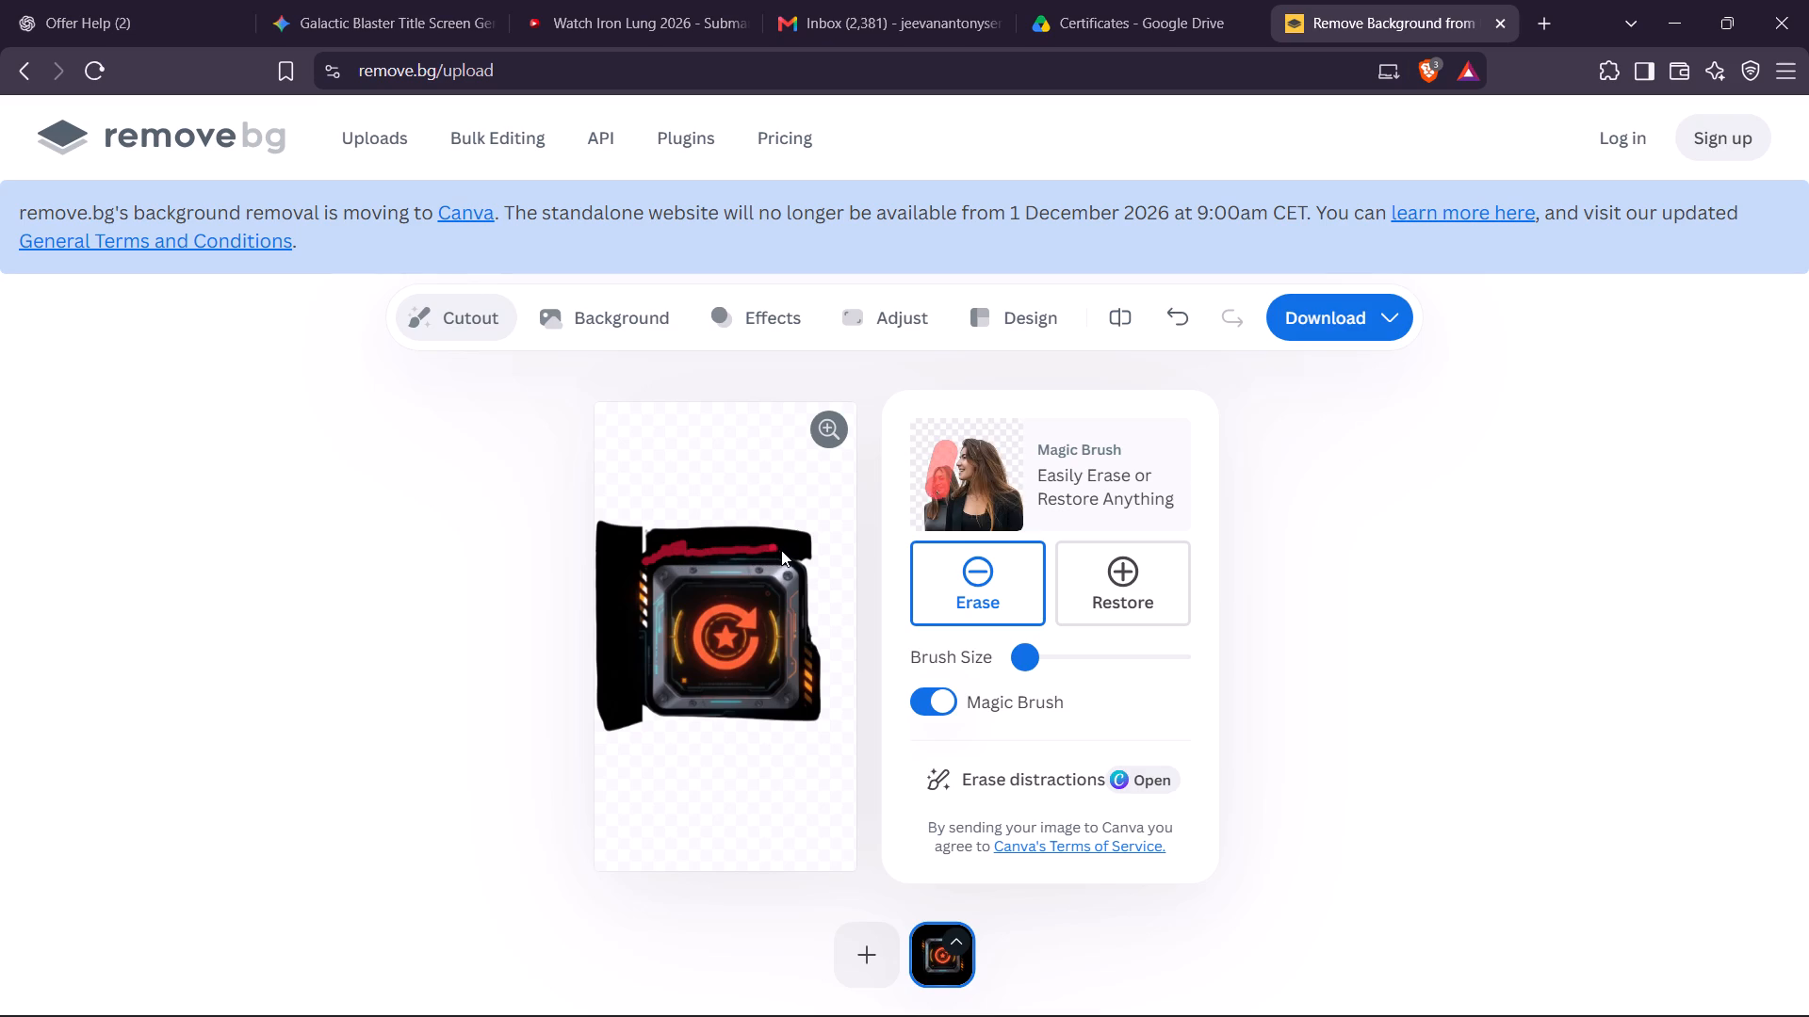
left_click_drag(781, 550, 802, 557)
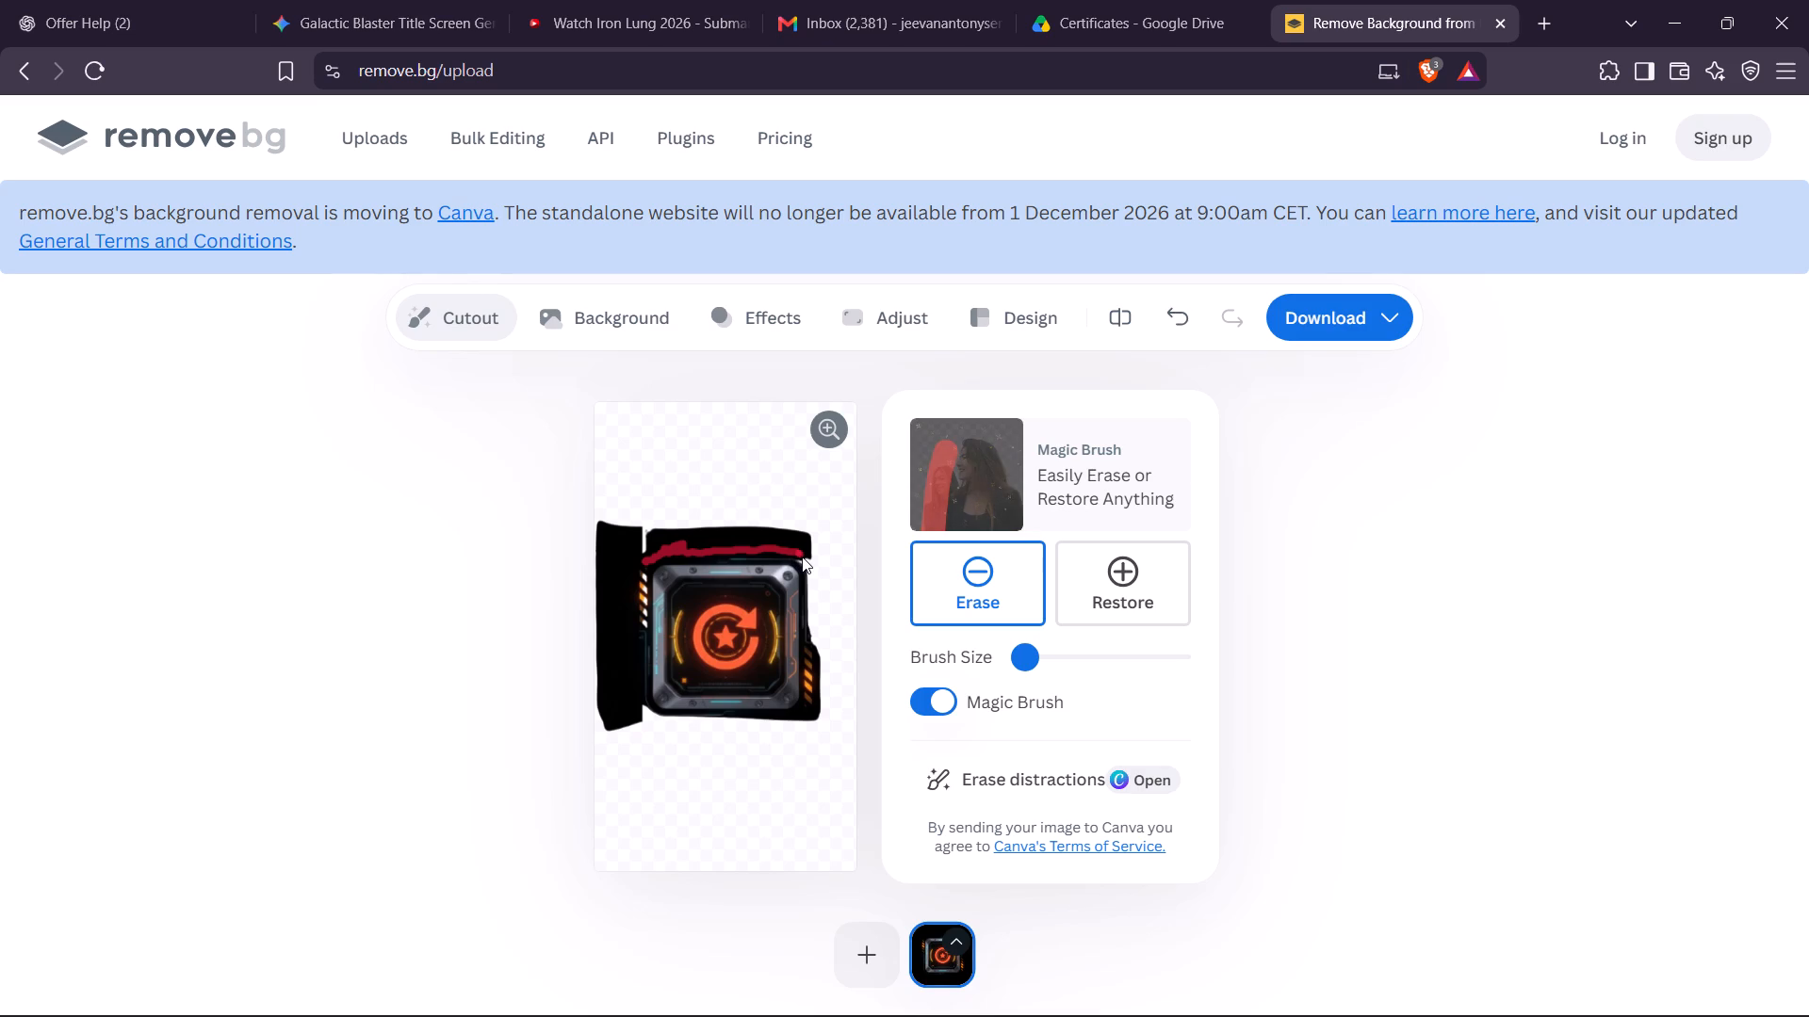
left_click_drag(802, 557, 796, 560)
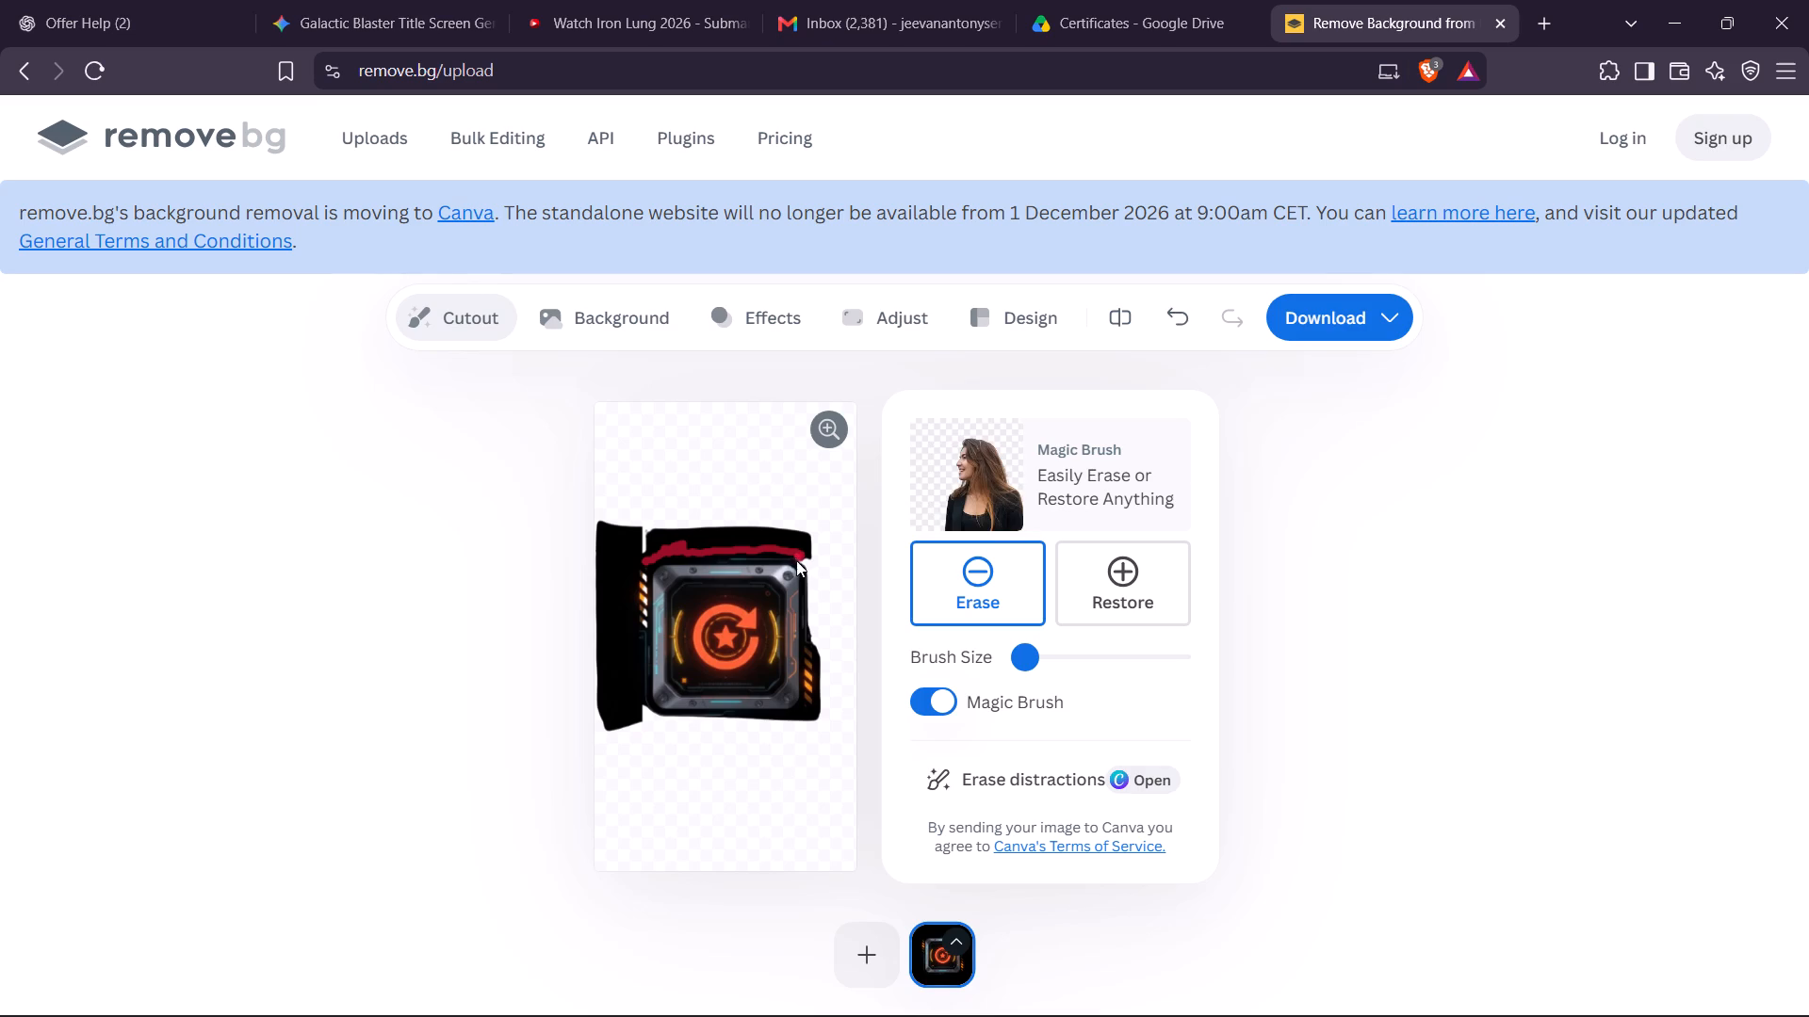
left_click_drag(796, 560, 784, 555)
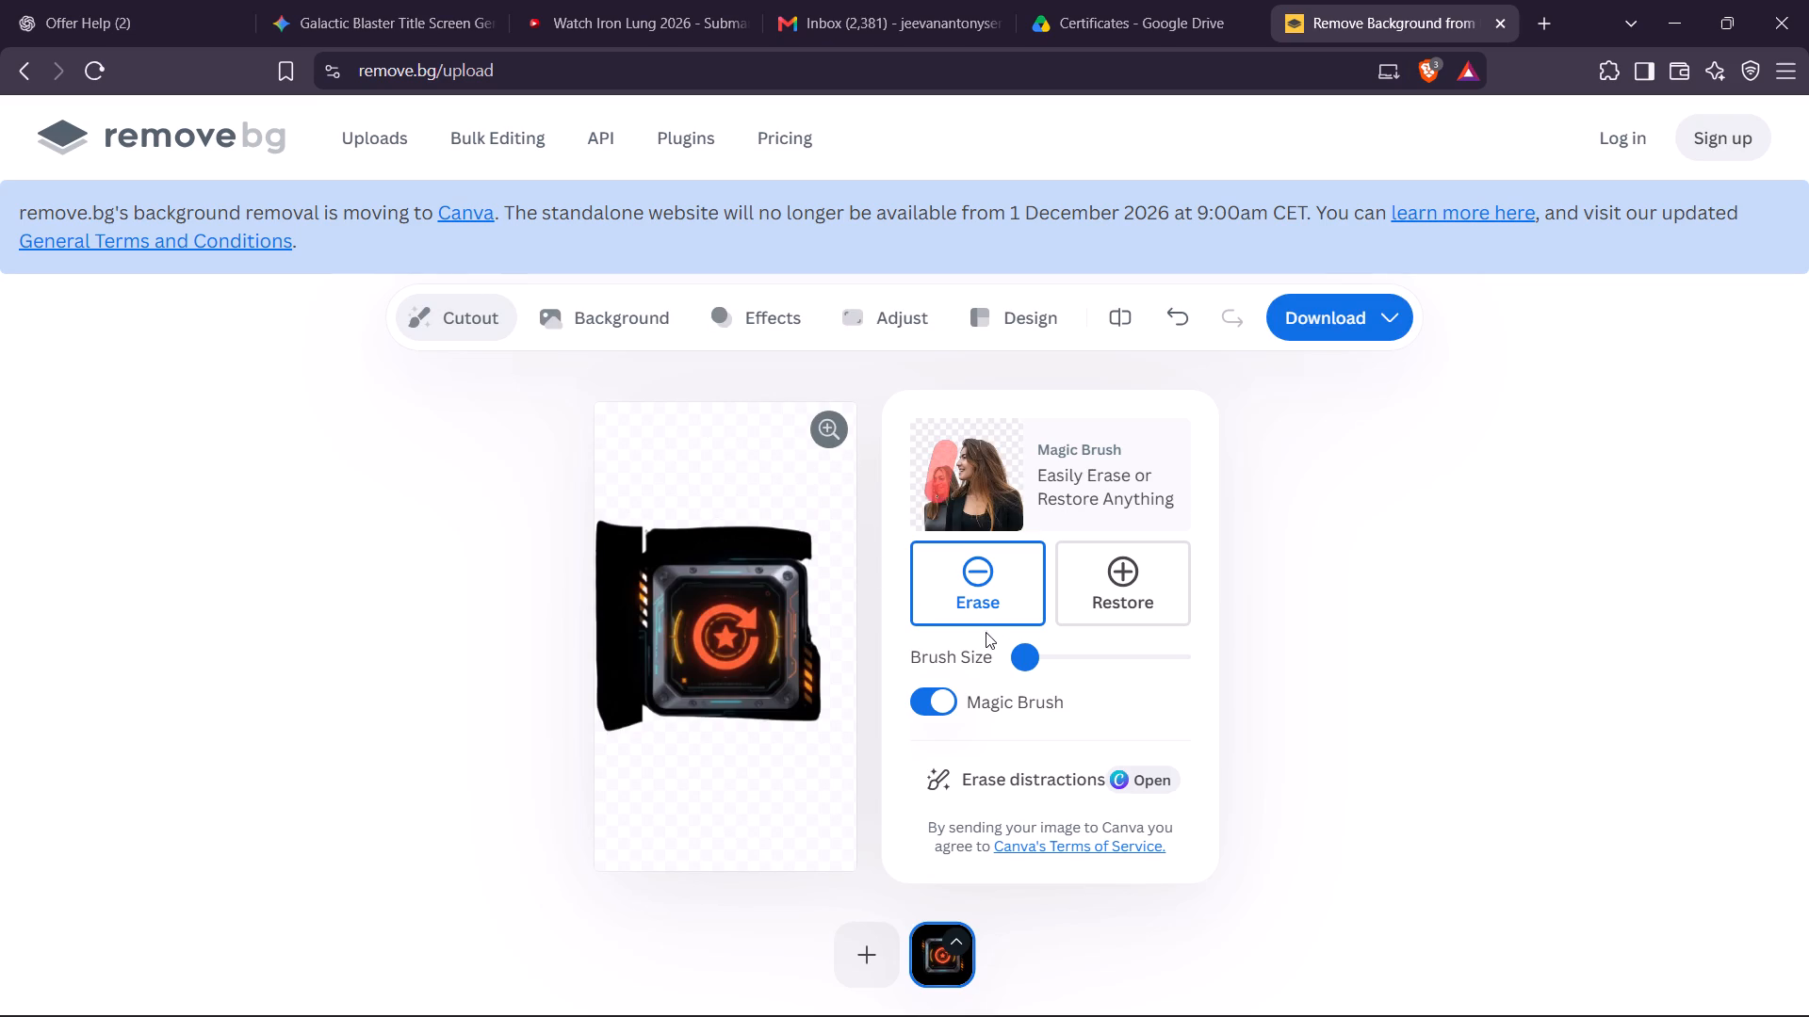
Enlarge the brush slightly and erase the tall black strip along the image's left edge, up to the button's left side.
left_click_drag(1035, 655, 1053, 657)
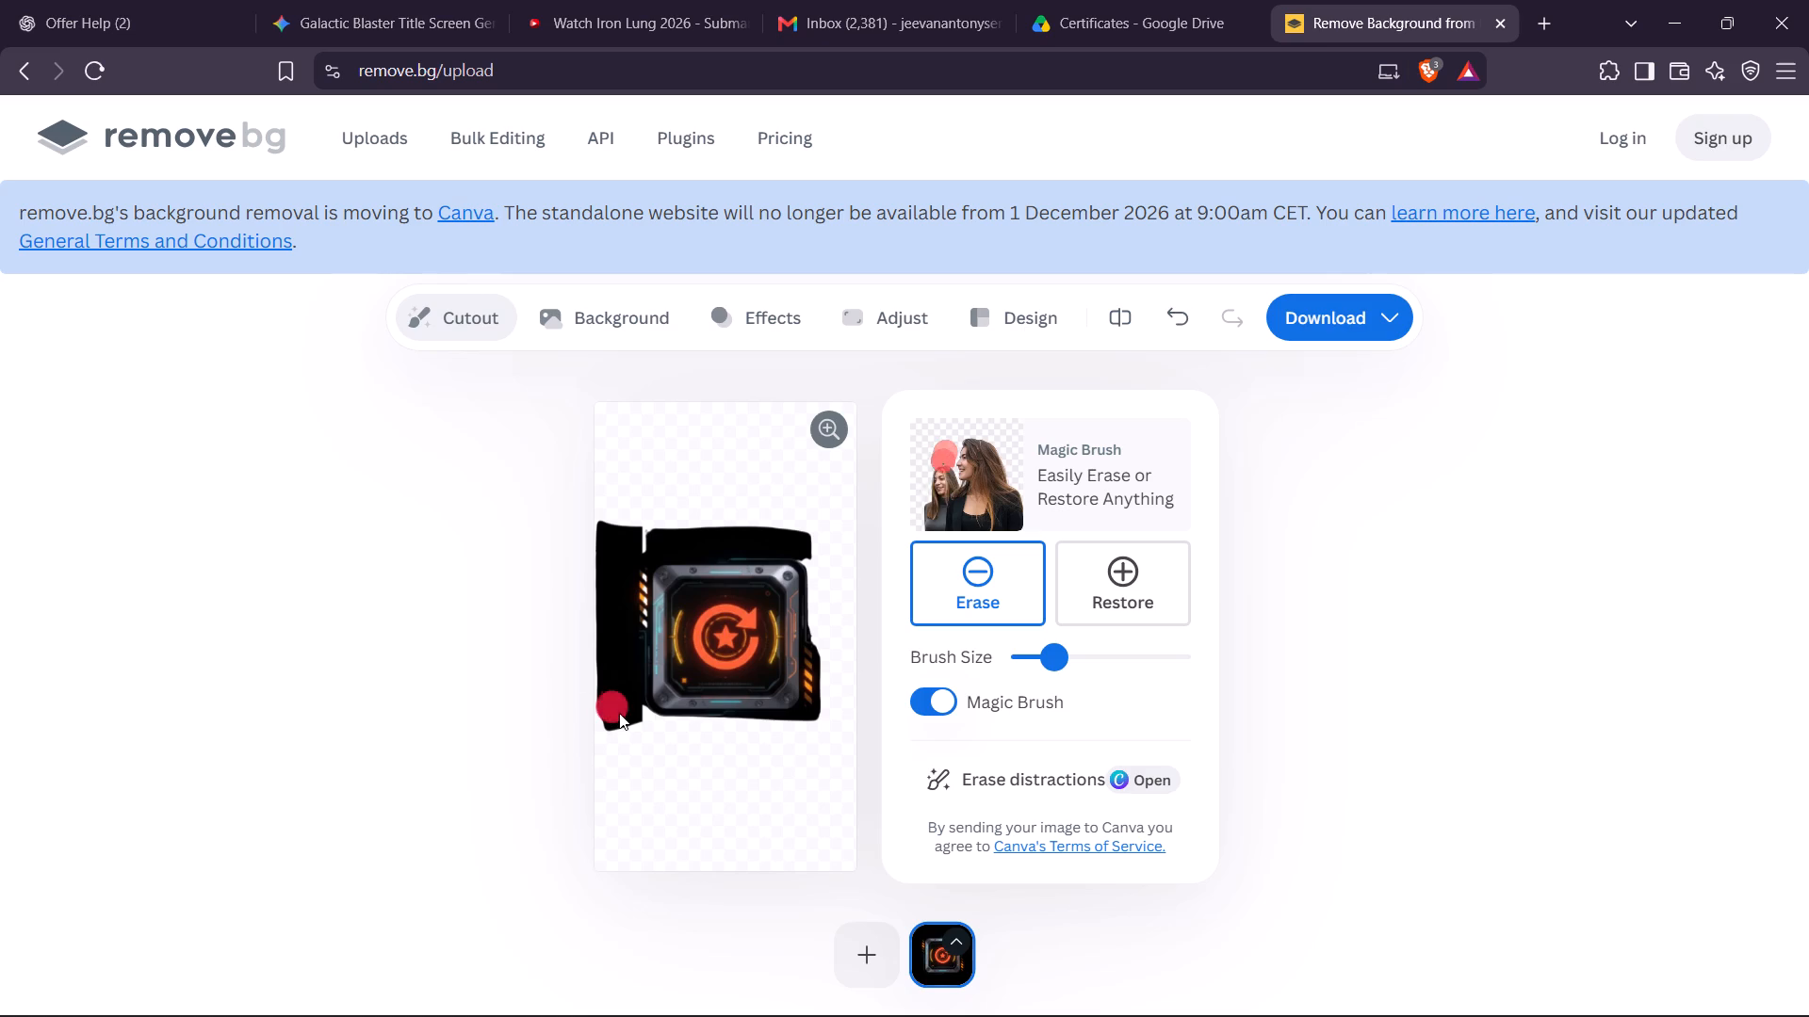
left_click_drag(631, 718, 620, 718)
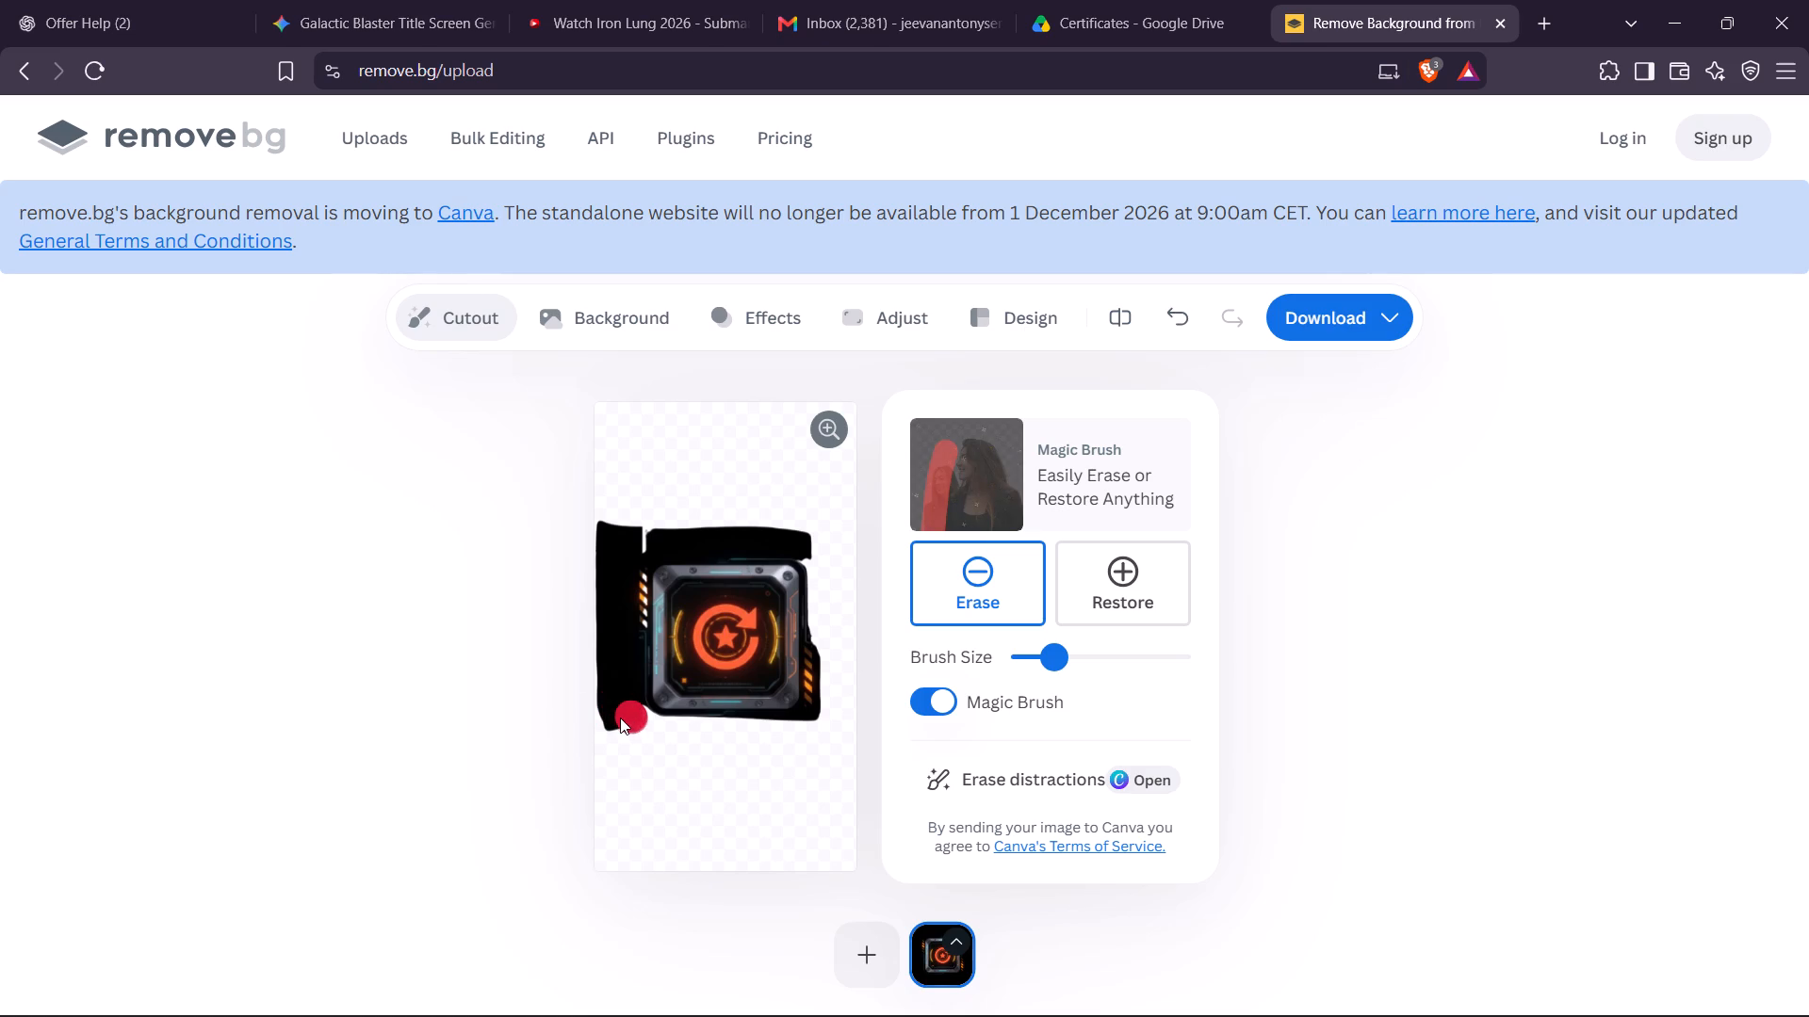
left_click_drag(620, 718, 604, 685)
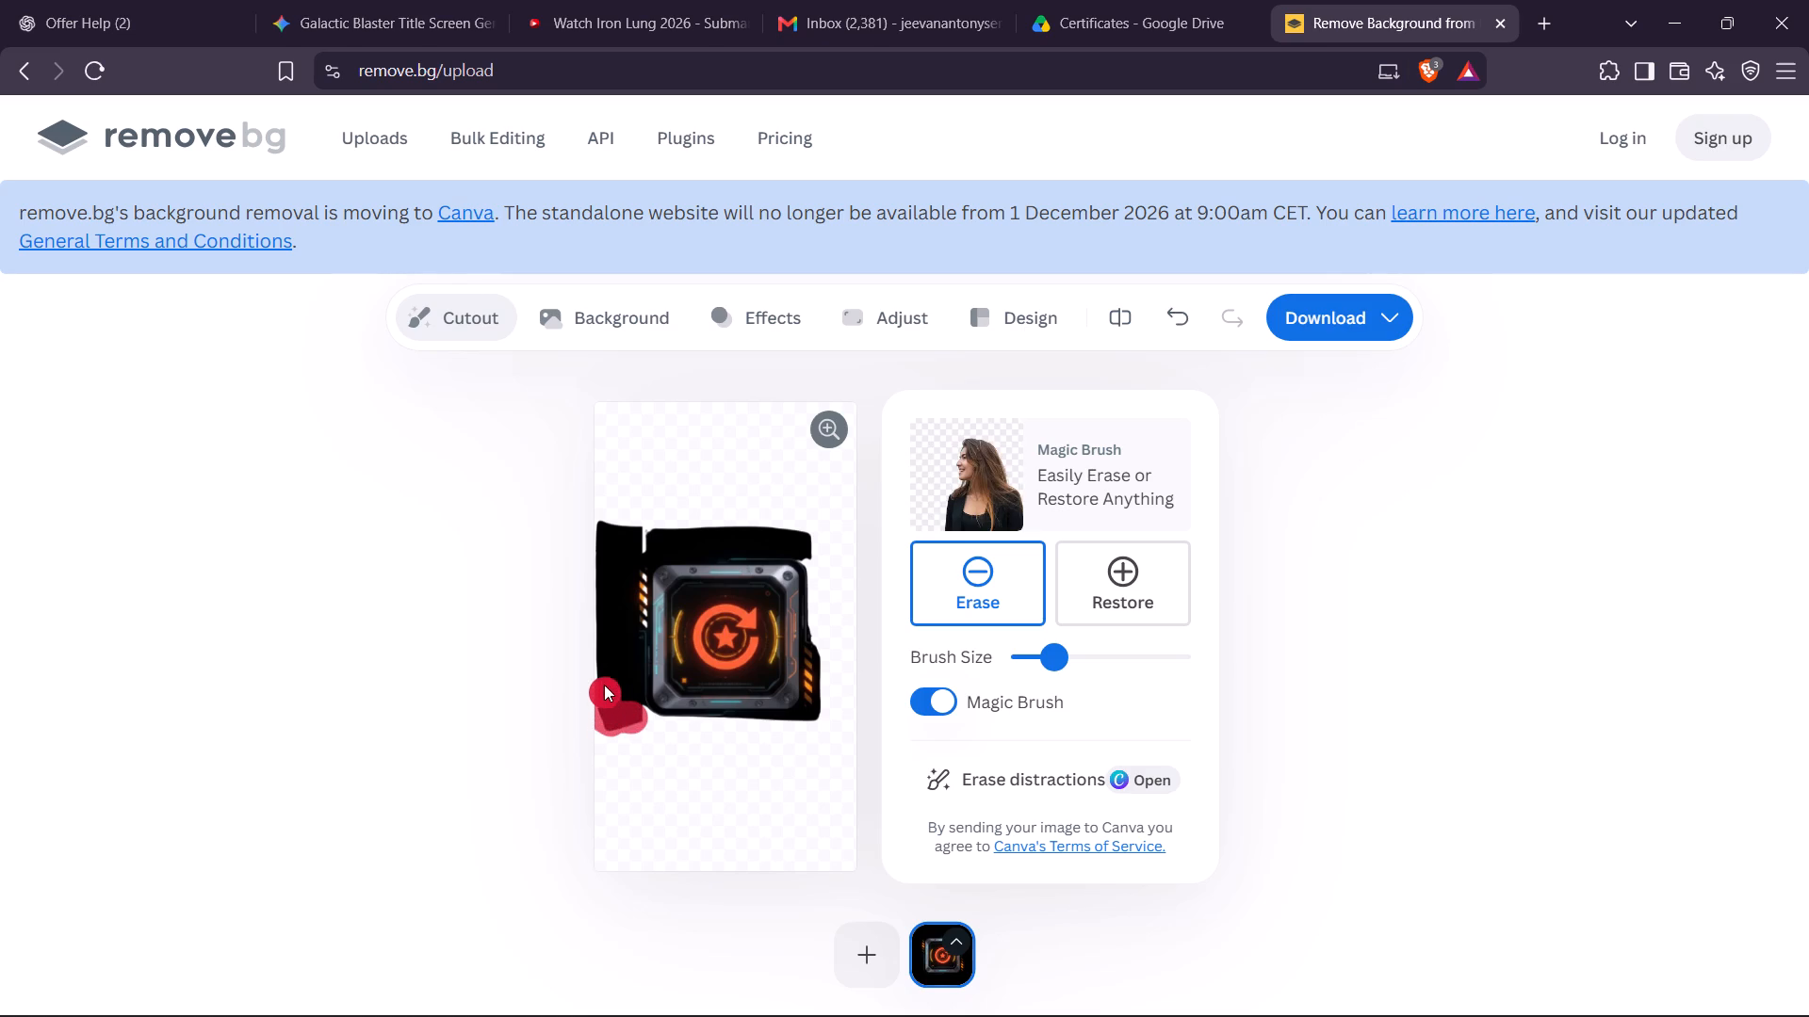
left_click_drag(604, 685, 593, 608)
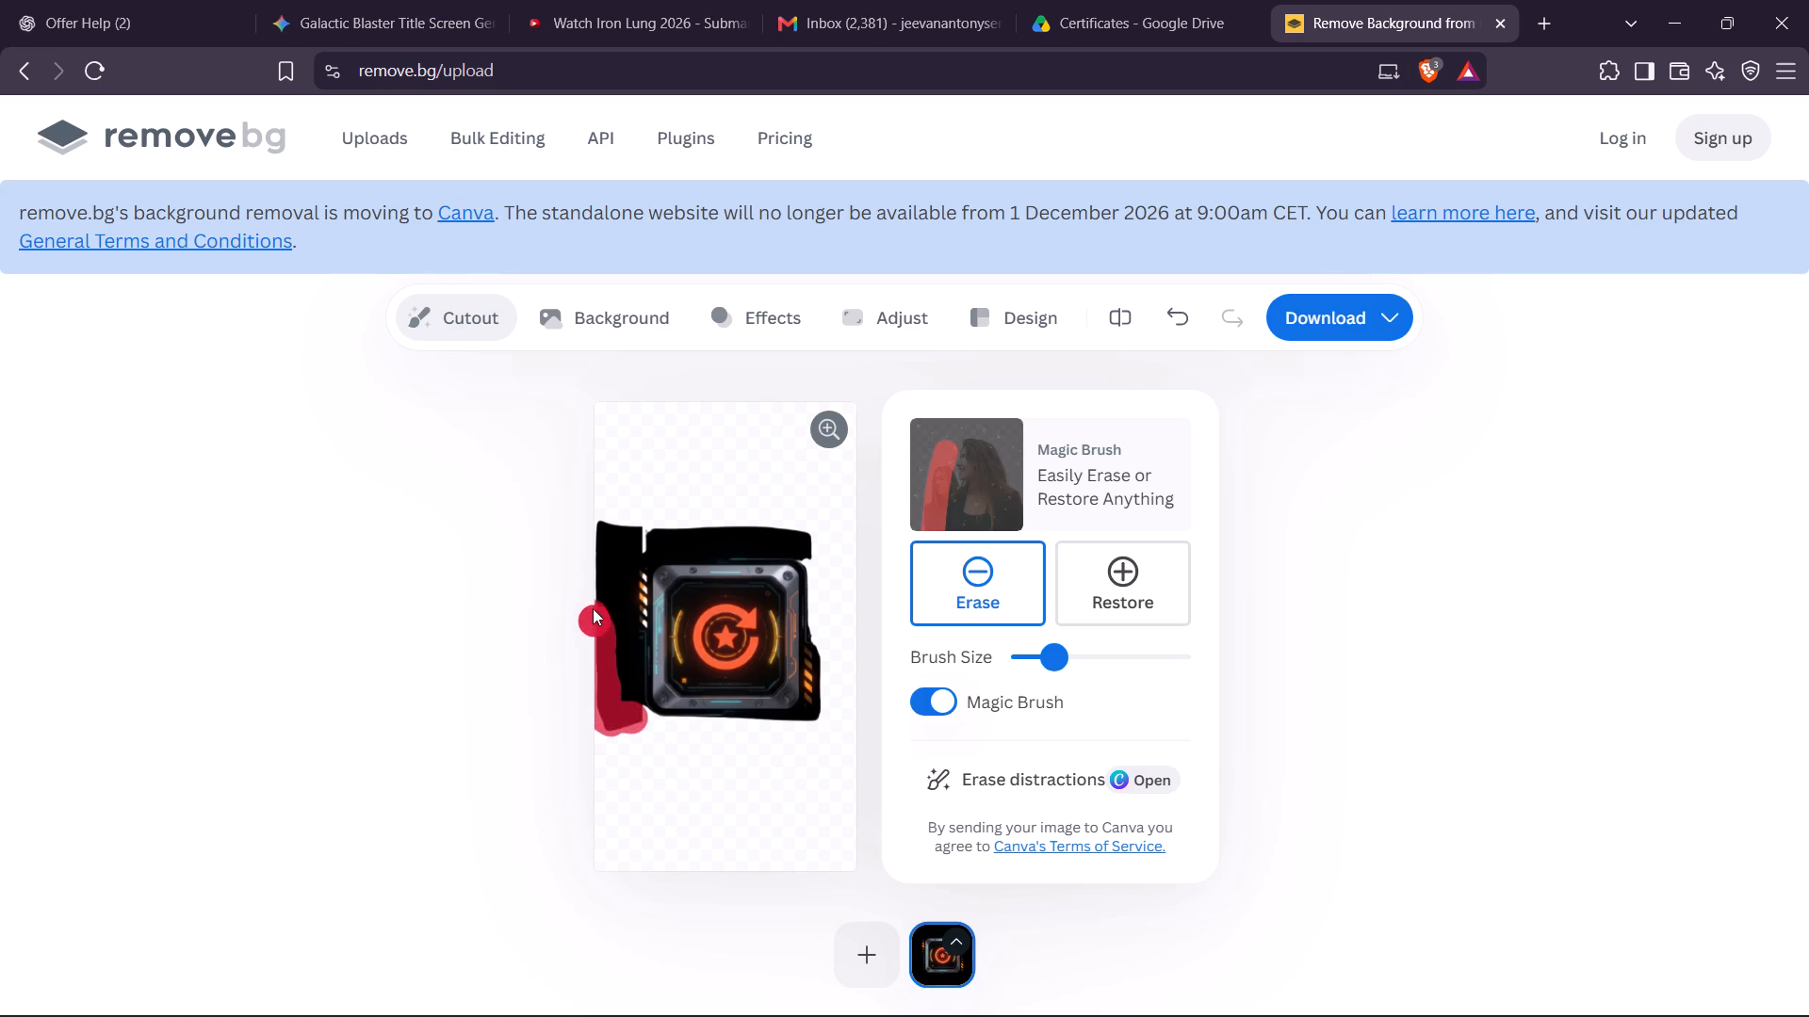
left_click_drag(593, 608, 599, 552)
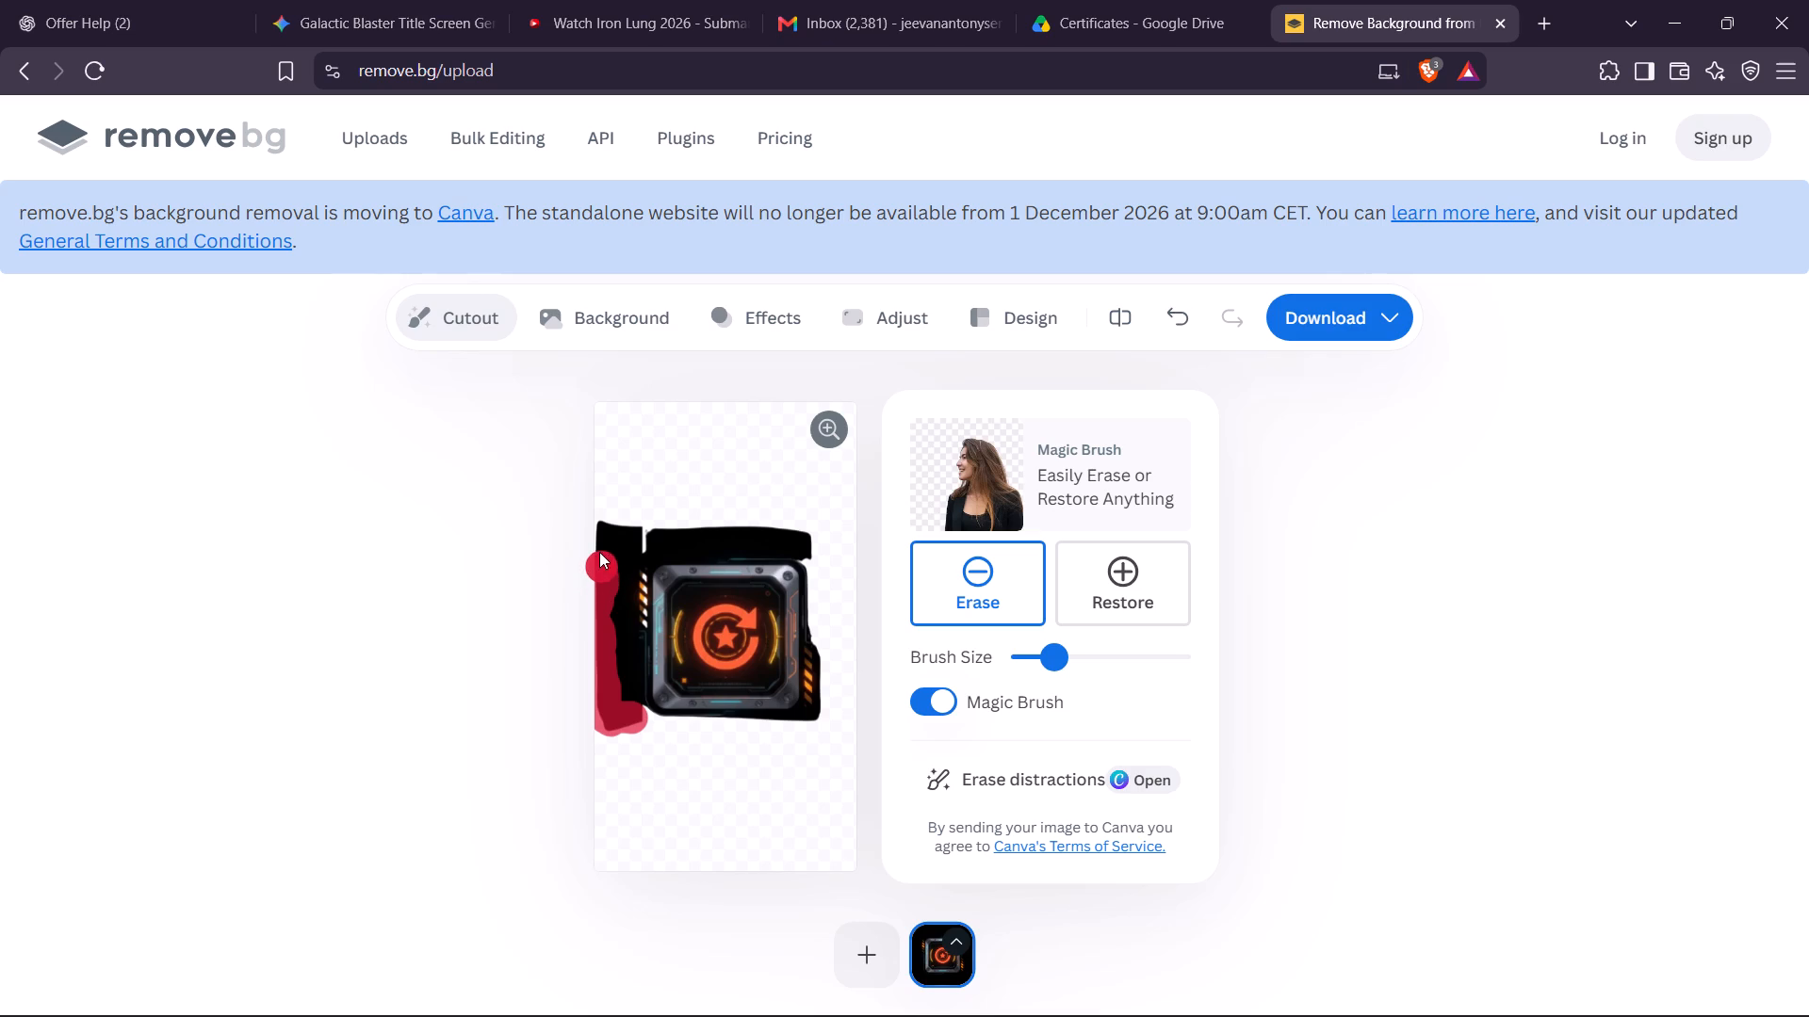
left_click_drag(599, 552, 633, 537)
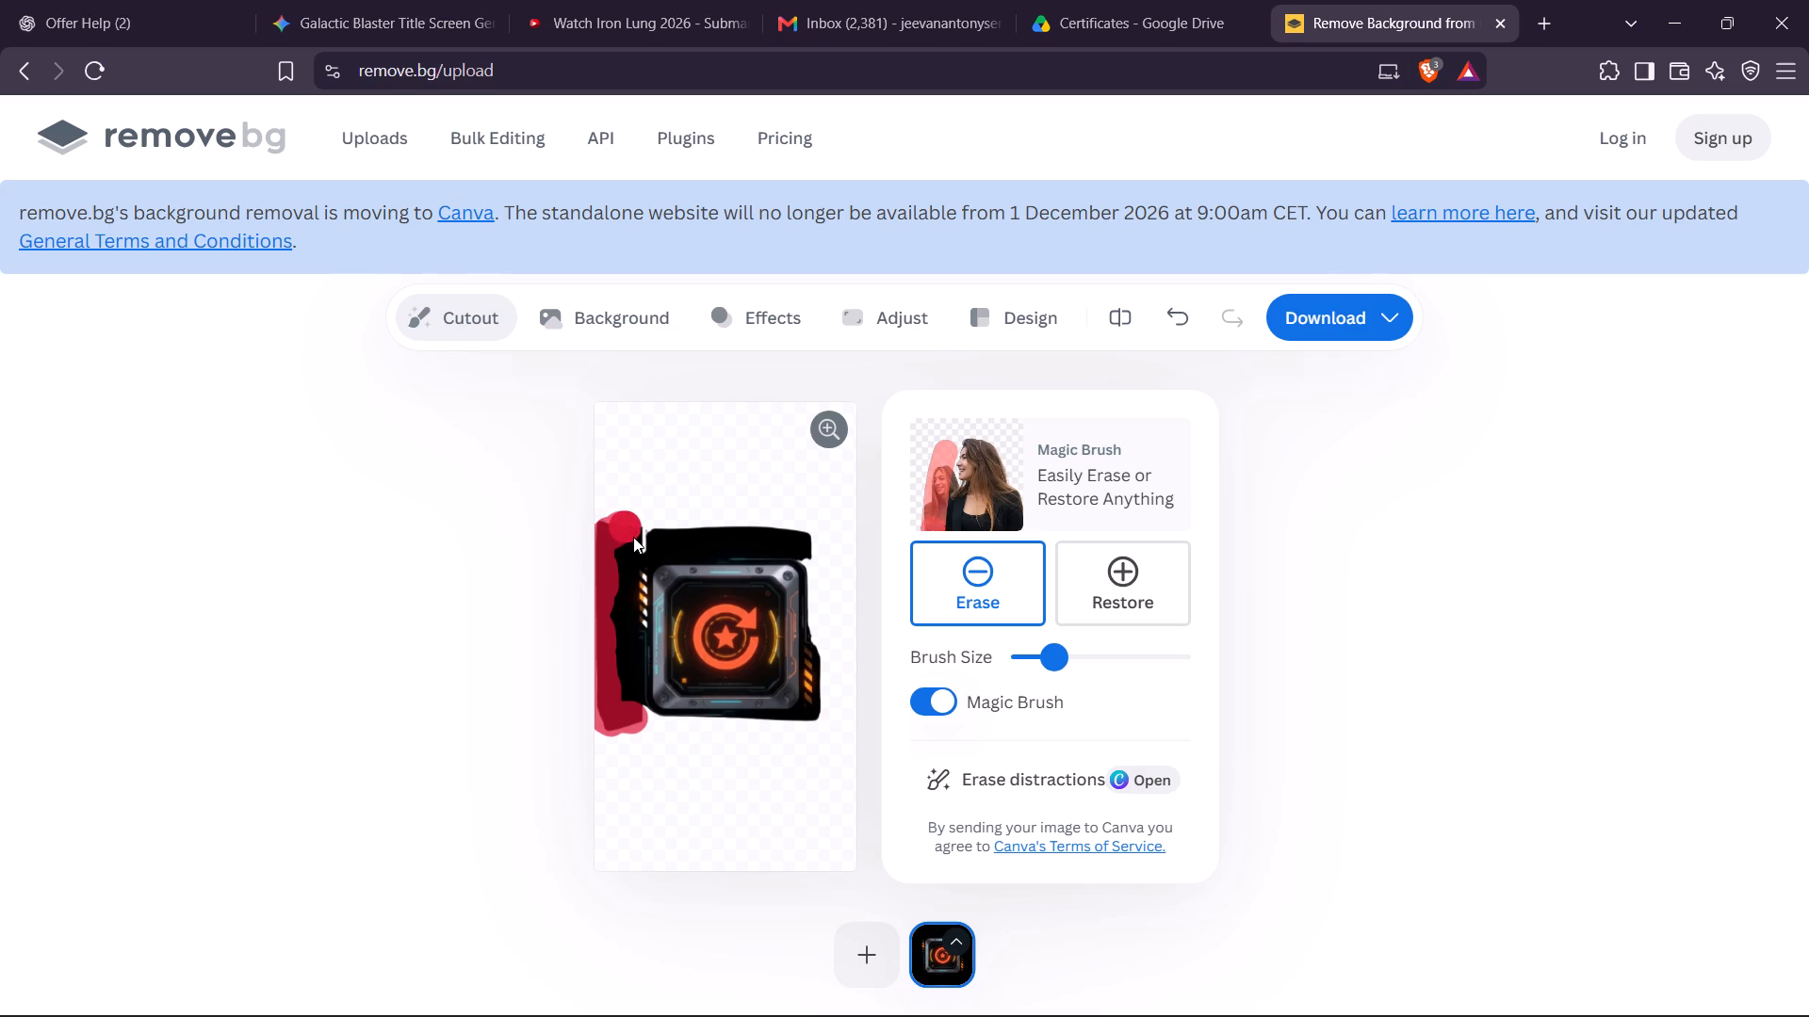
left_click_drag(633, 537, 622, 580)
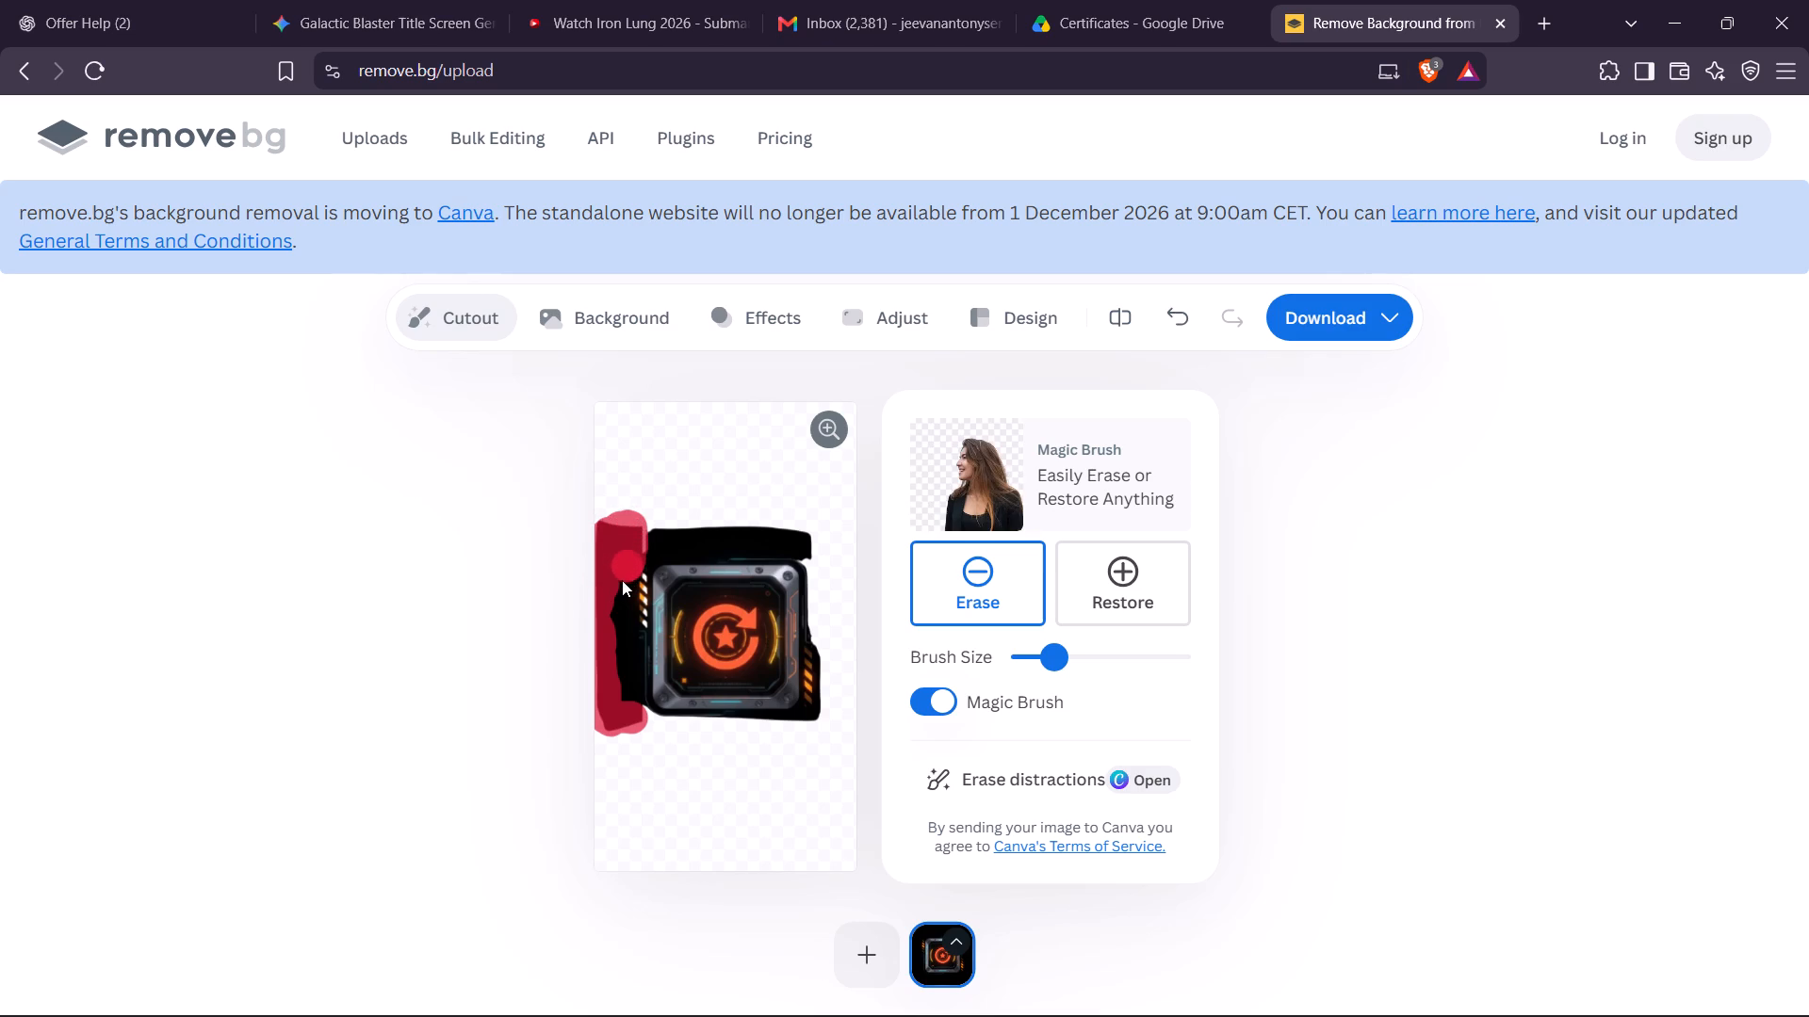
left_click_drag(622, 580, 625, 603)
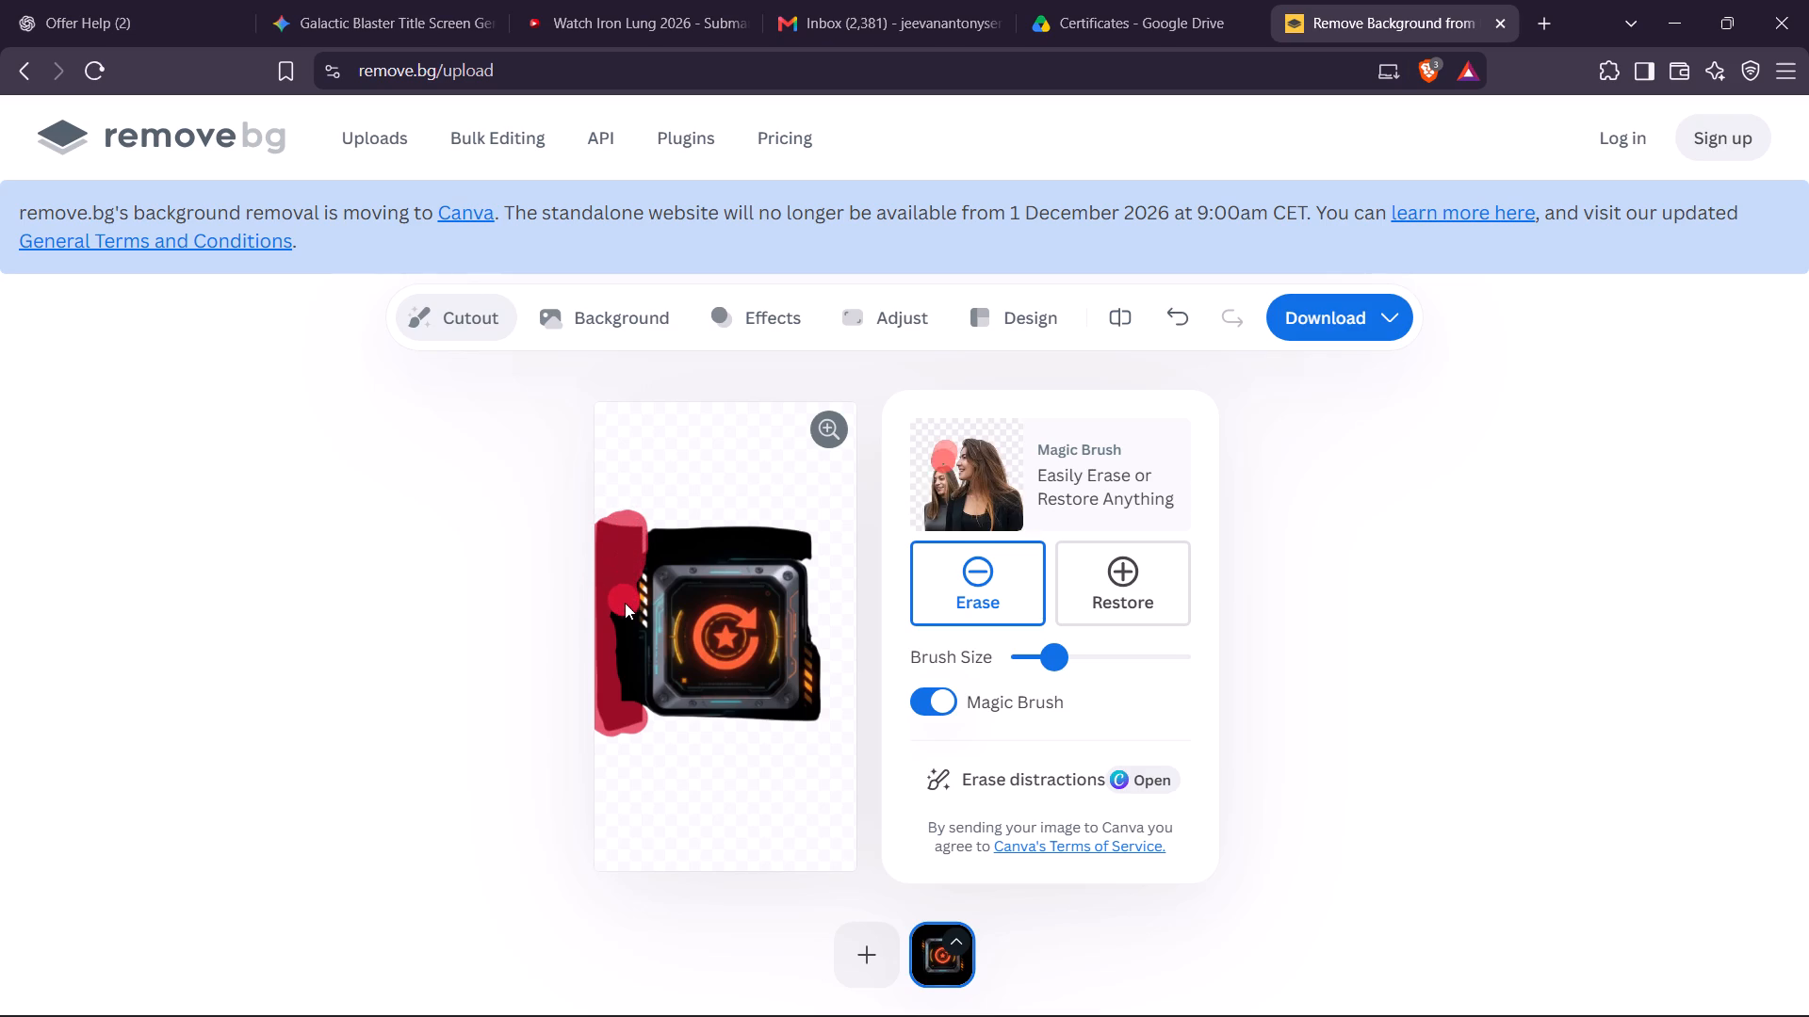
left_click_drag(625, 603, 623, 636)
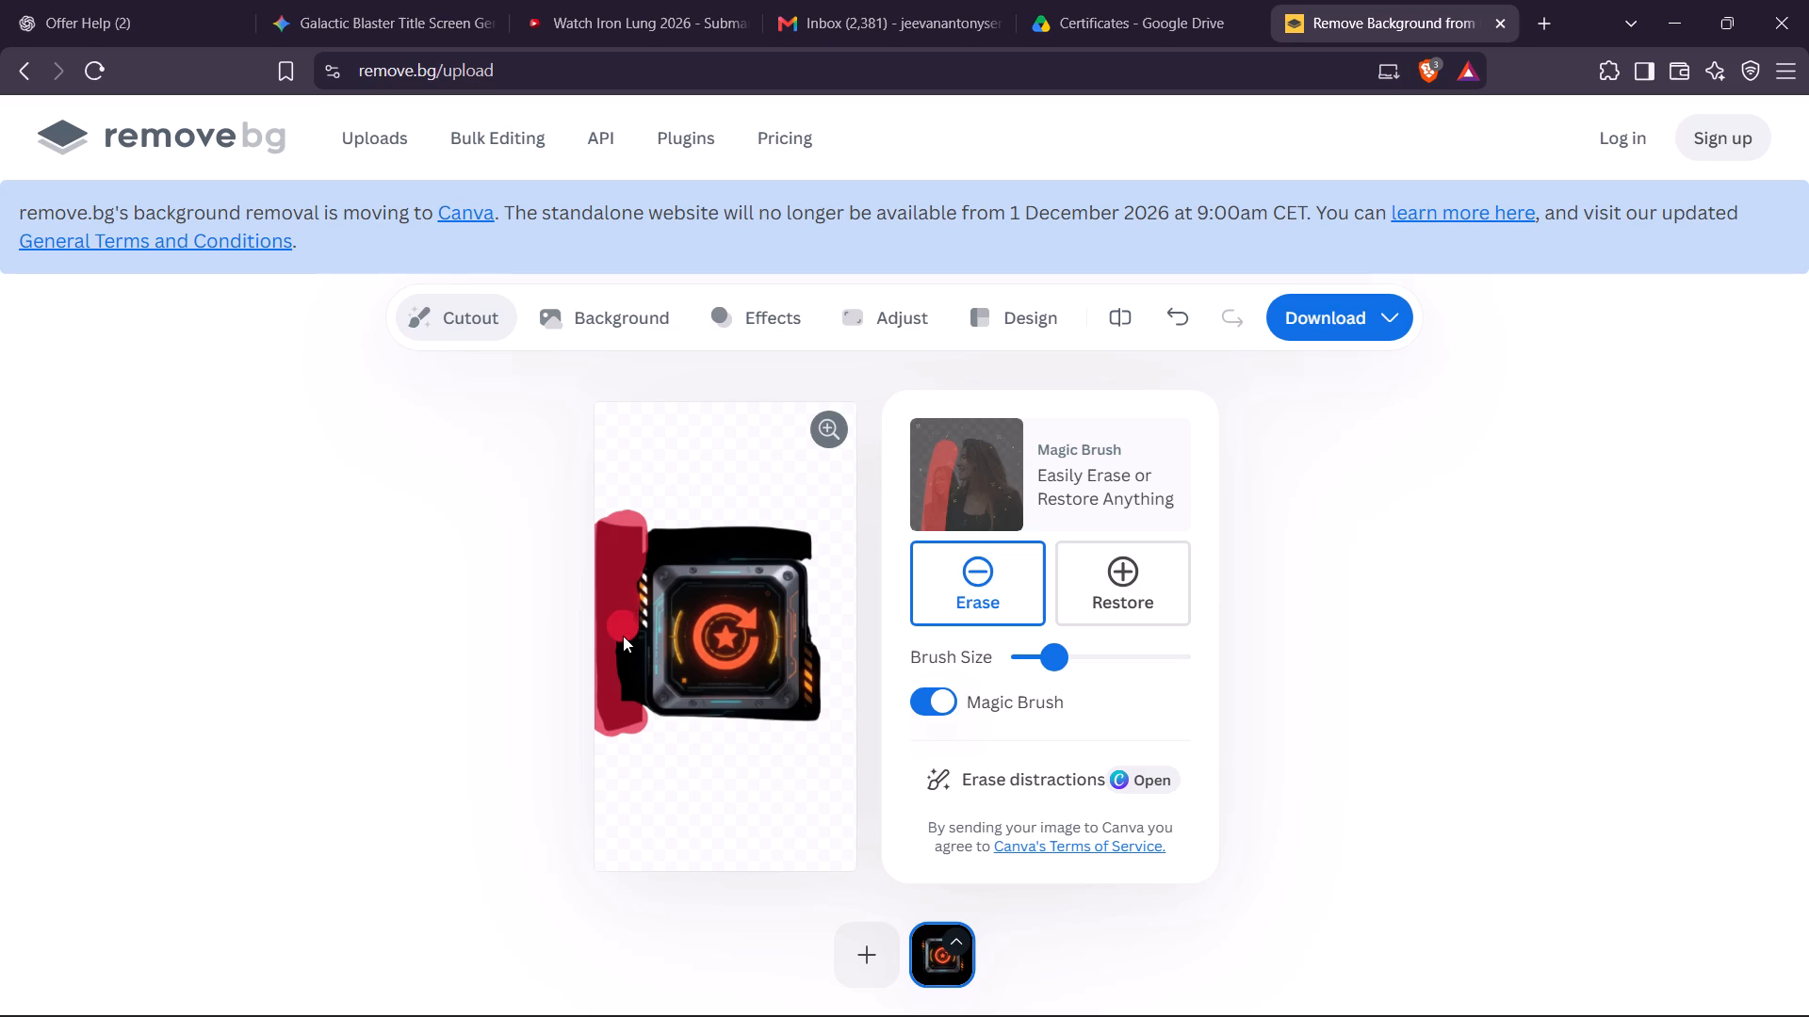
left_click_drag(623, 636, 628, 679)
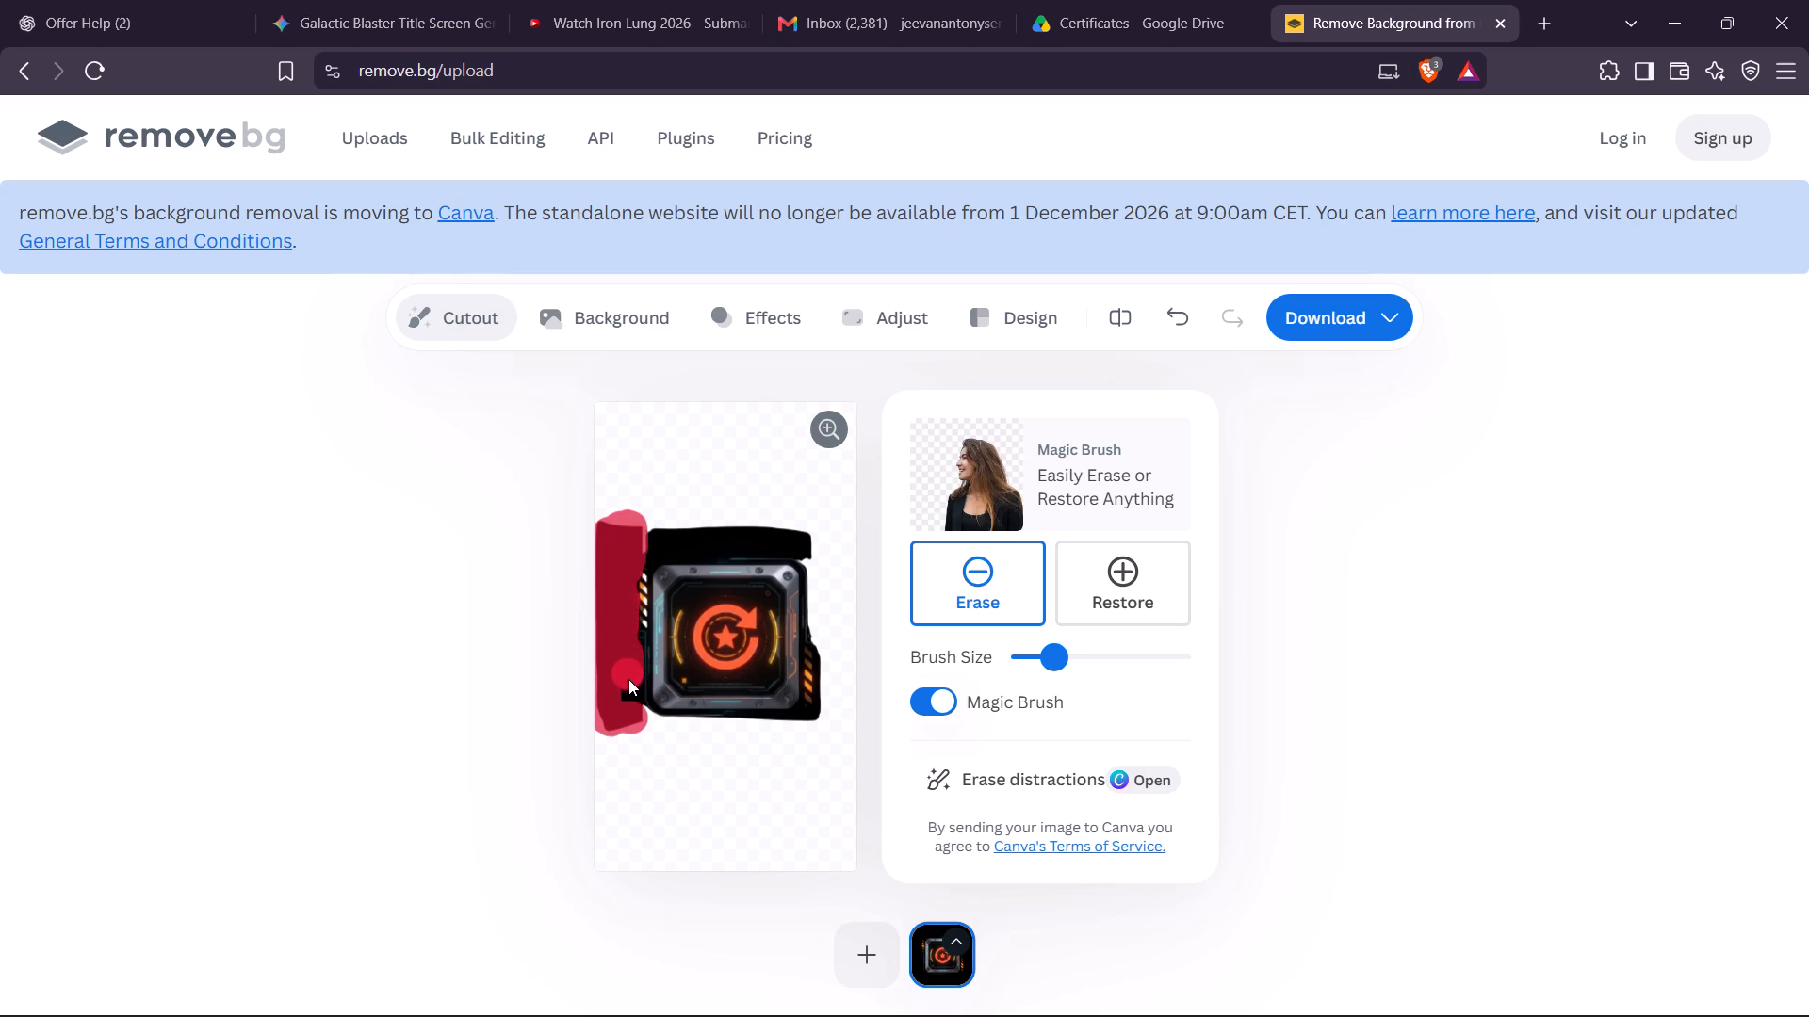
left_click_drag(628, 679, 627, 712)
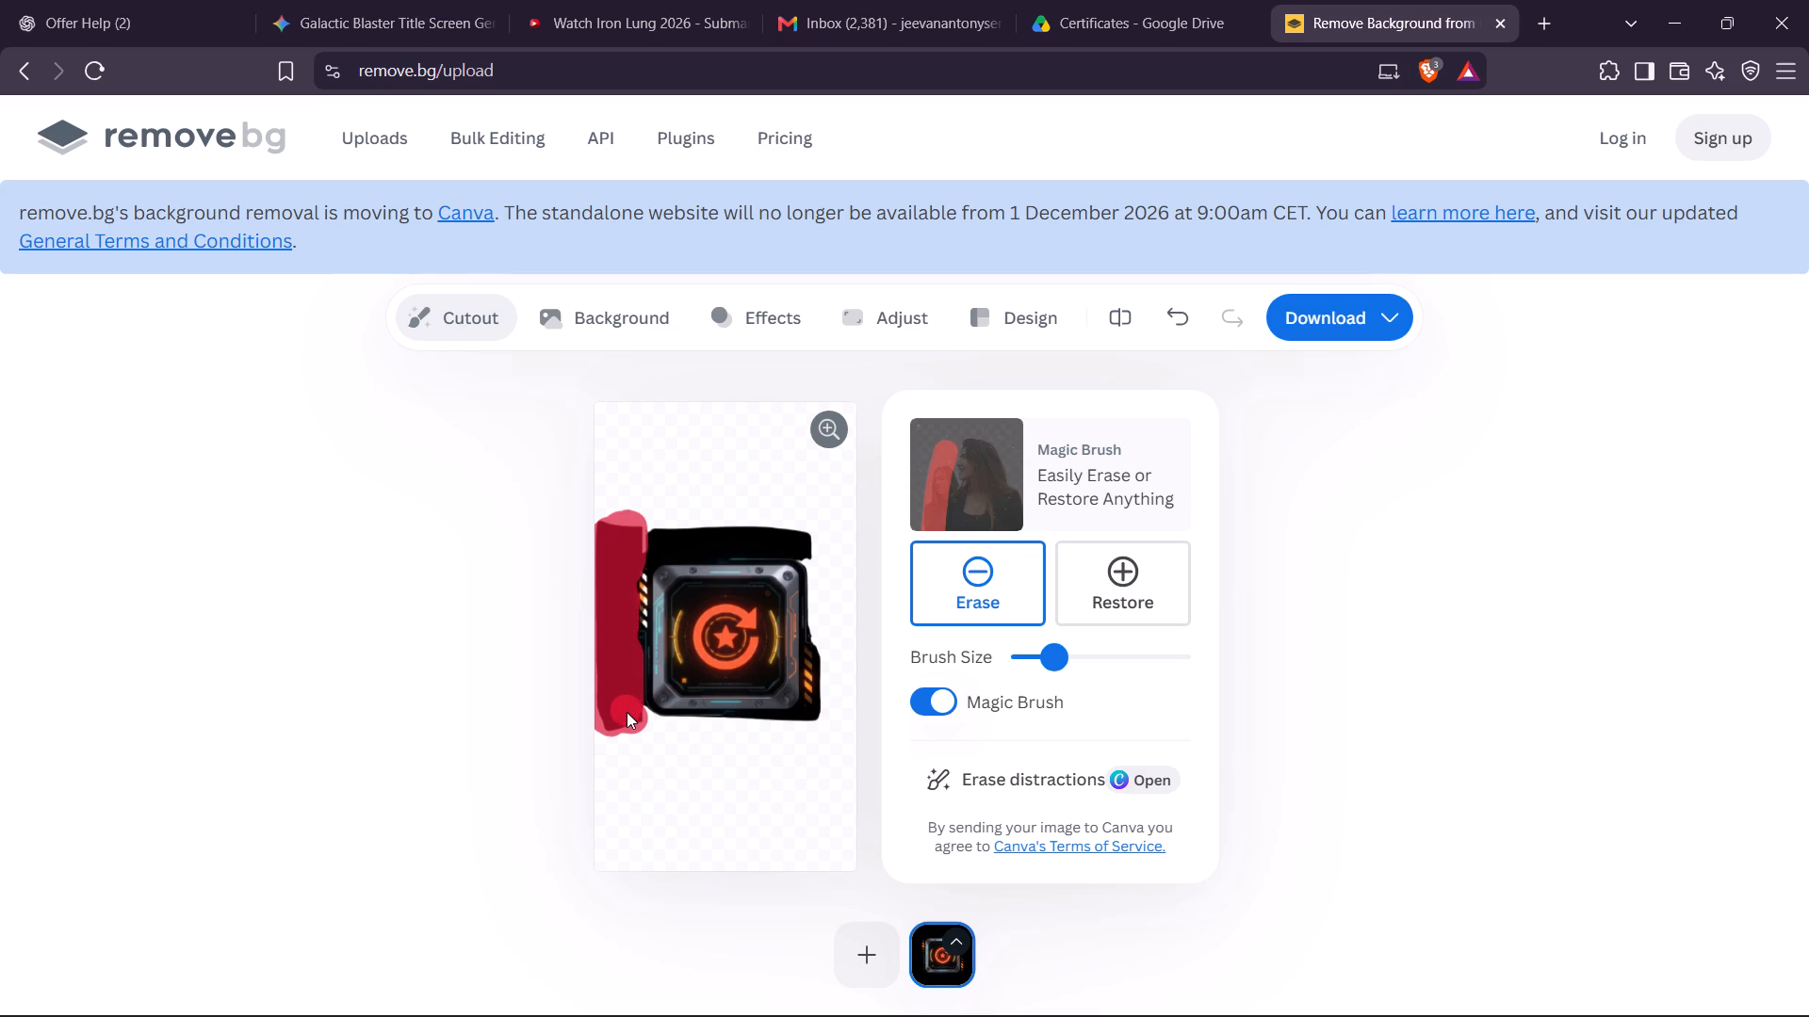
left_click_drag(627, 712, 625, 667)
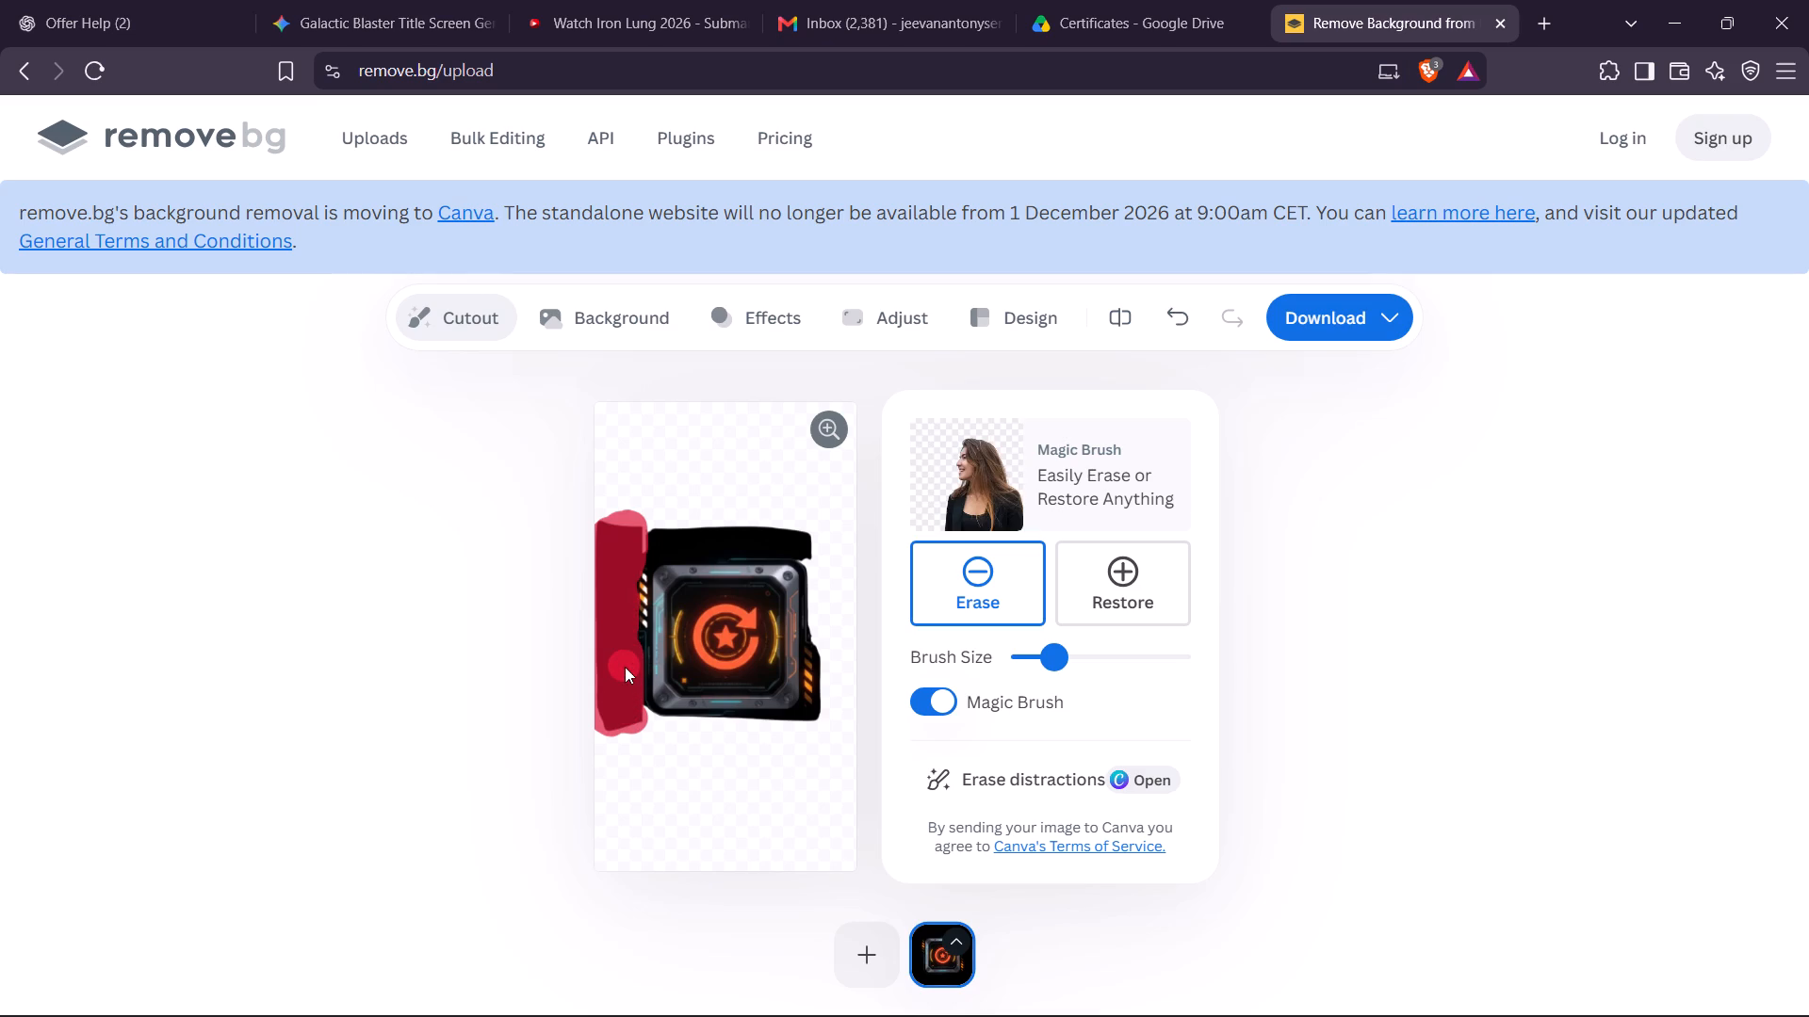
Erase the remaining black band above the button's top edge.
left_click(657, 545)
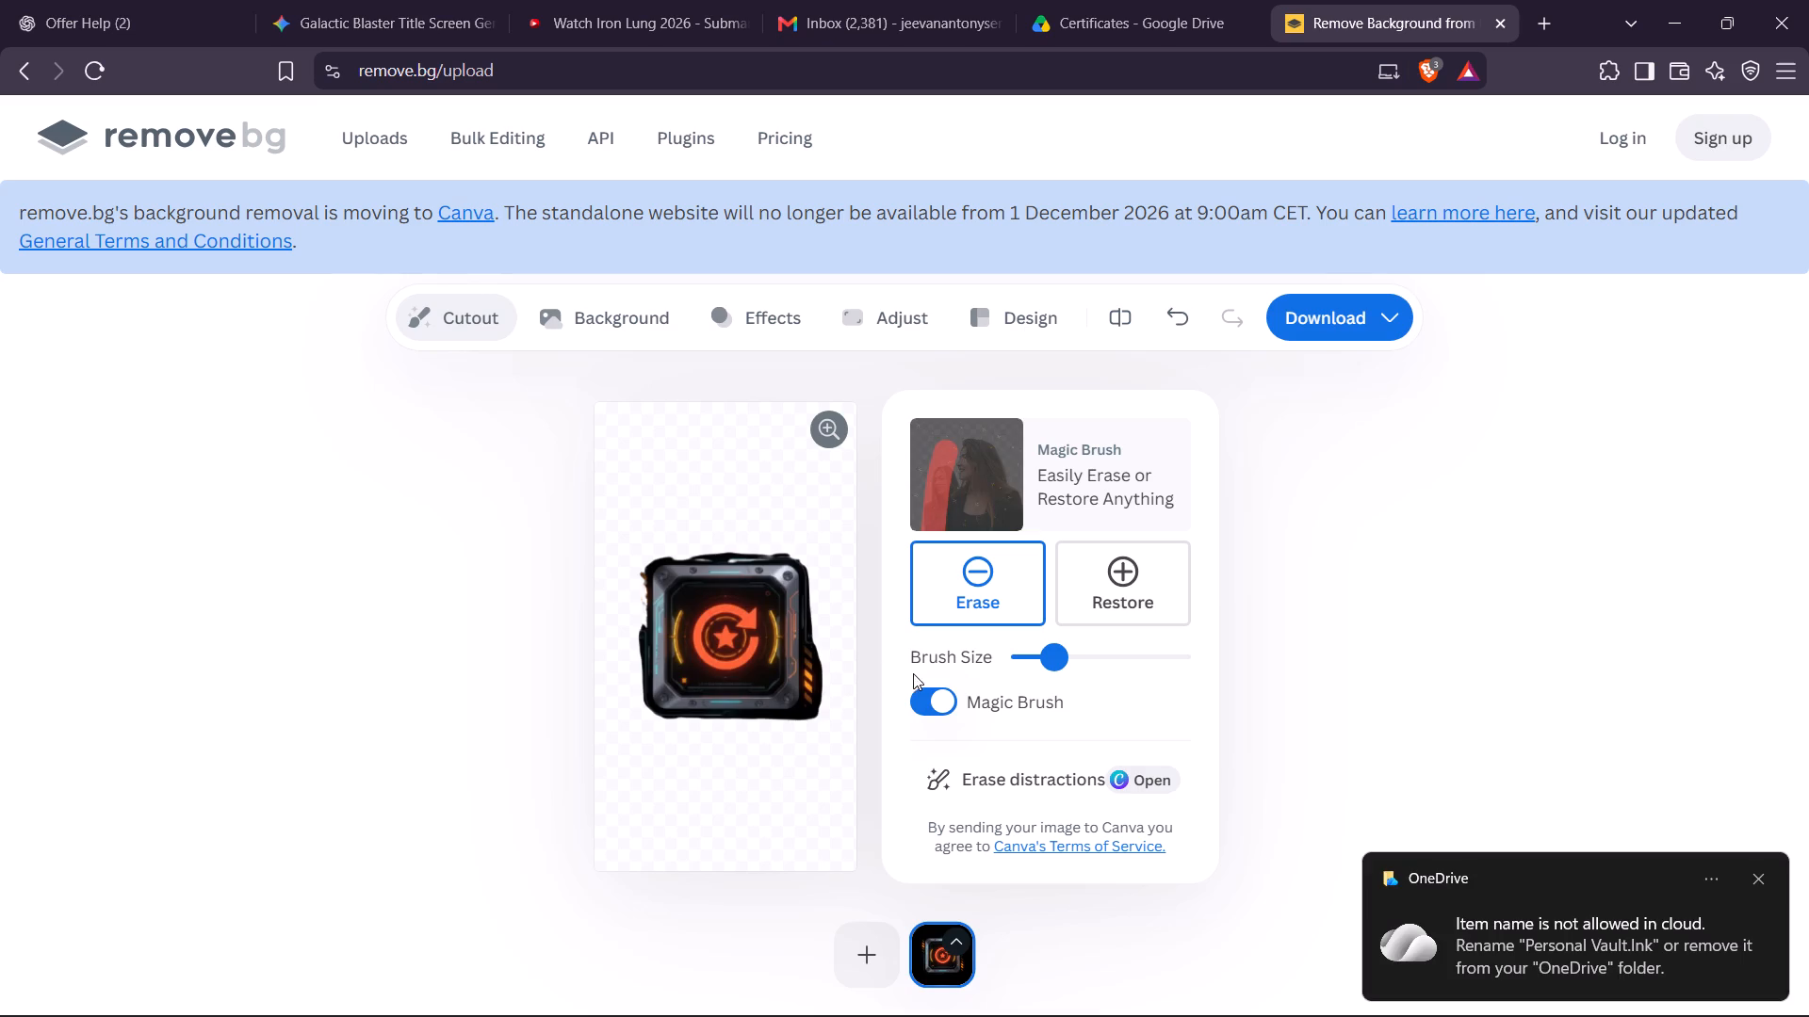
Reduce the brush to its minimum size and erase the leftover black and orange-striped bits along the button's left side.
left_click_drag(1059, 661, 962, 668)
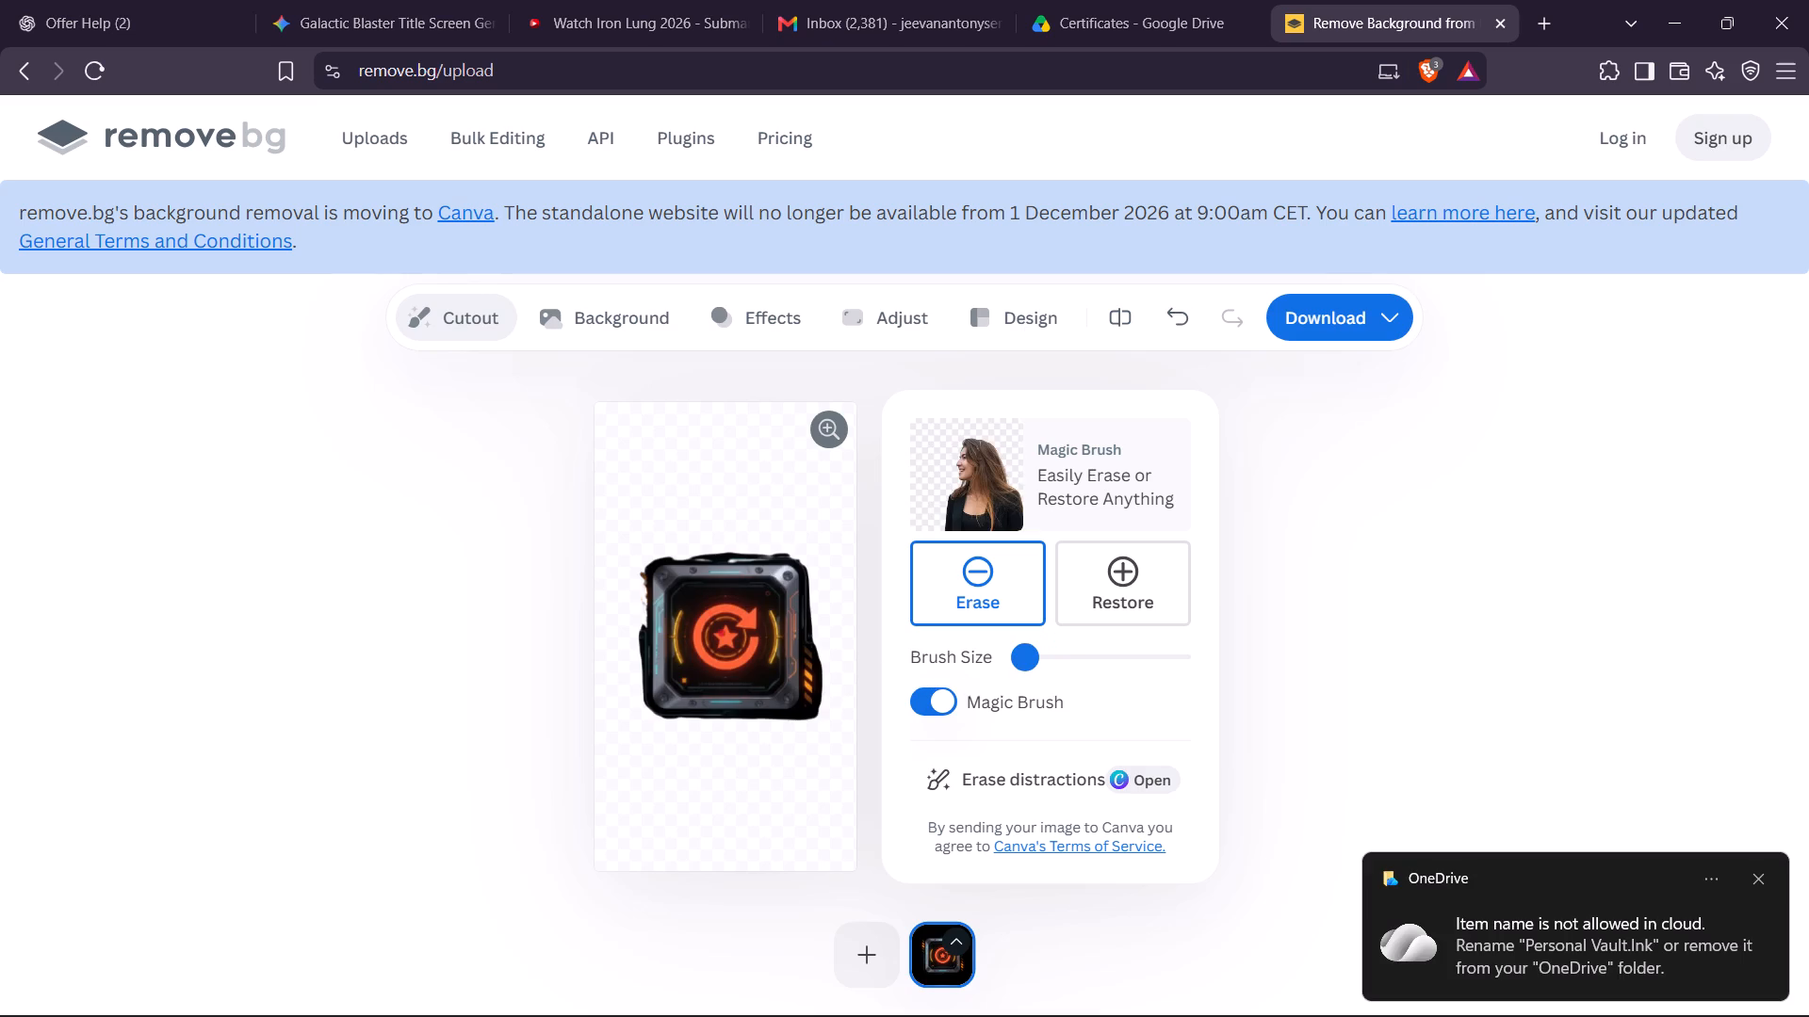
left_click_drag(962, 668, 961, 668)
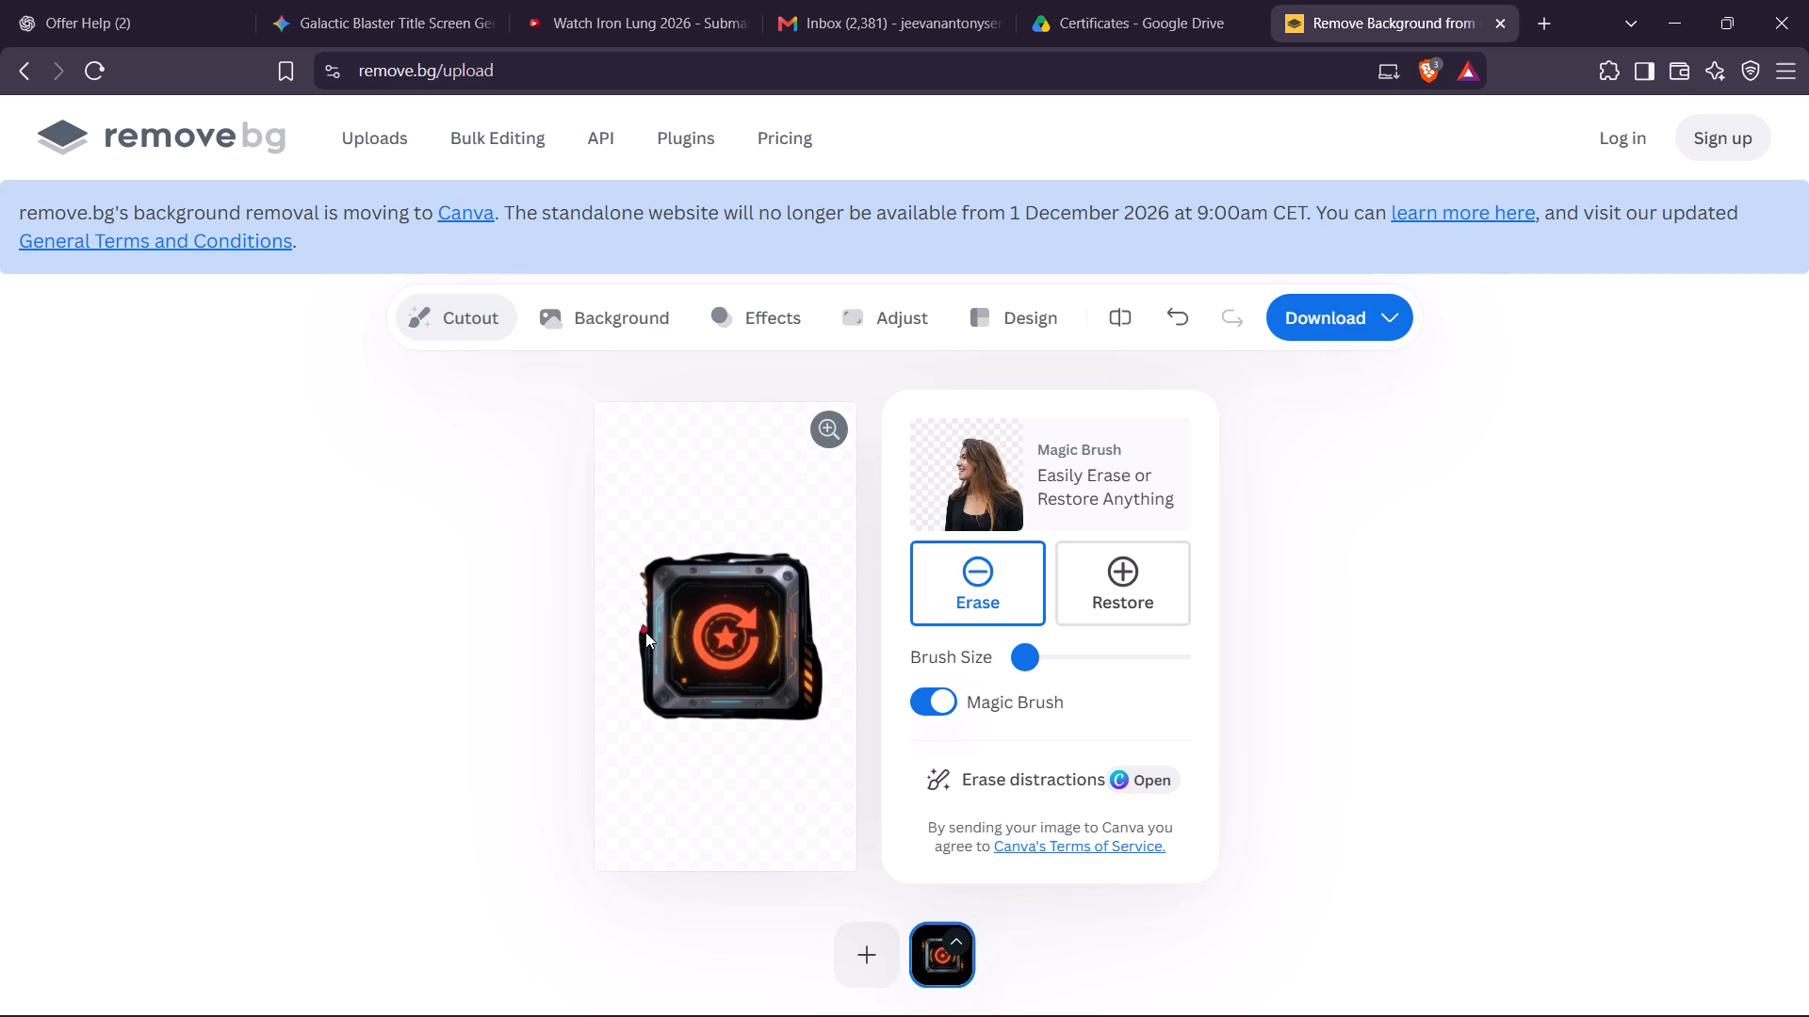
left_click(645, 632)
left_click(642, 635)
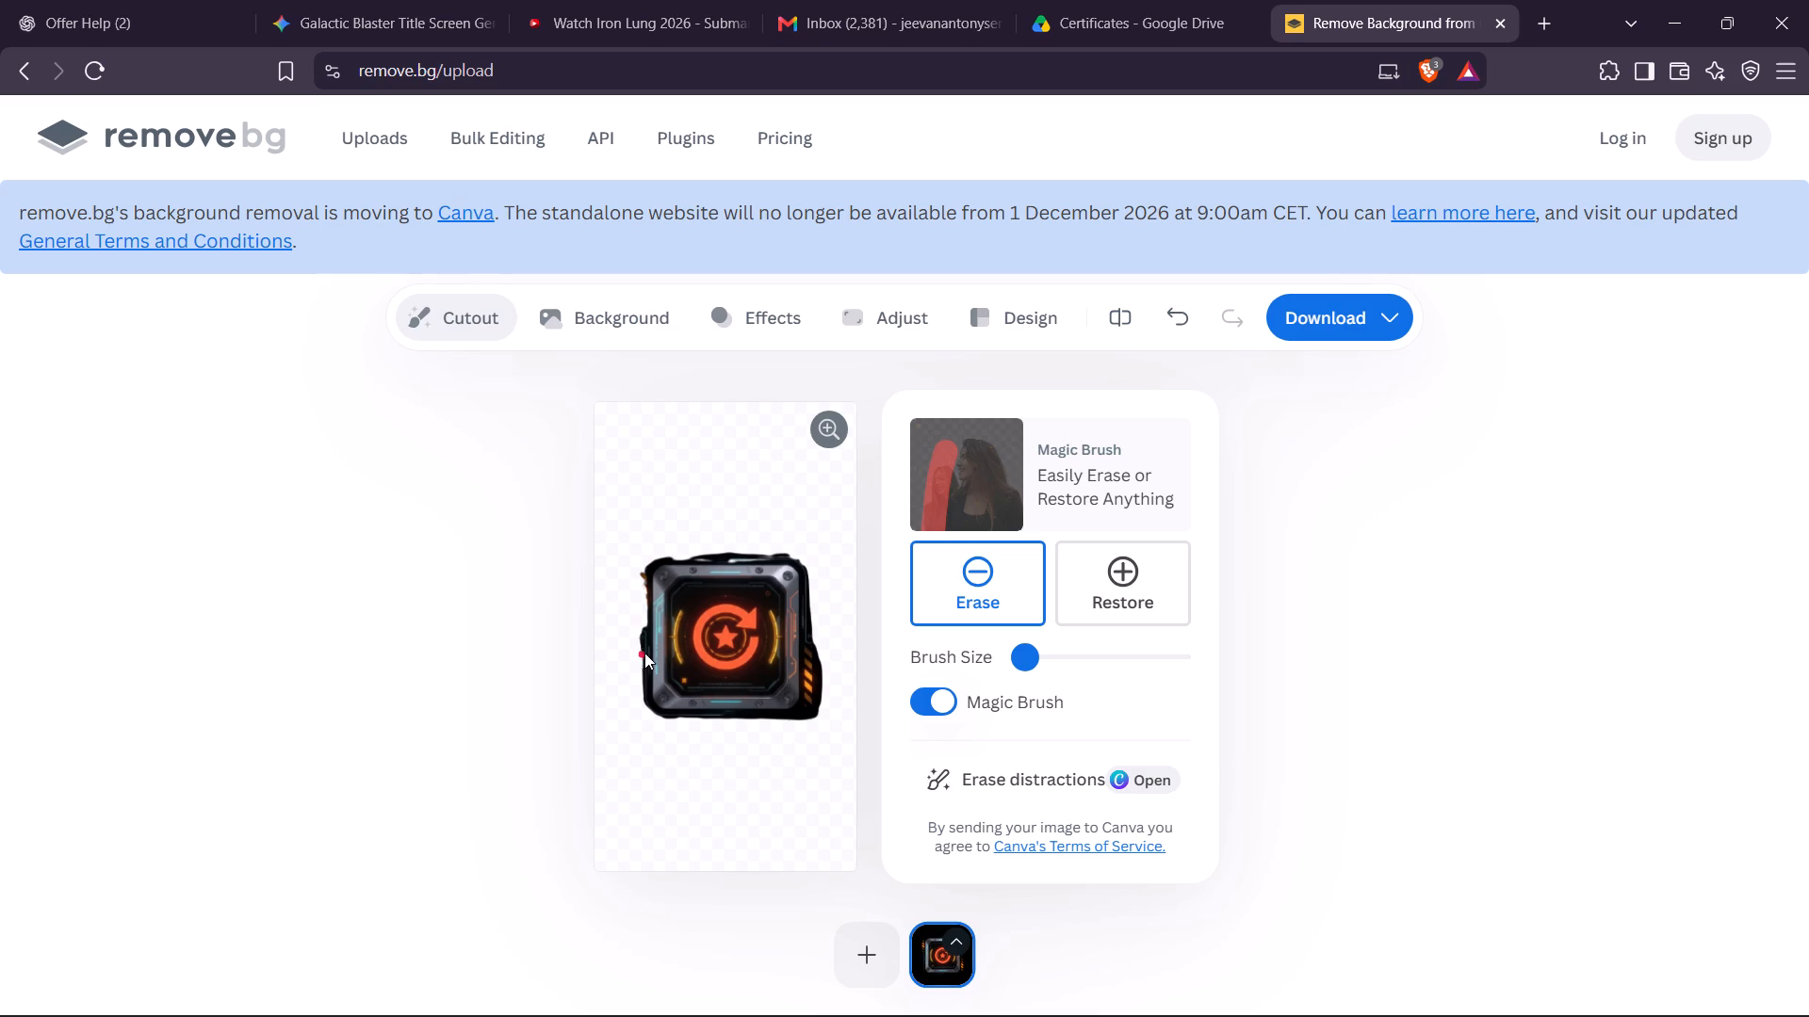
left_click(644, 651)
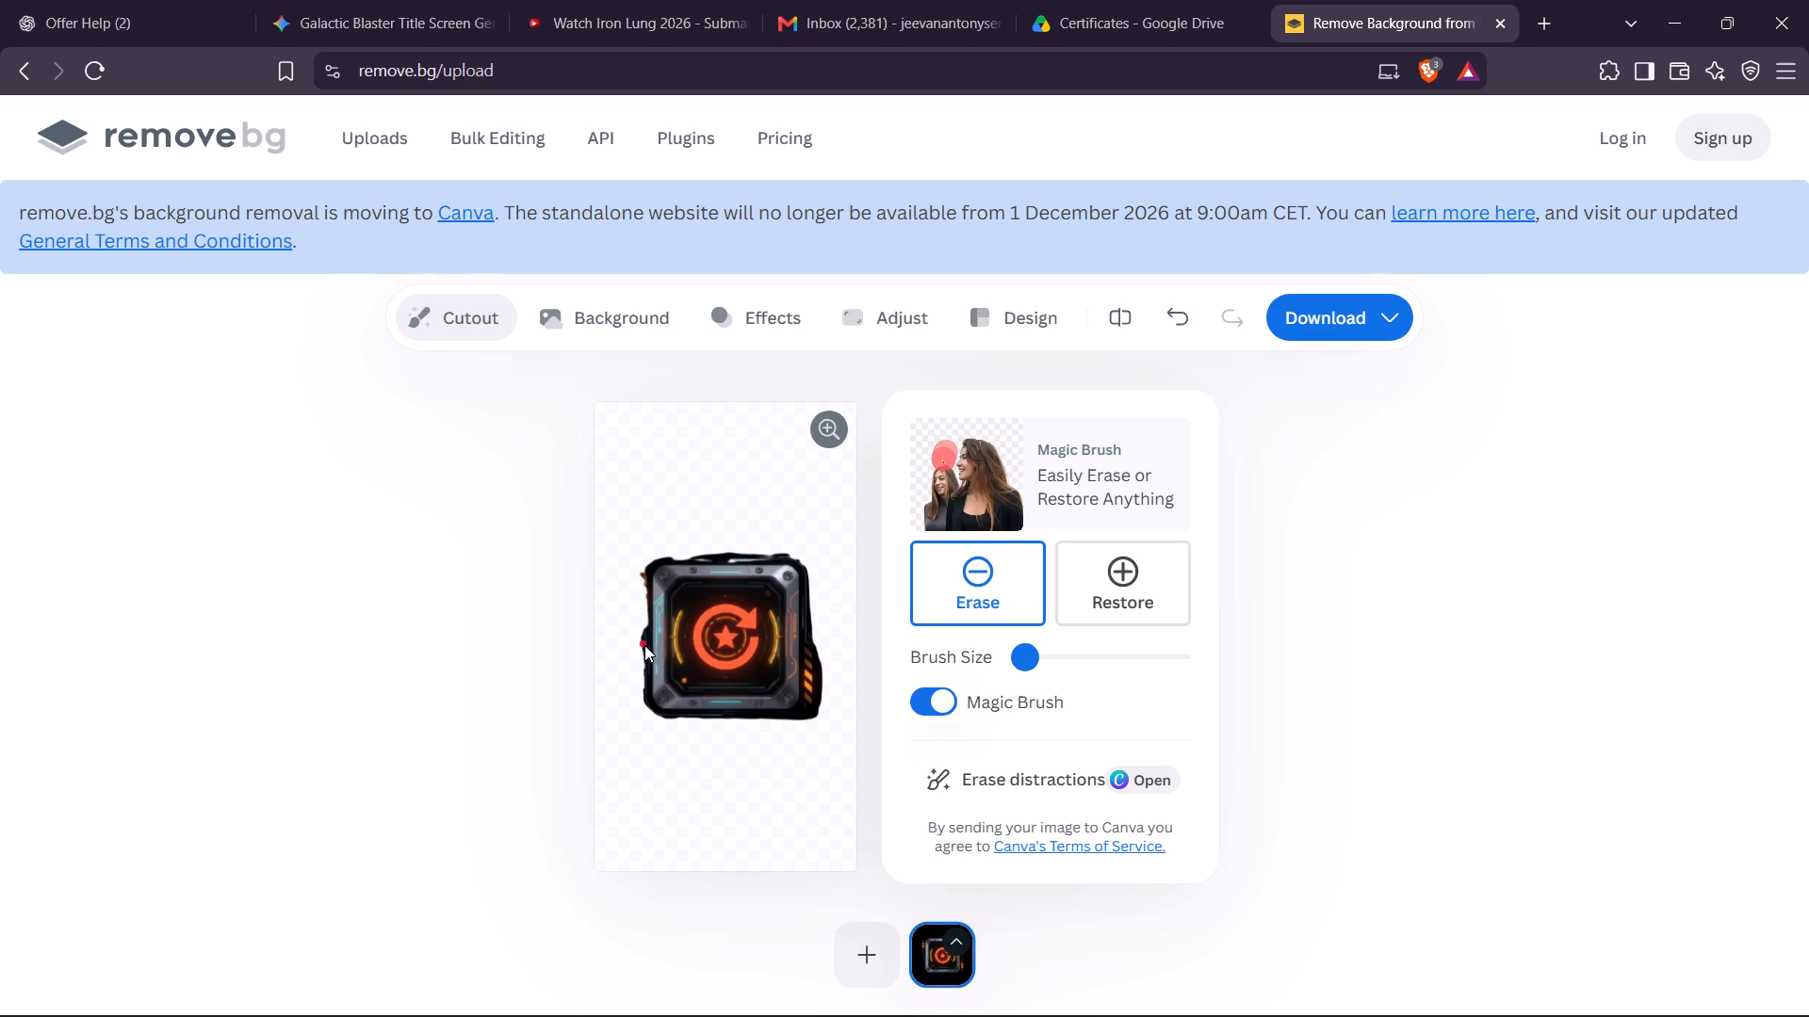
left_click(644, 645)
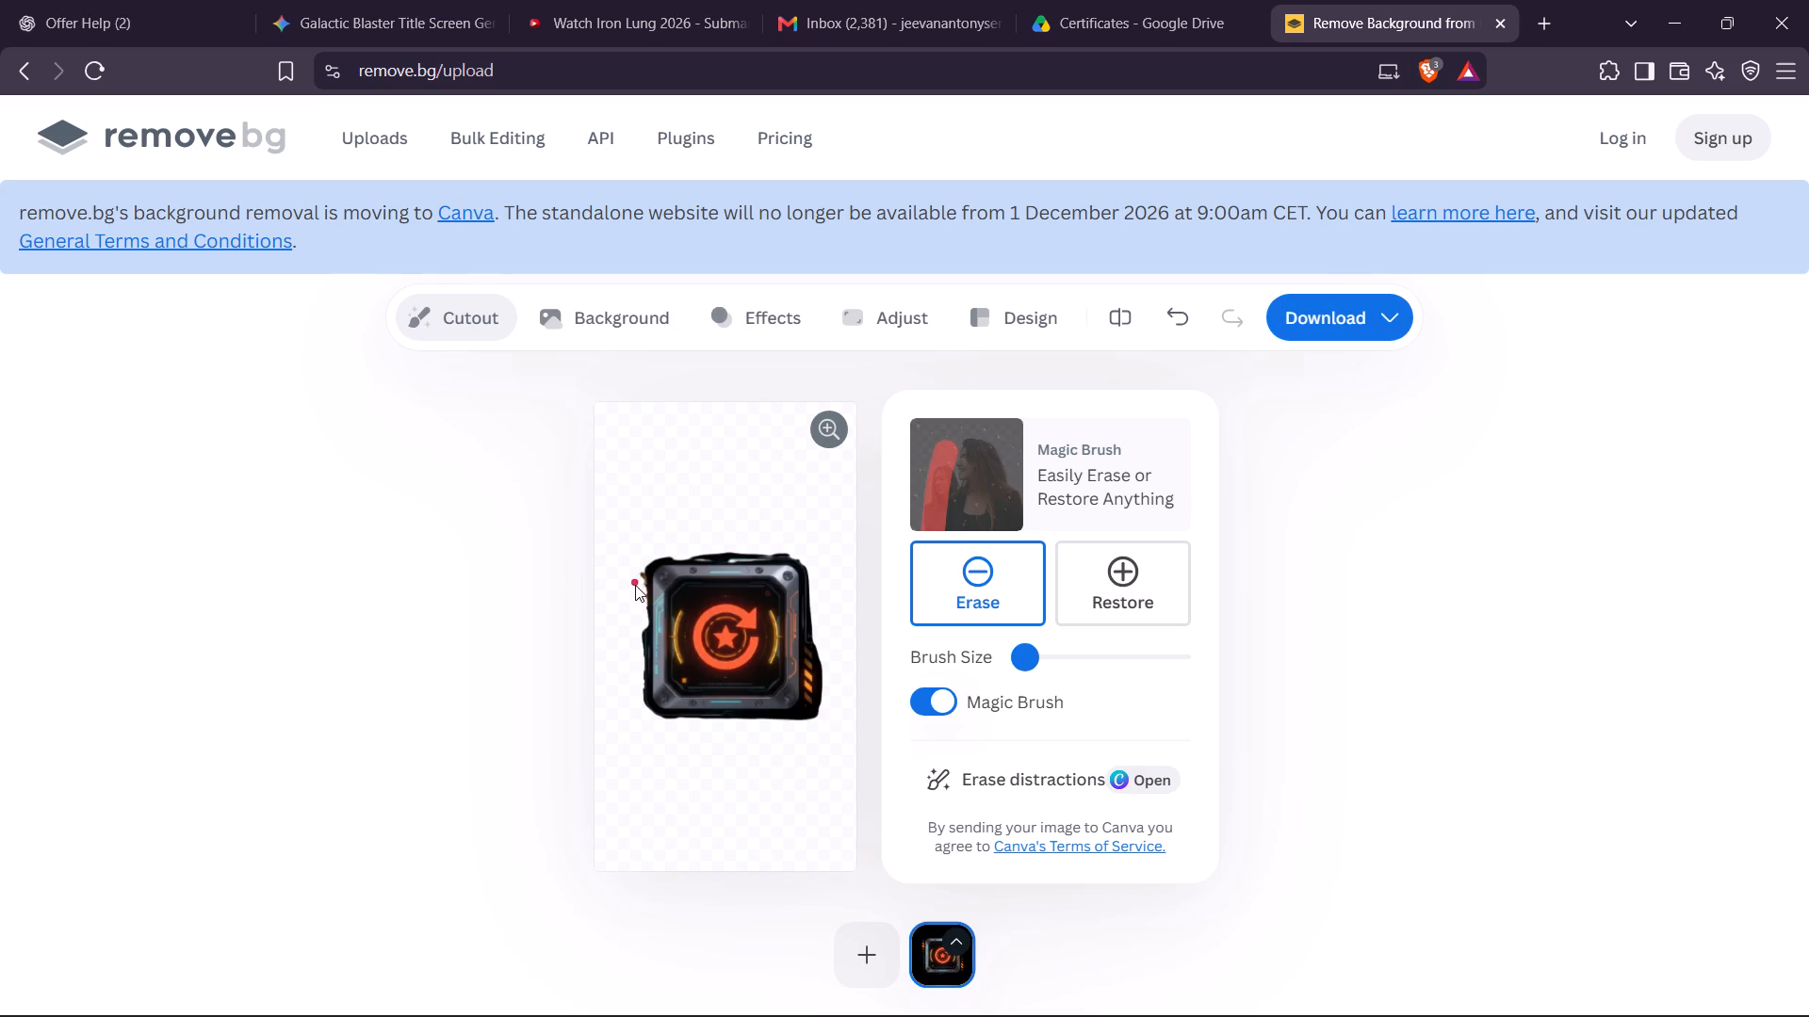
left_click(644, 577)
Erase the black piece with orange stripes along the button's right side, down around its lower right corner.
left_click_drag(812, 648, 811, 653)
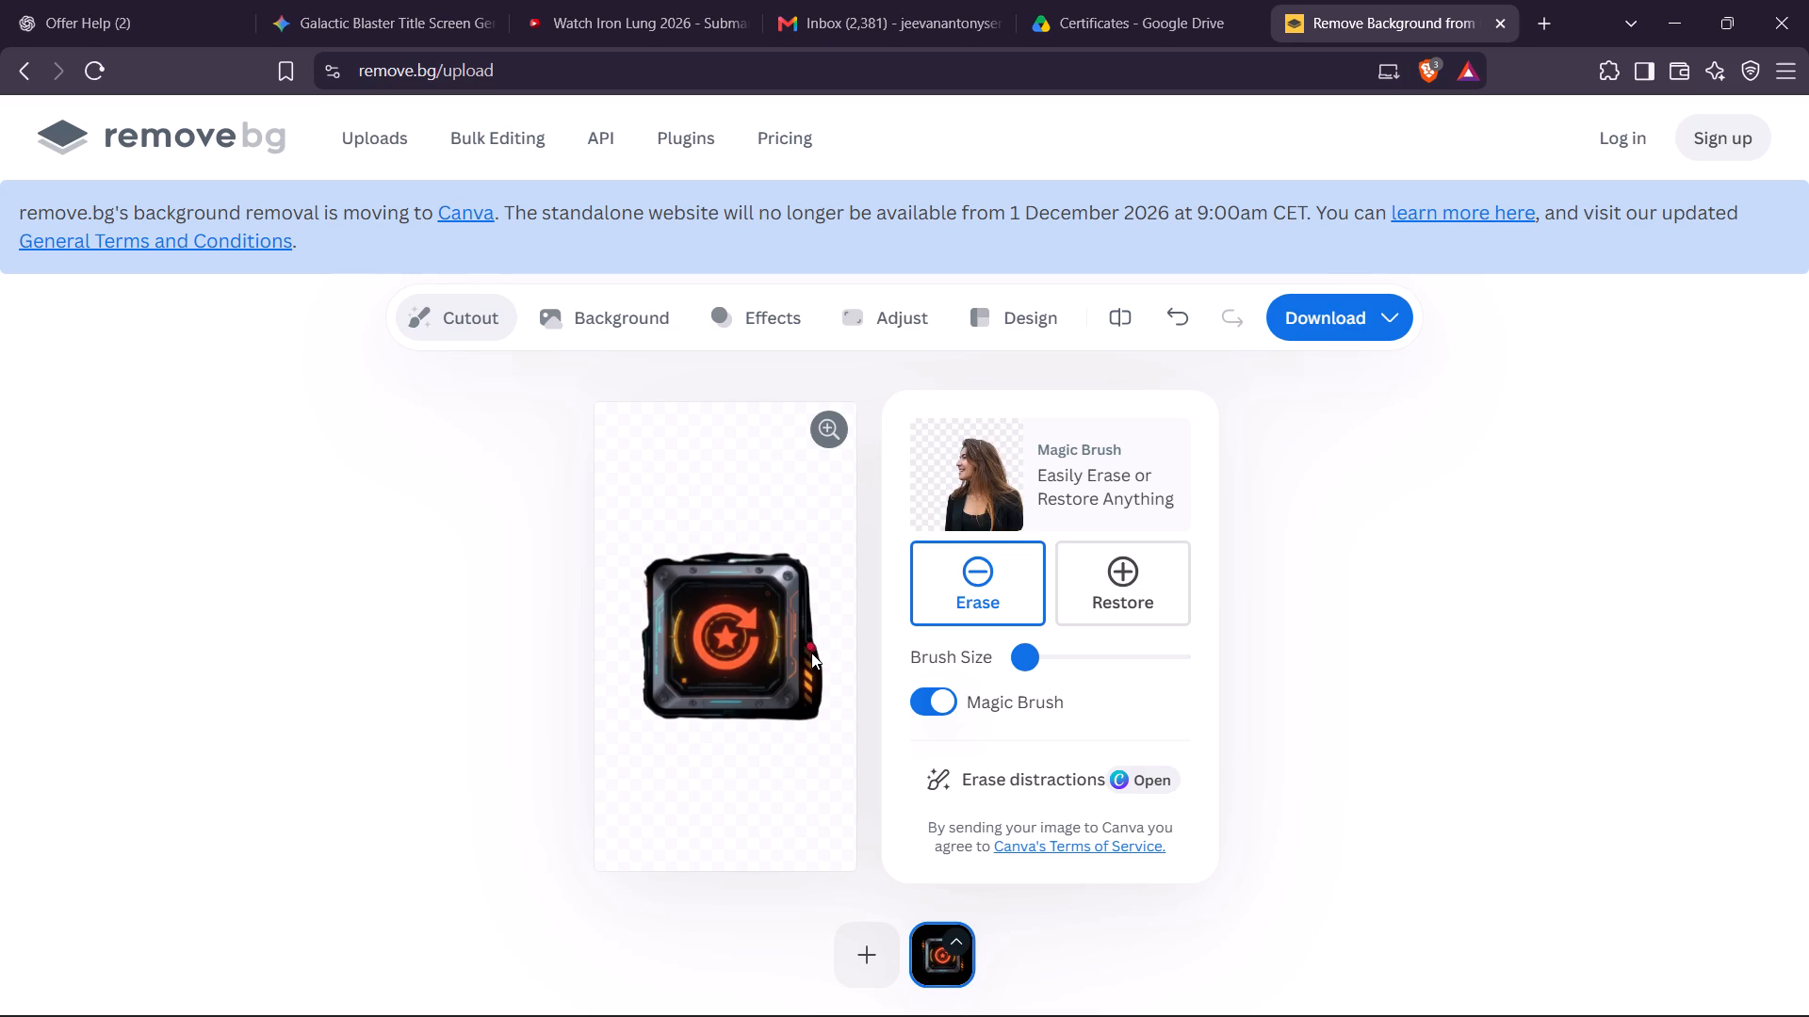
left_click_drag(811, 653, 811, 712)
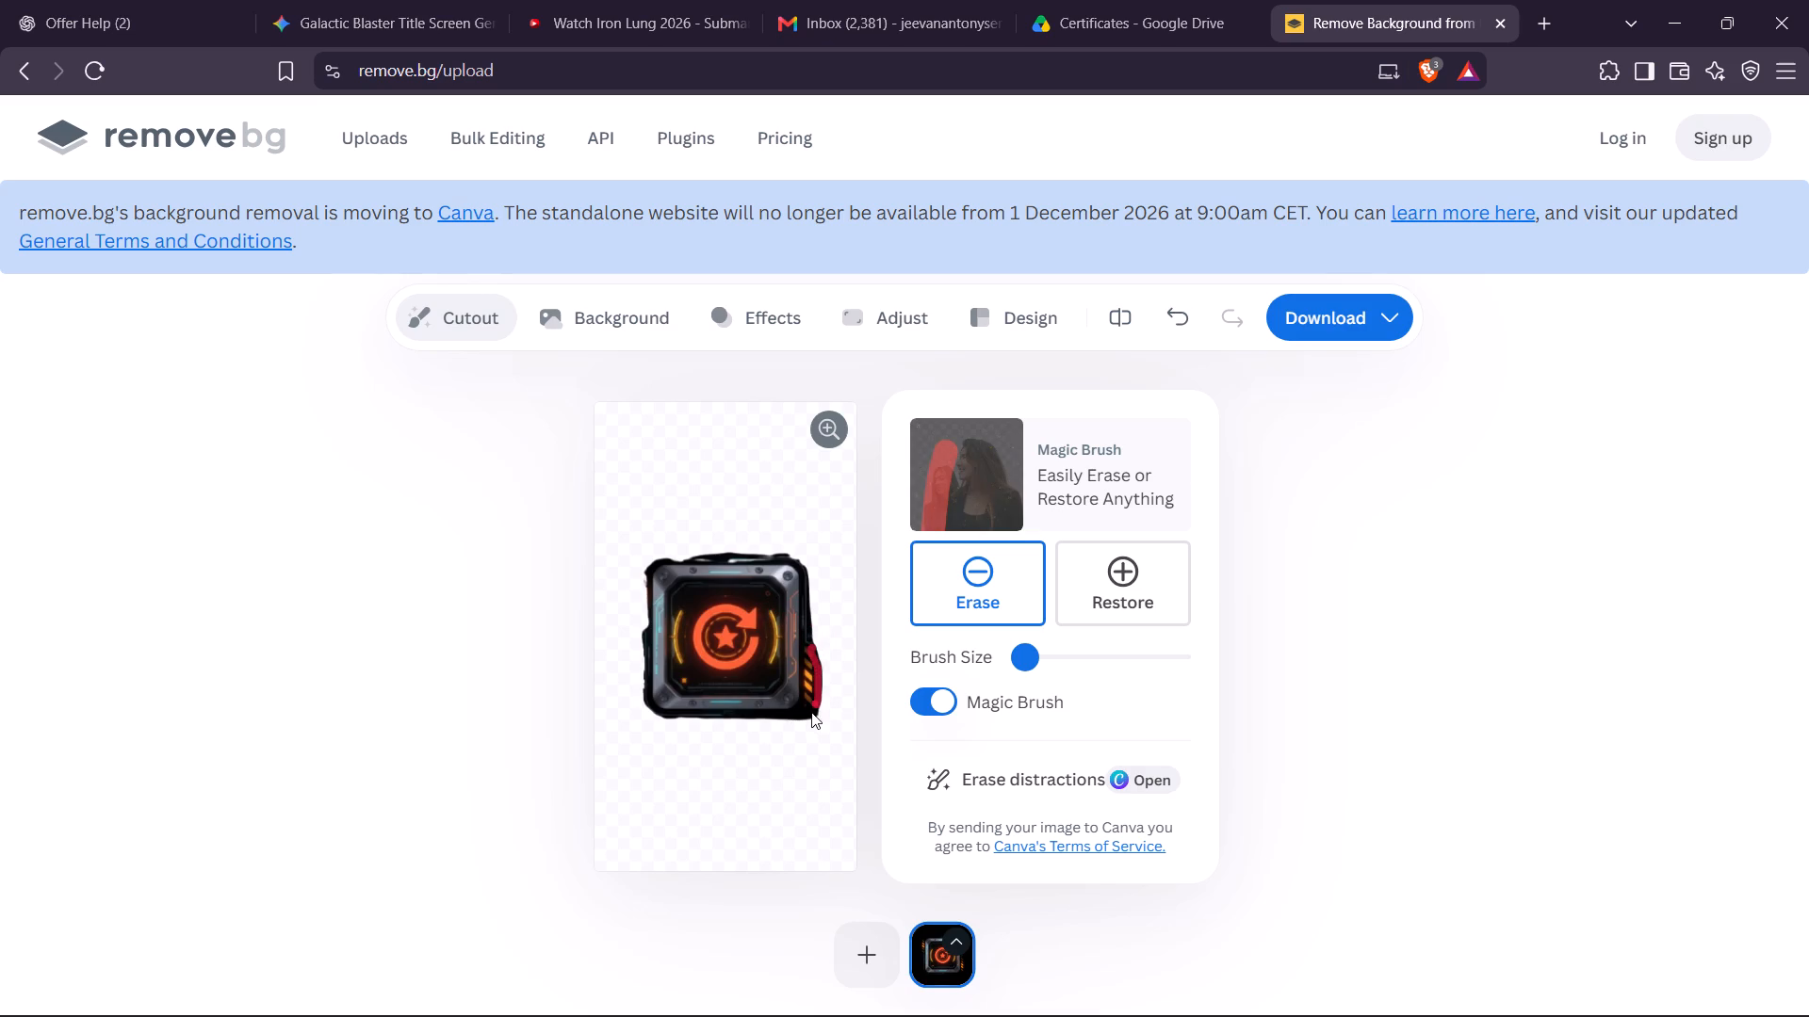
left_click_drag(811, 712, 807, 685)
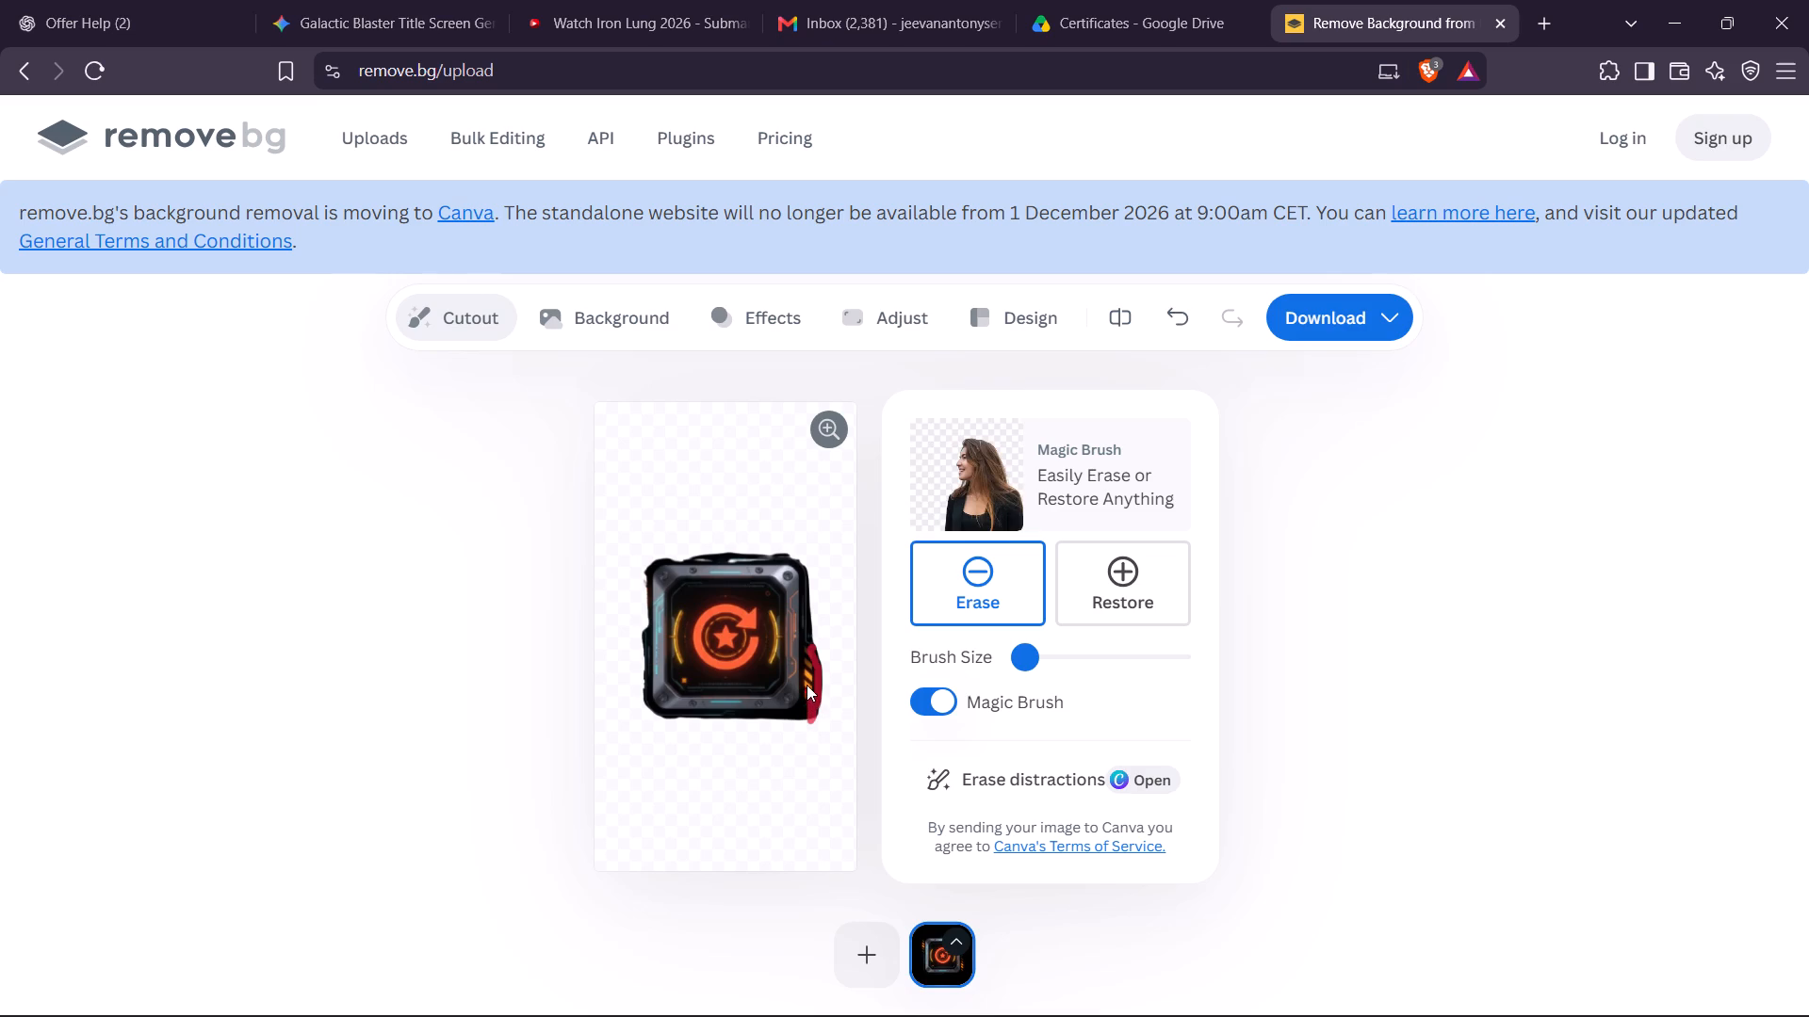
left_click_drag(807, 685, 811, 654)
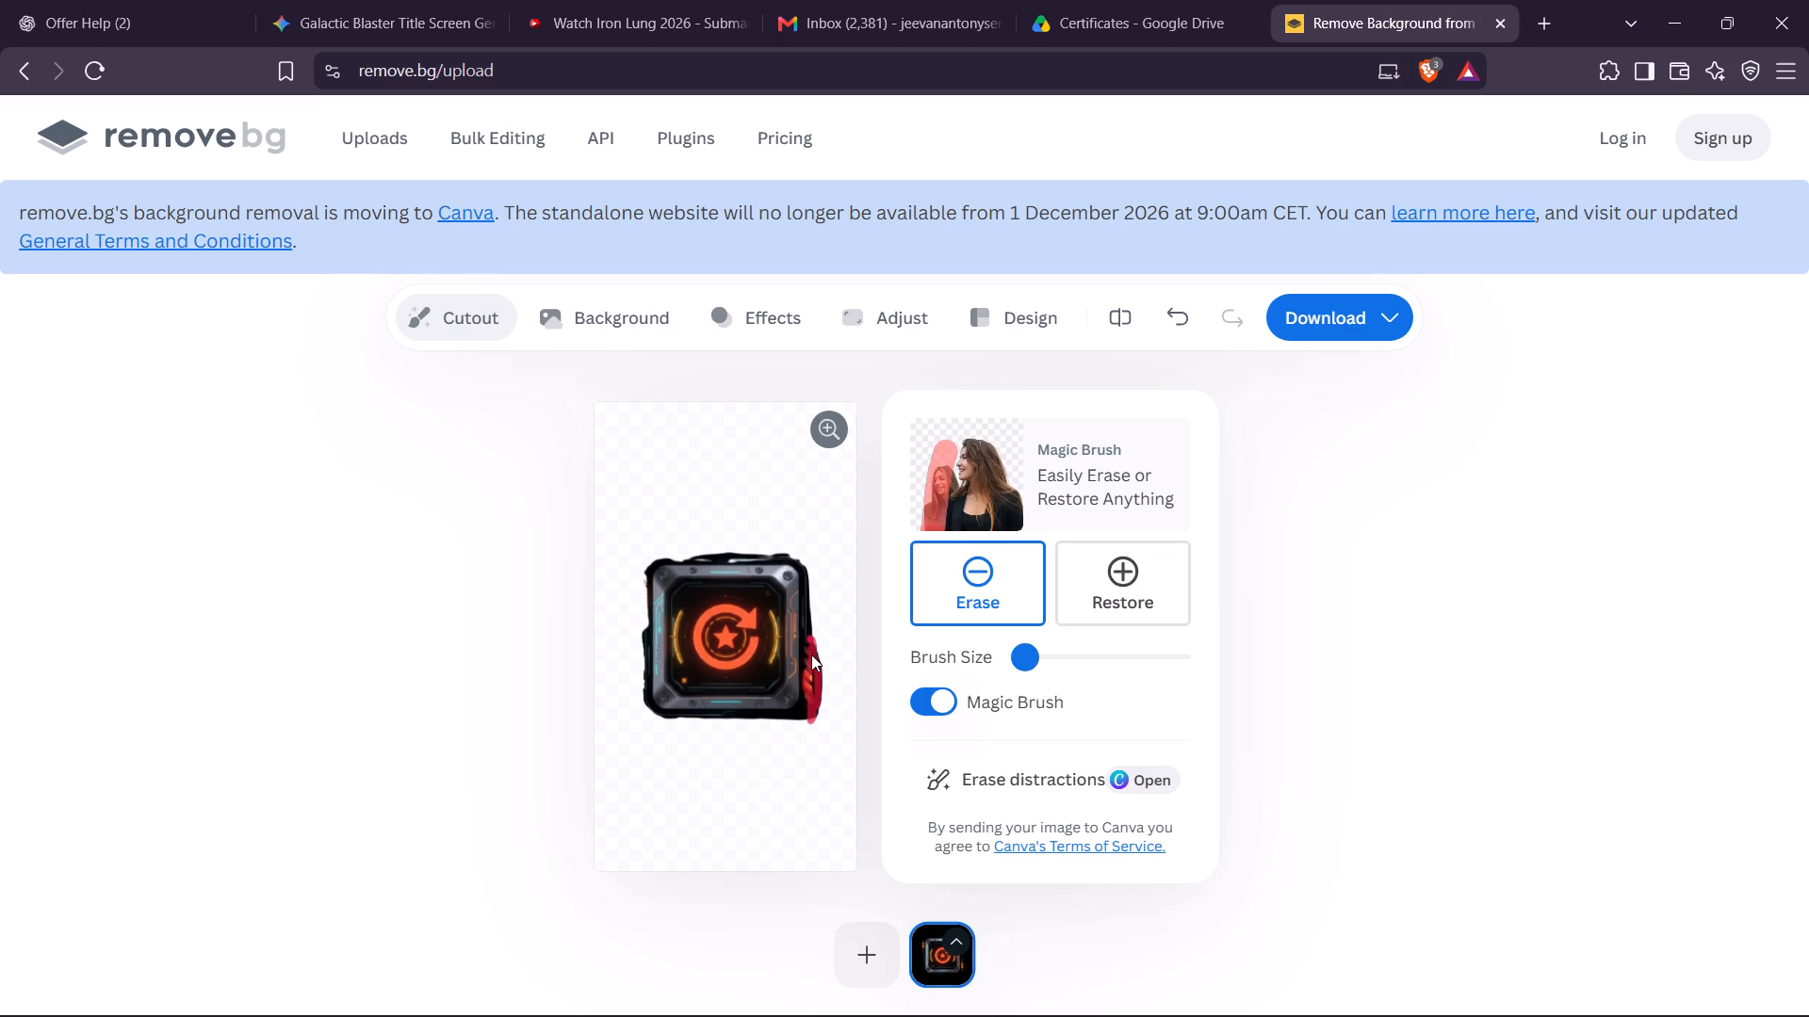
left_click_drag(811, 654, 811, 683)
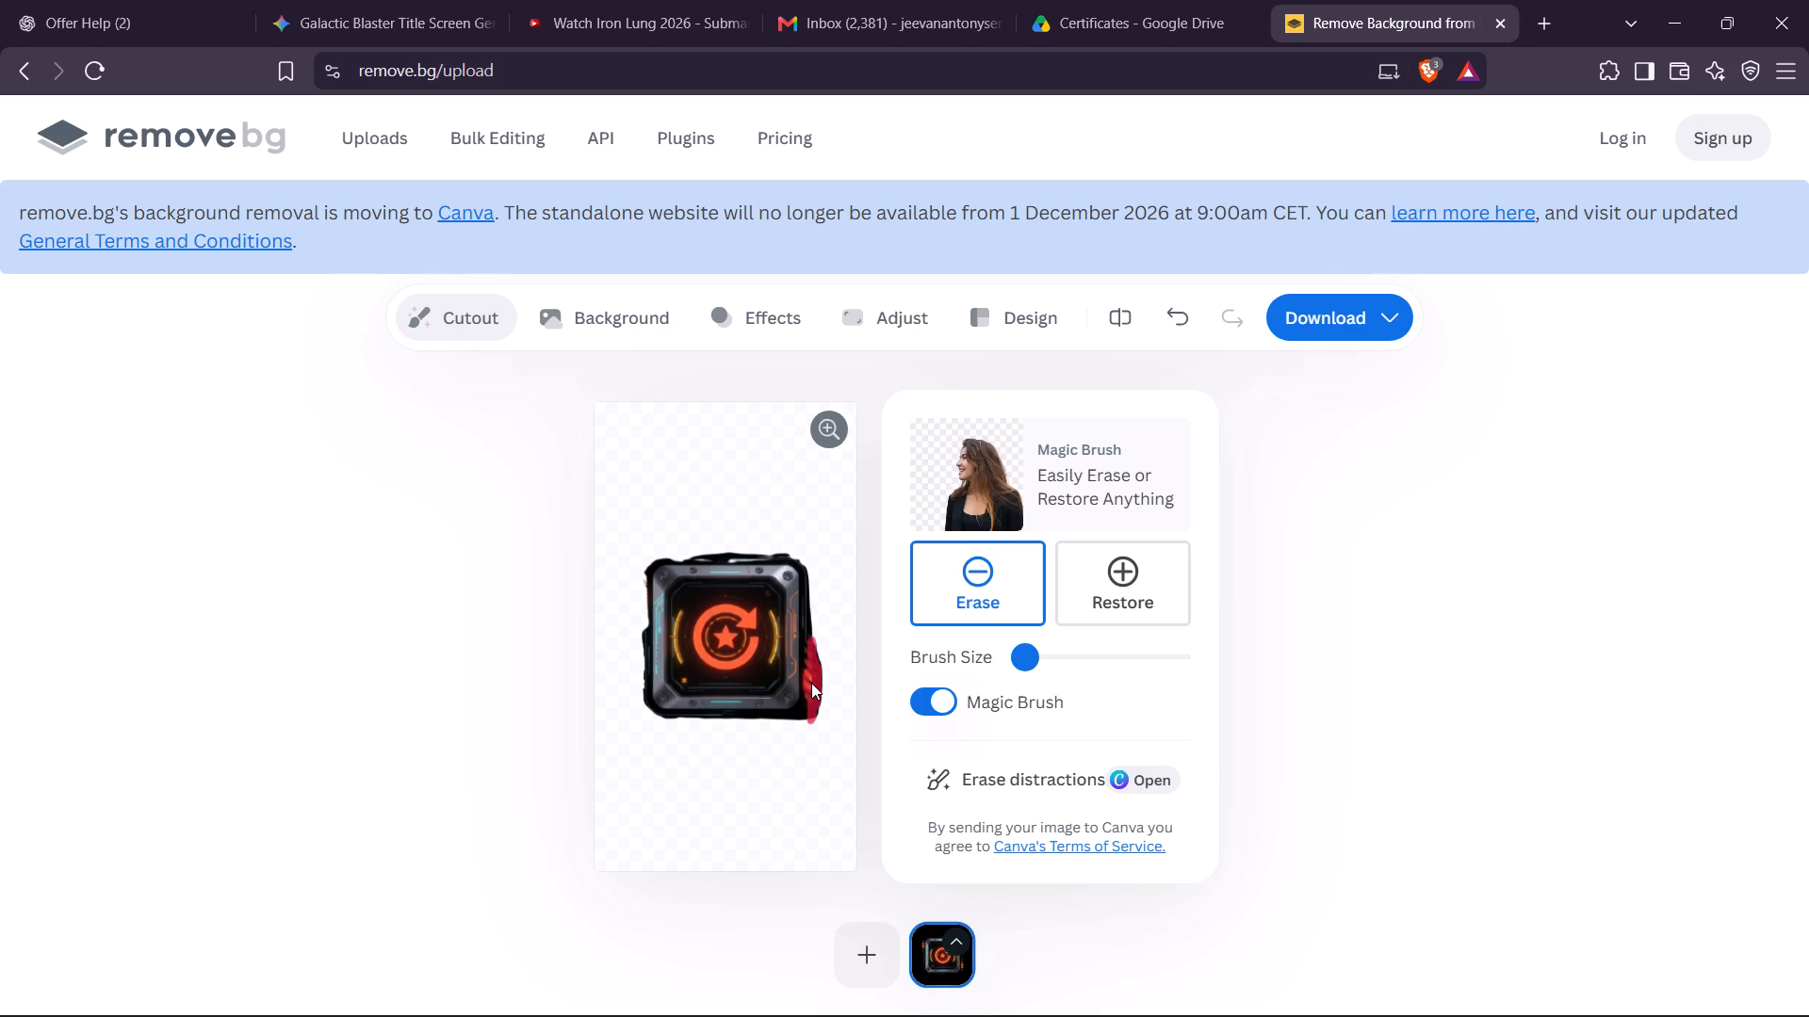
left_click_drag(811, 683, 806, 712)
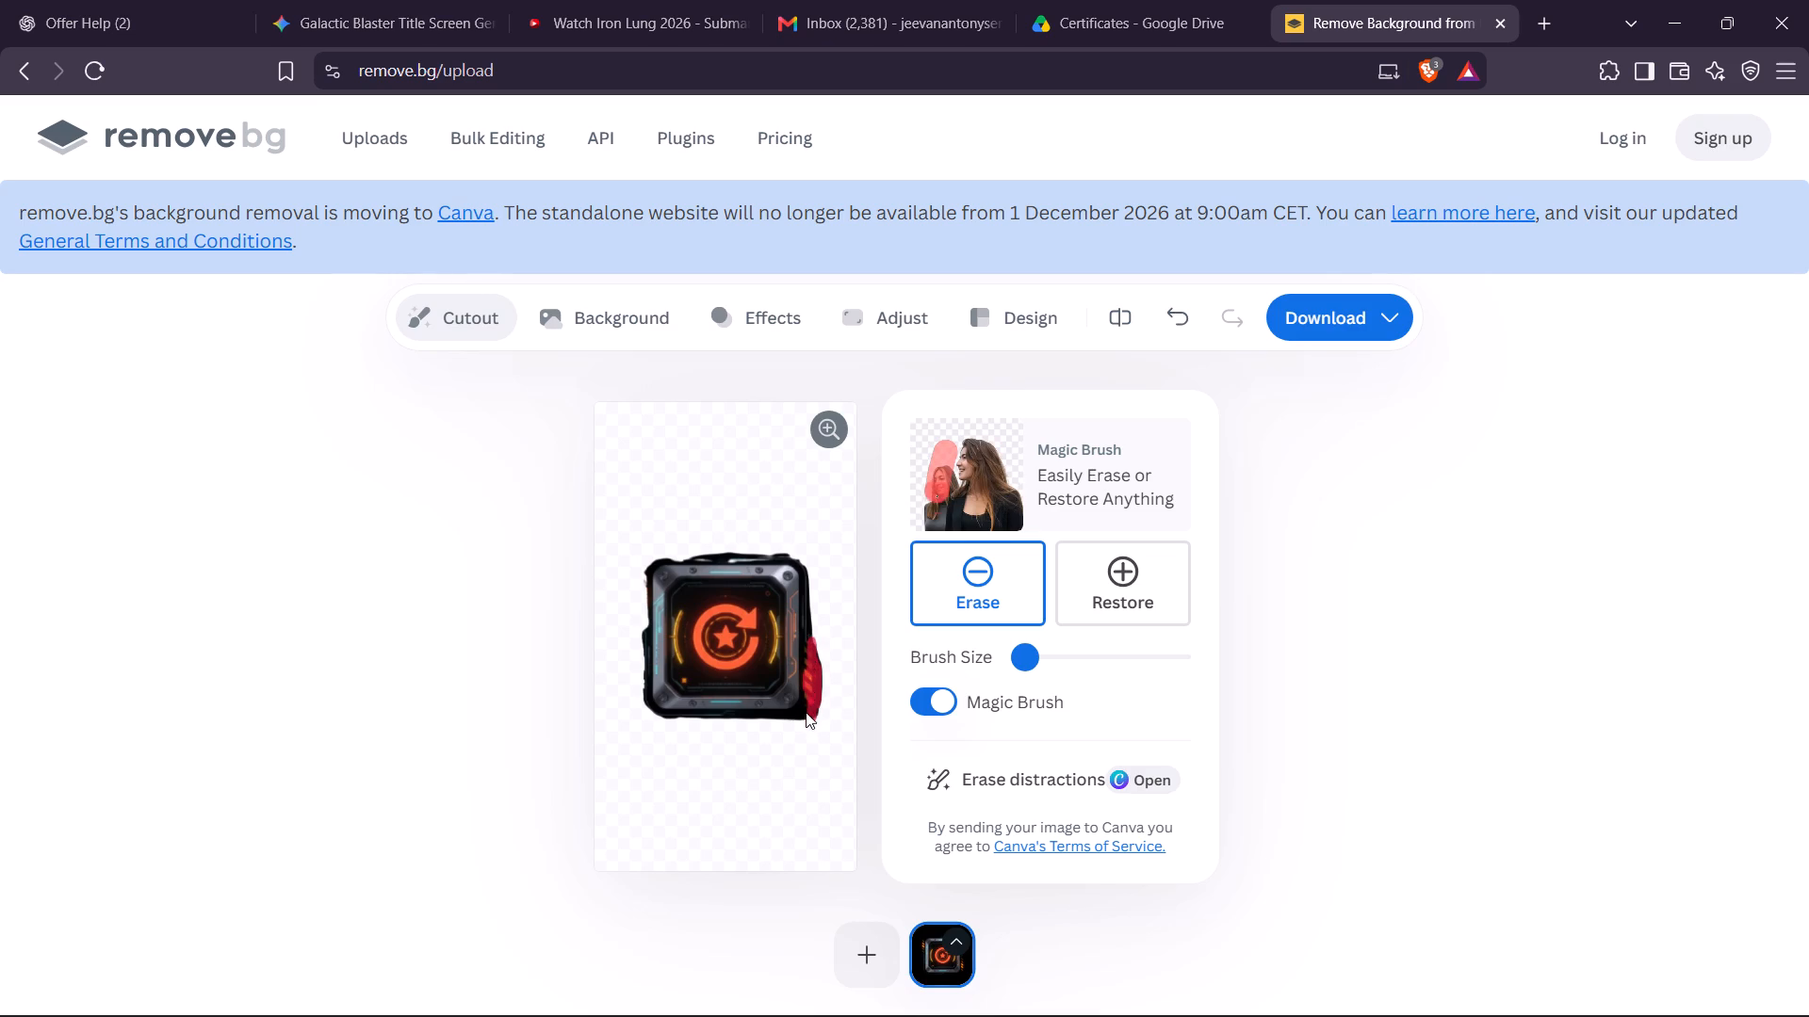
left_click_drag(806, 712, 793, 720)
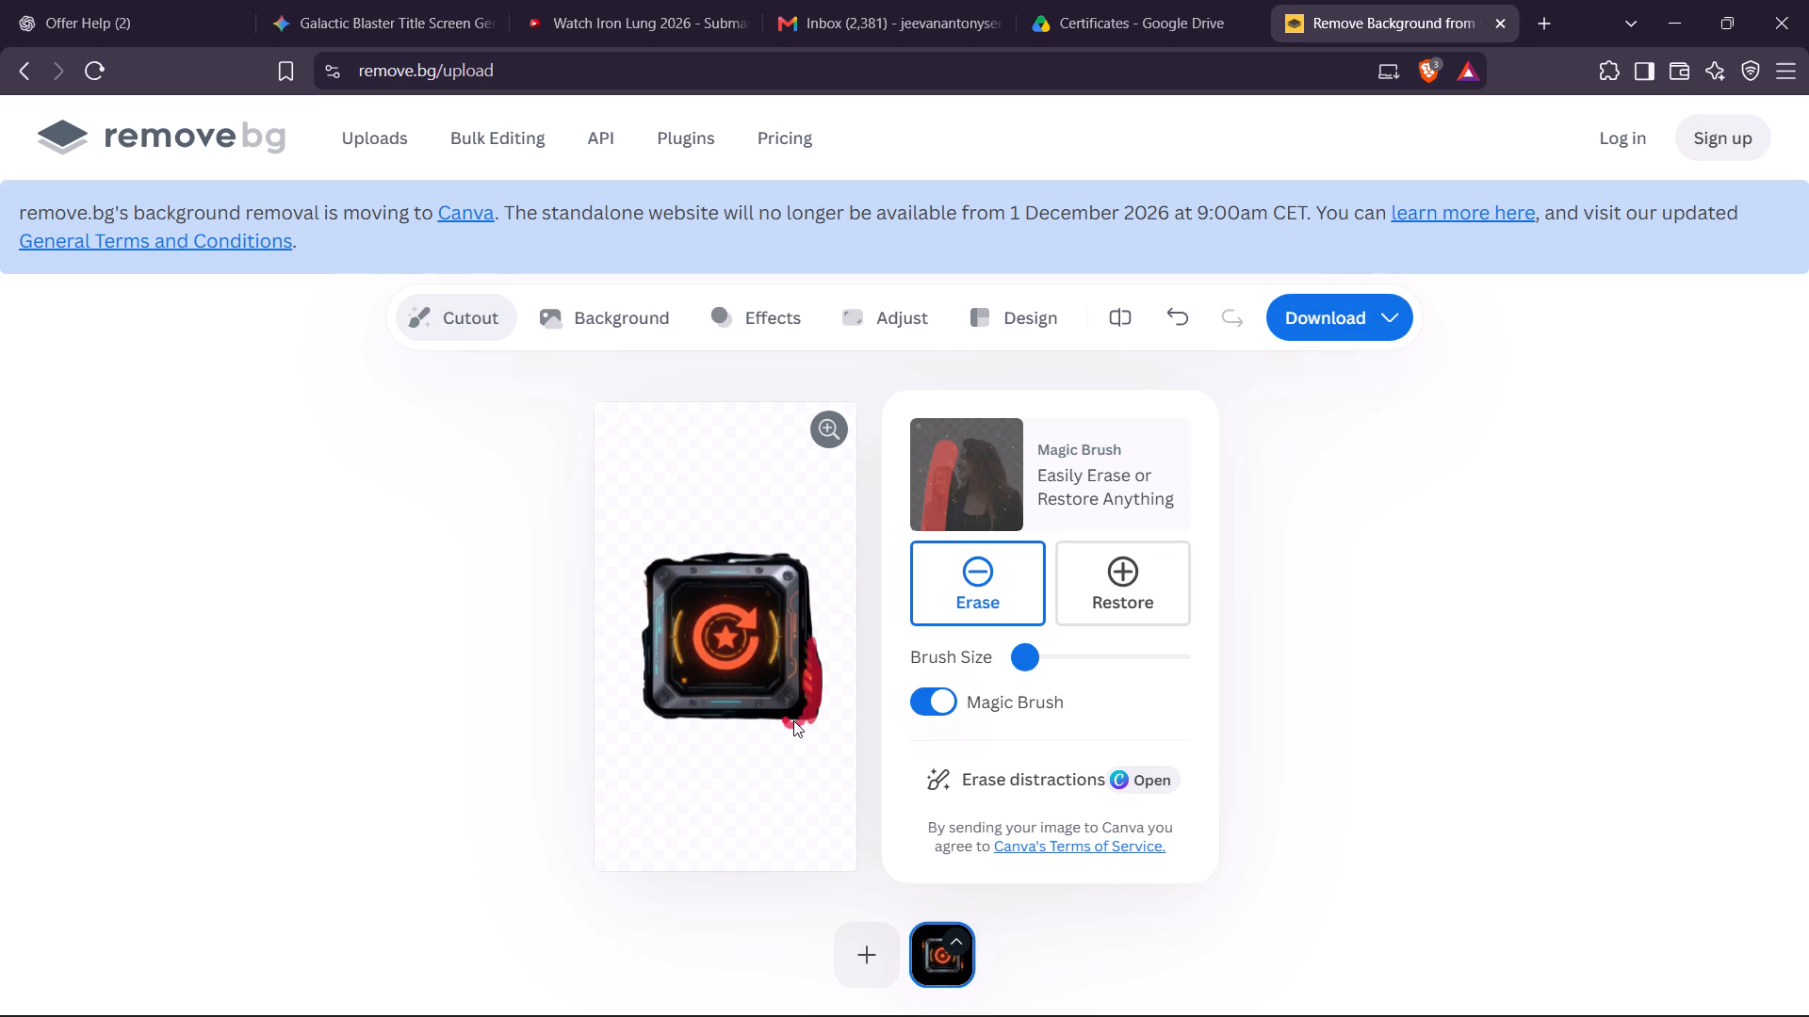
left_click_drag(793, 720, 807, 698)
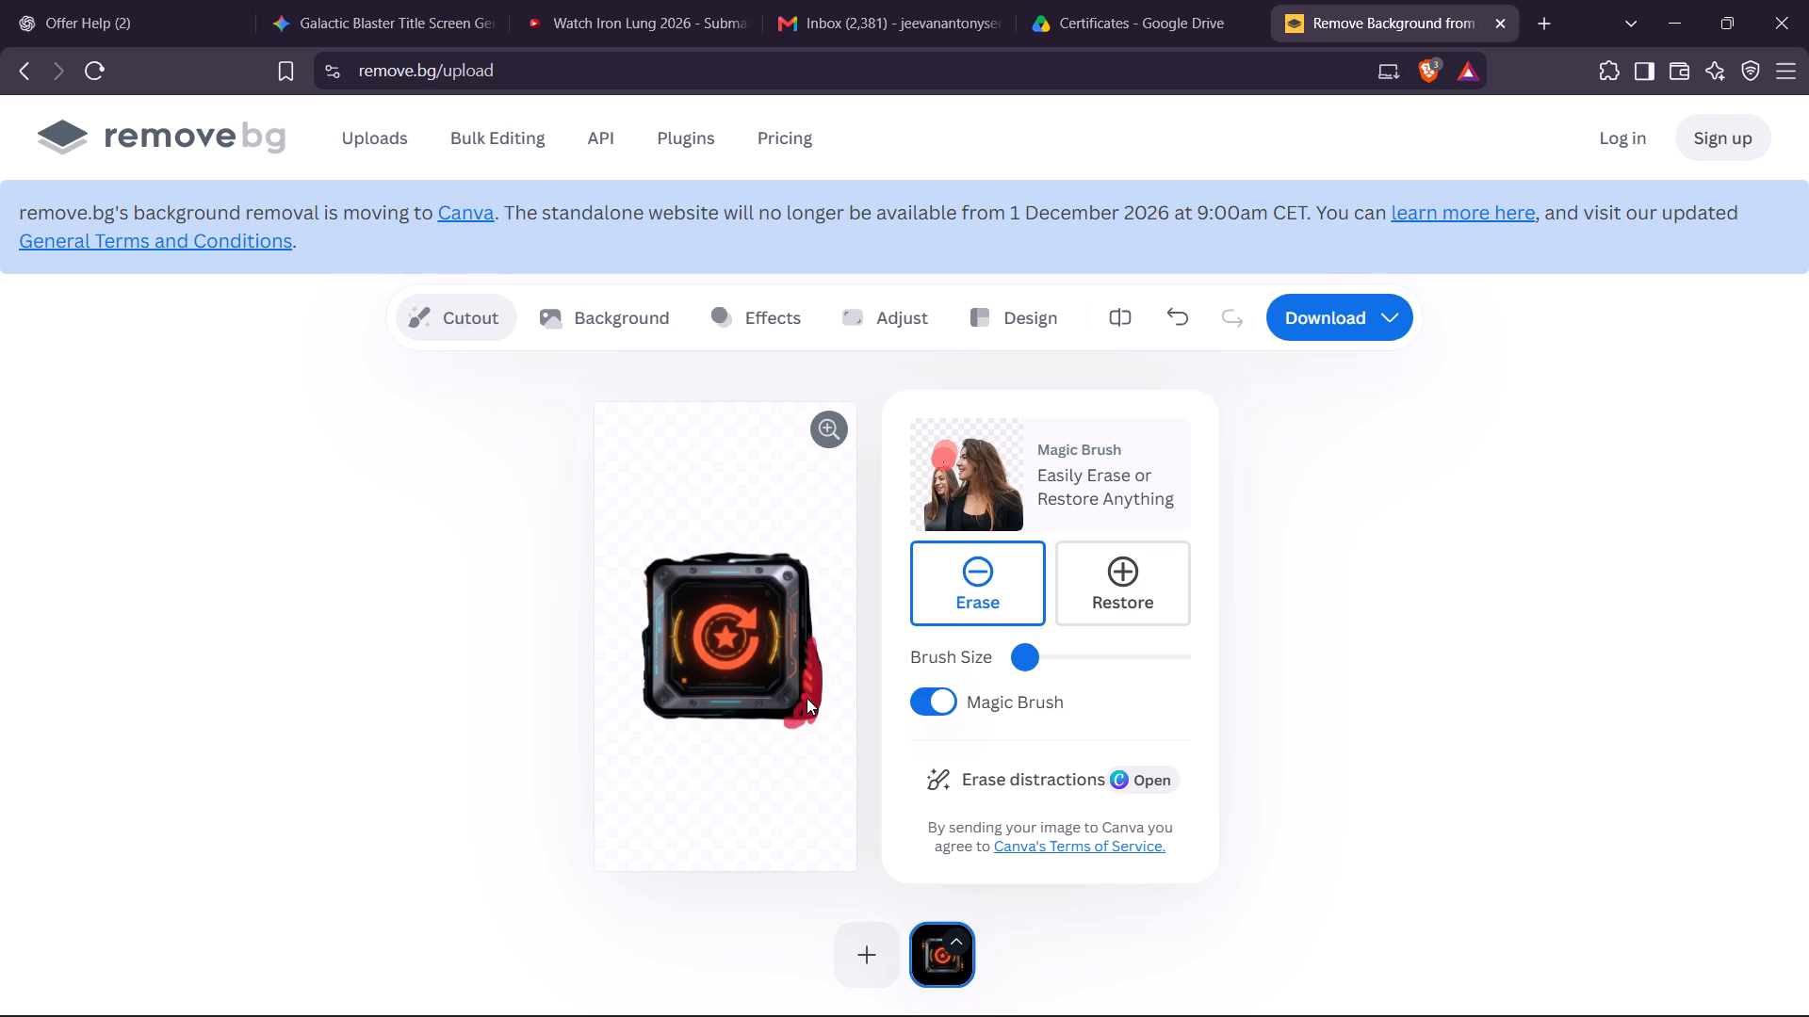
left_click_drag(807, 698, 810, 697)
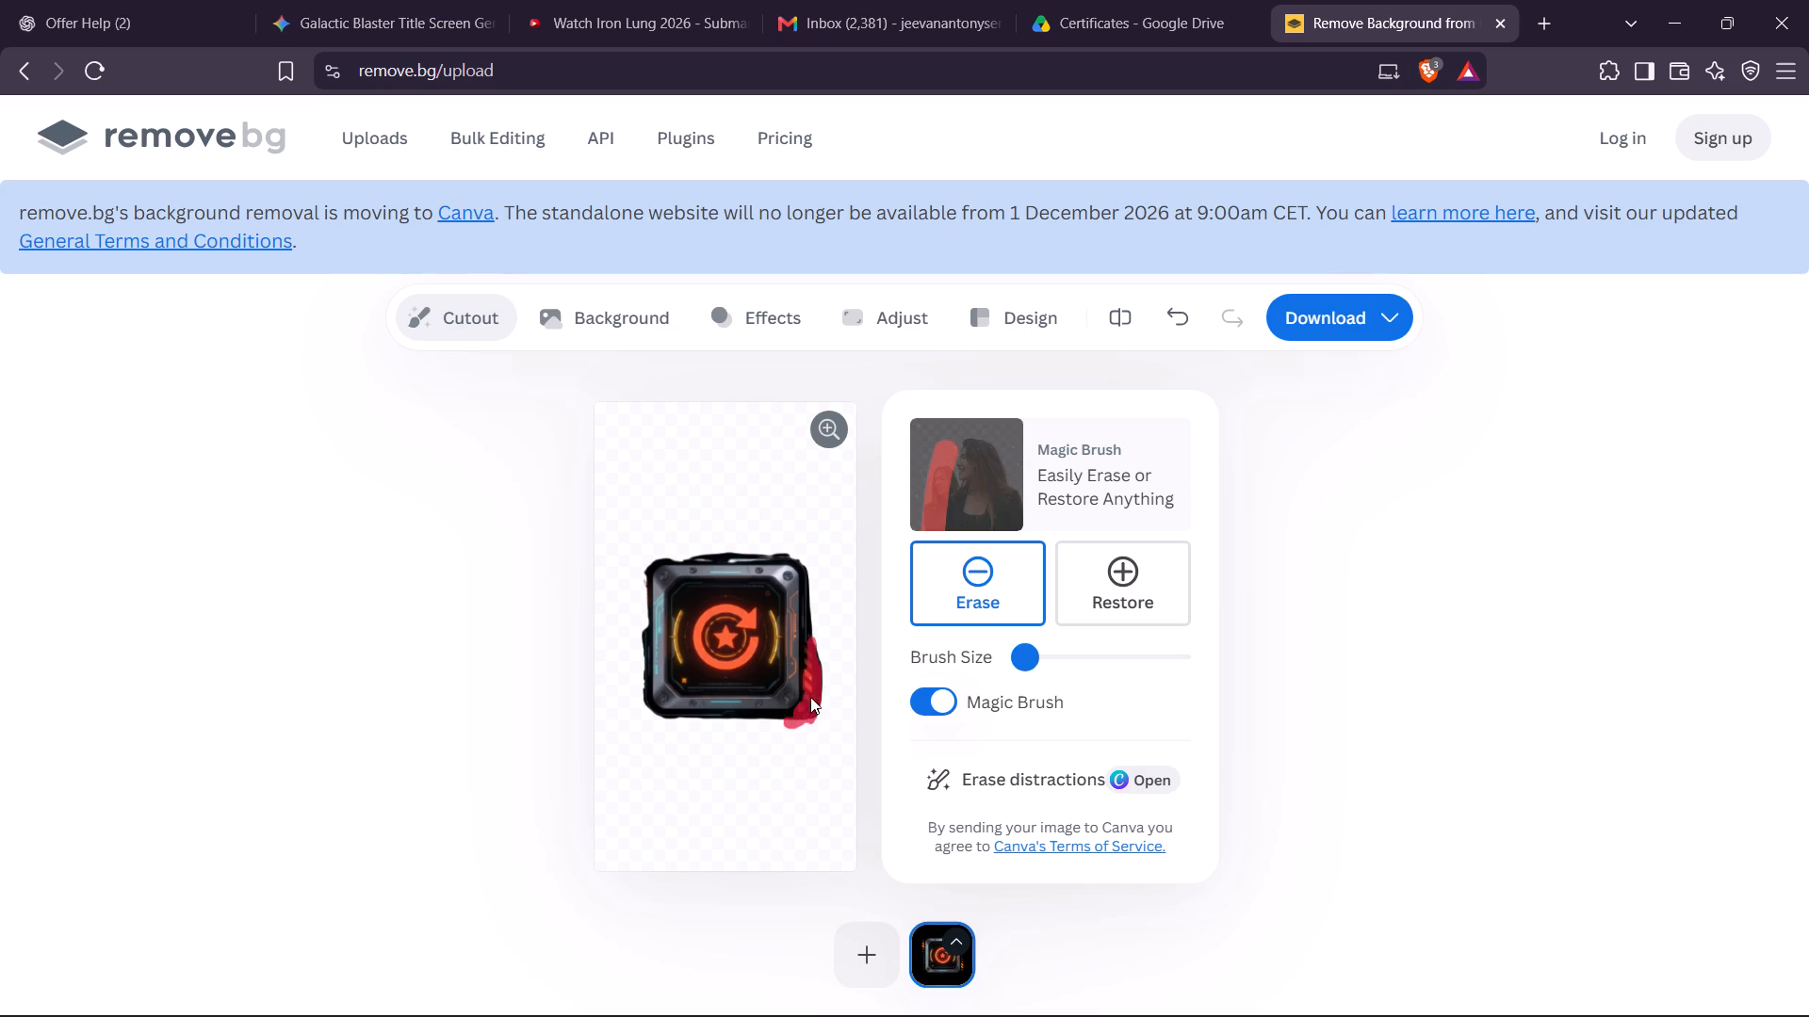
left_click_drag(810, 697, 822, 657)
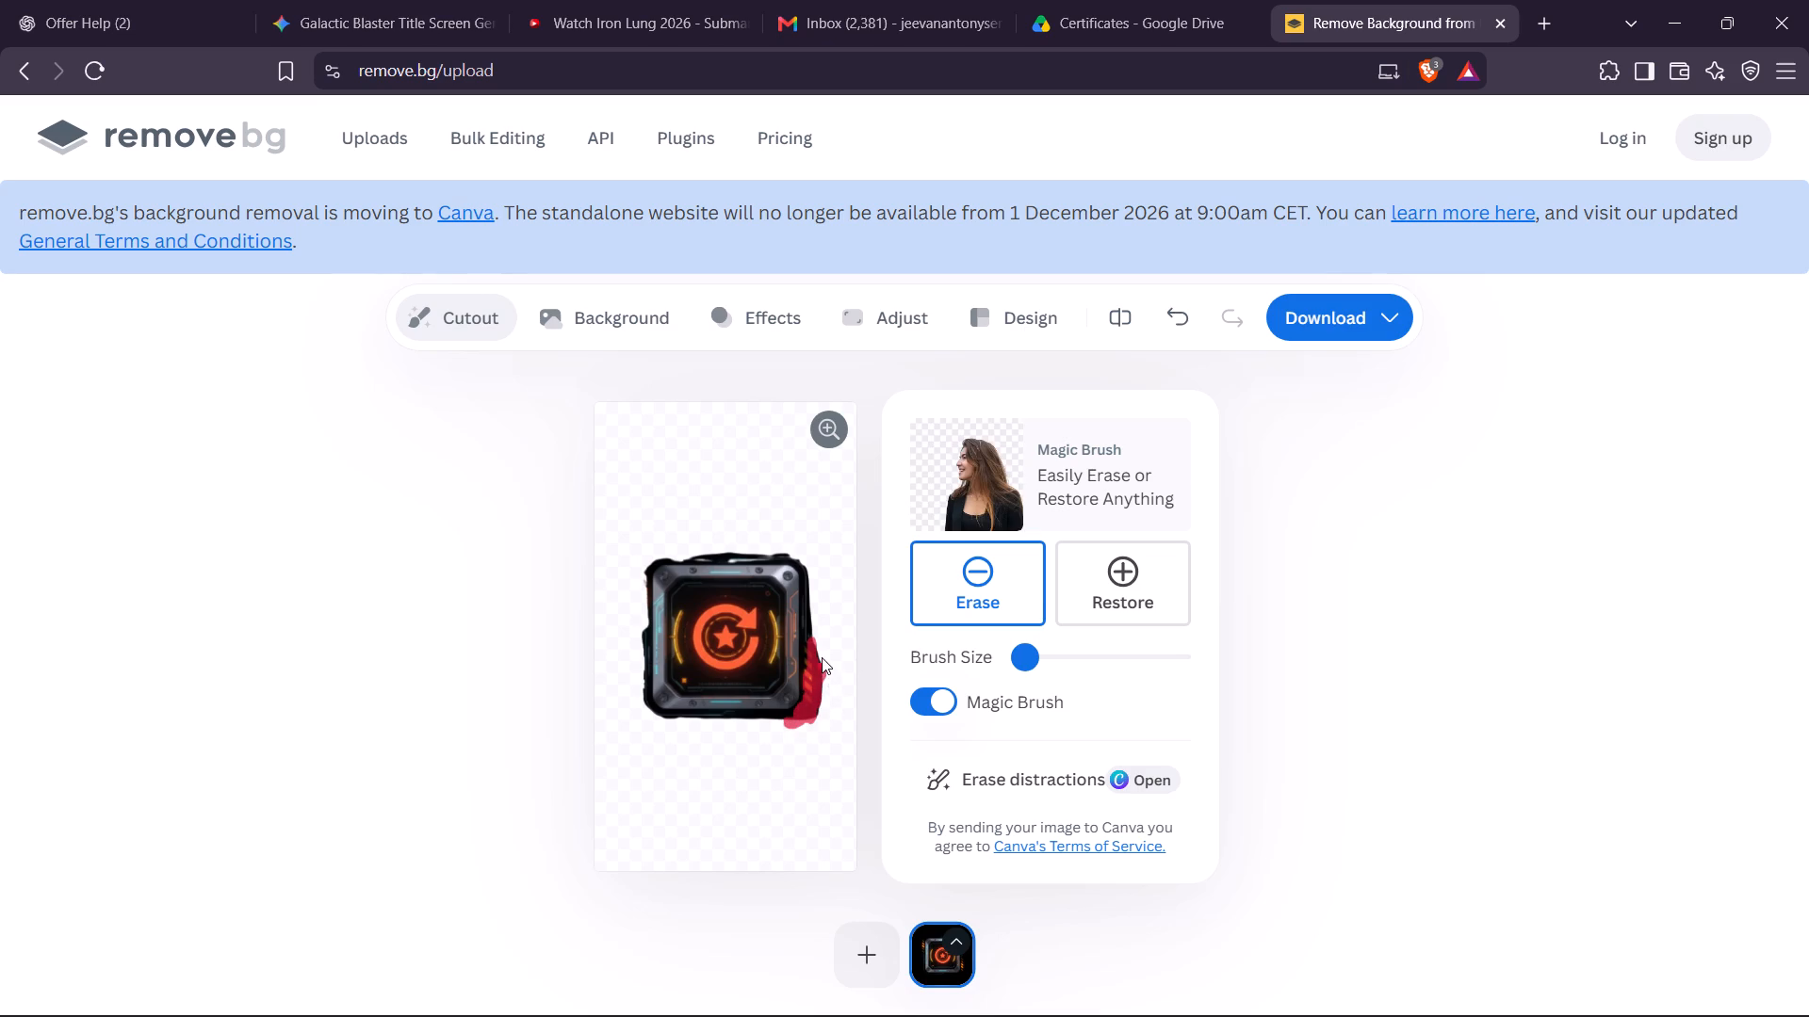
left_click_drag(822, 657, 821, 712)
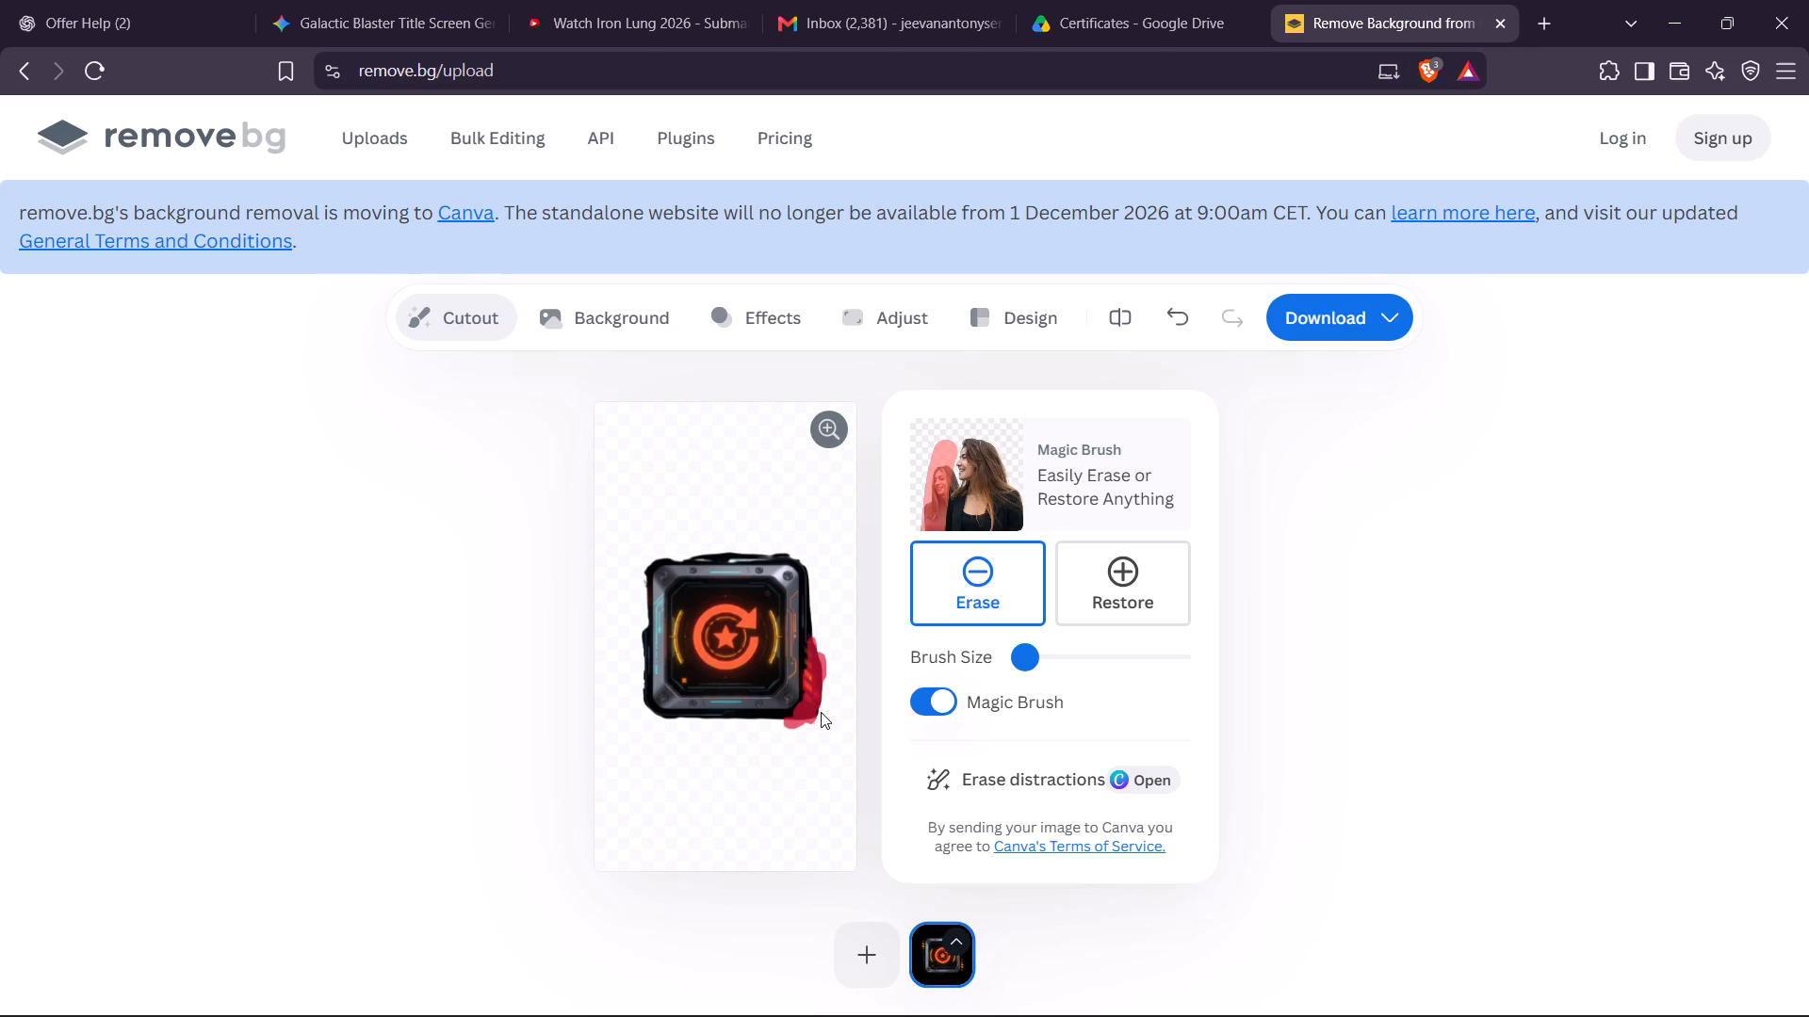
left_click_drag(821, 712, 814, 727)
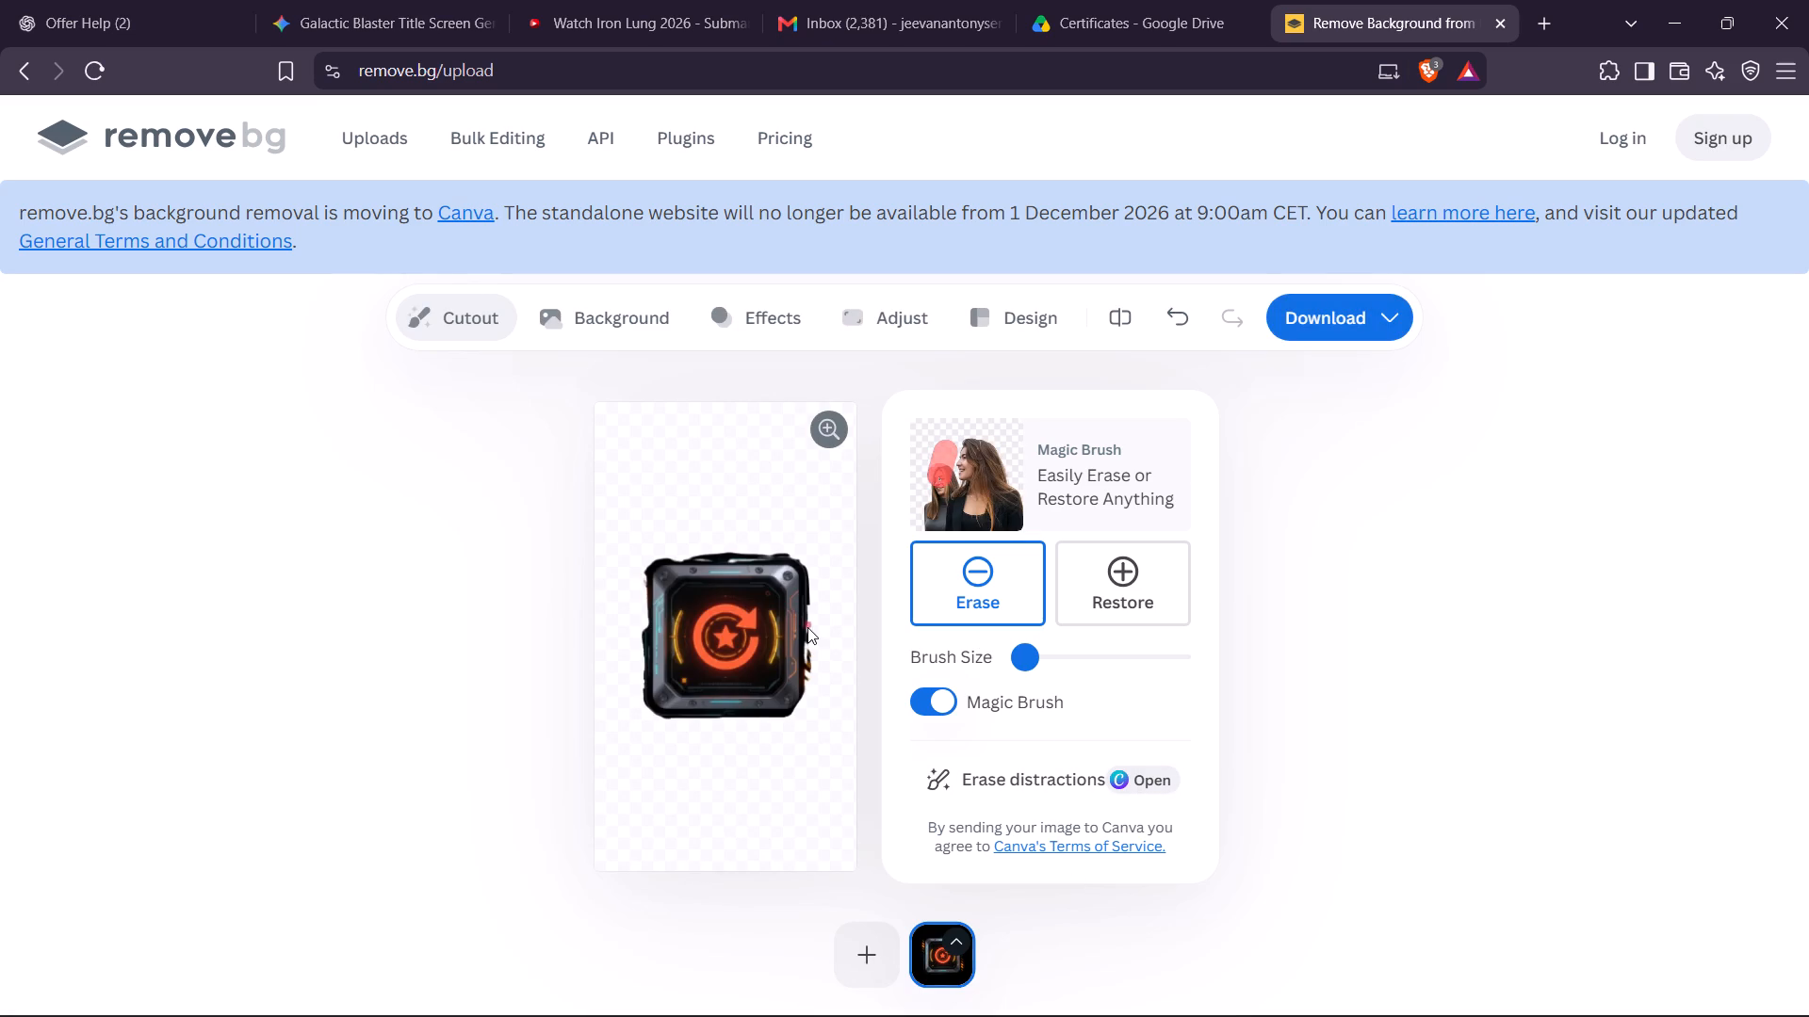
Erase the small leftover black and orange bits on the lower half of the button's right edge.
left_click_drag(809, 637, 815, 659)
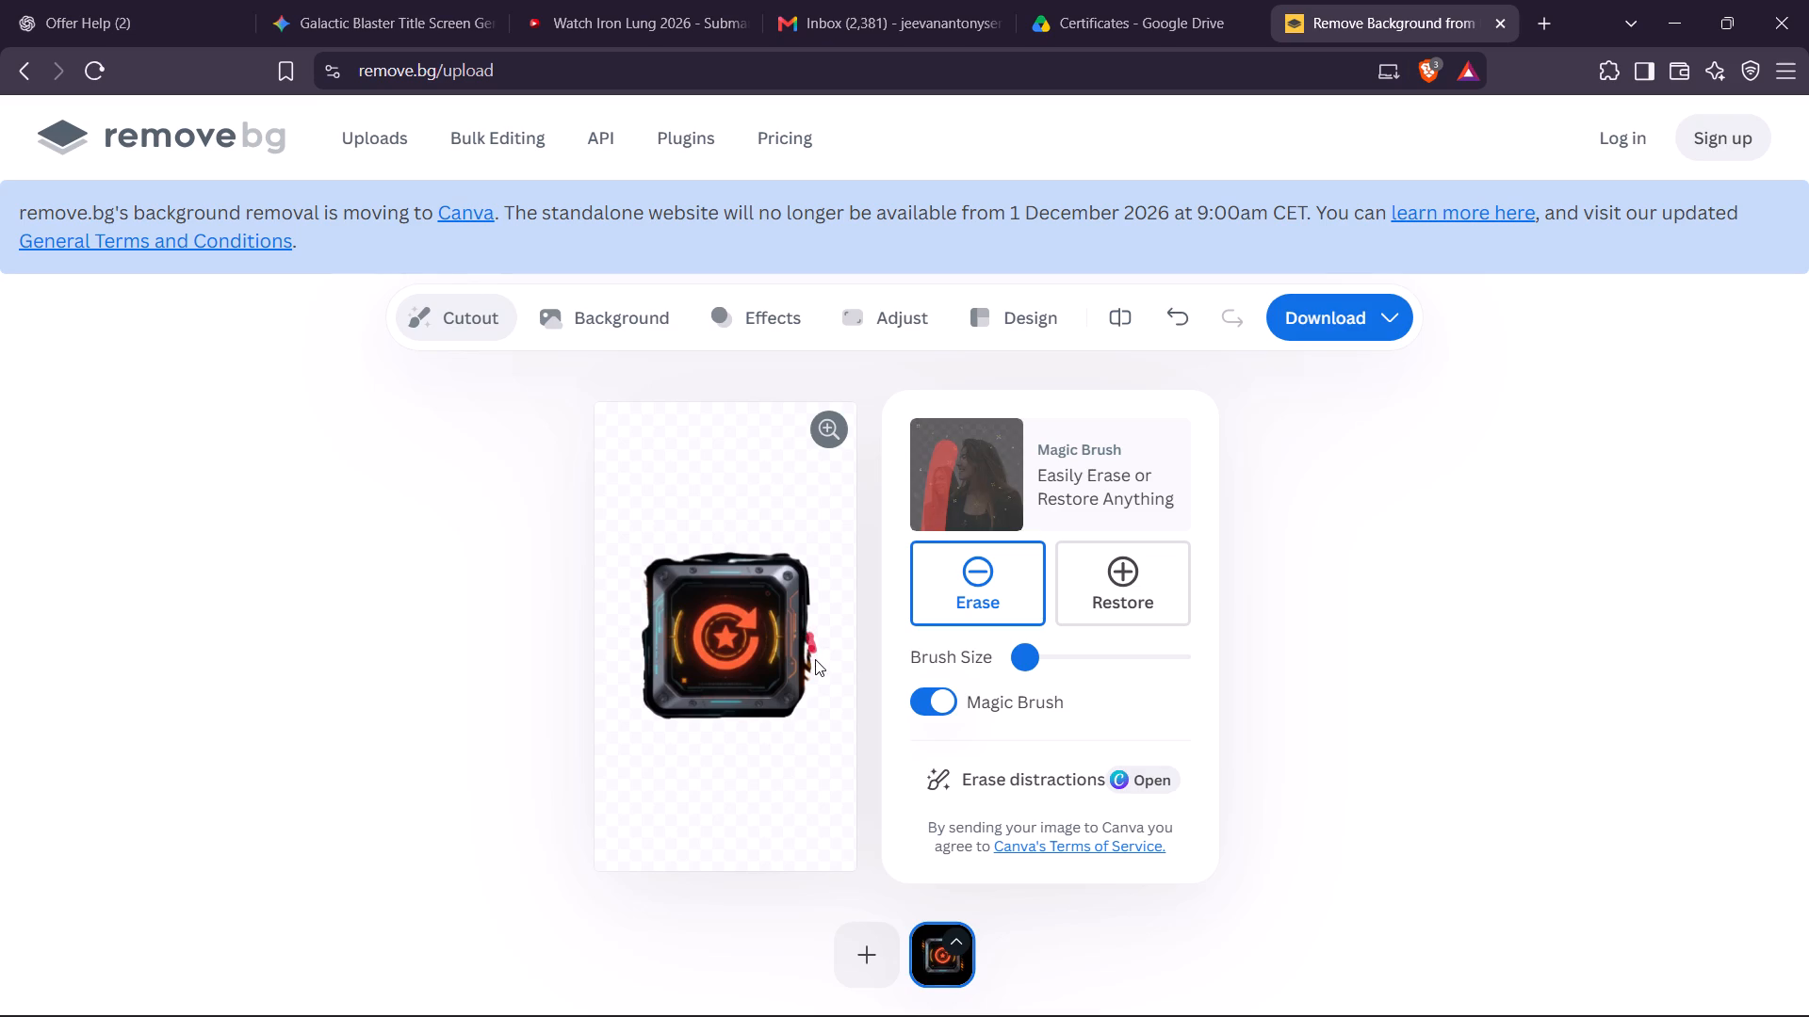
left_click_drag(815, 659, 810, 654)
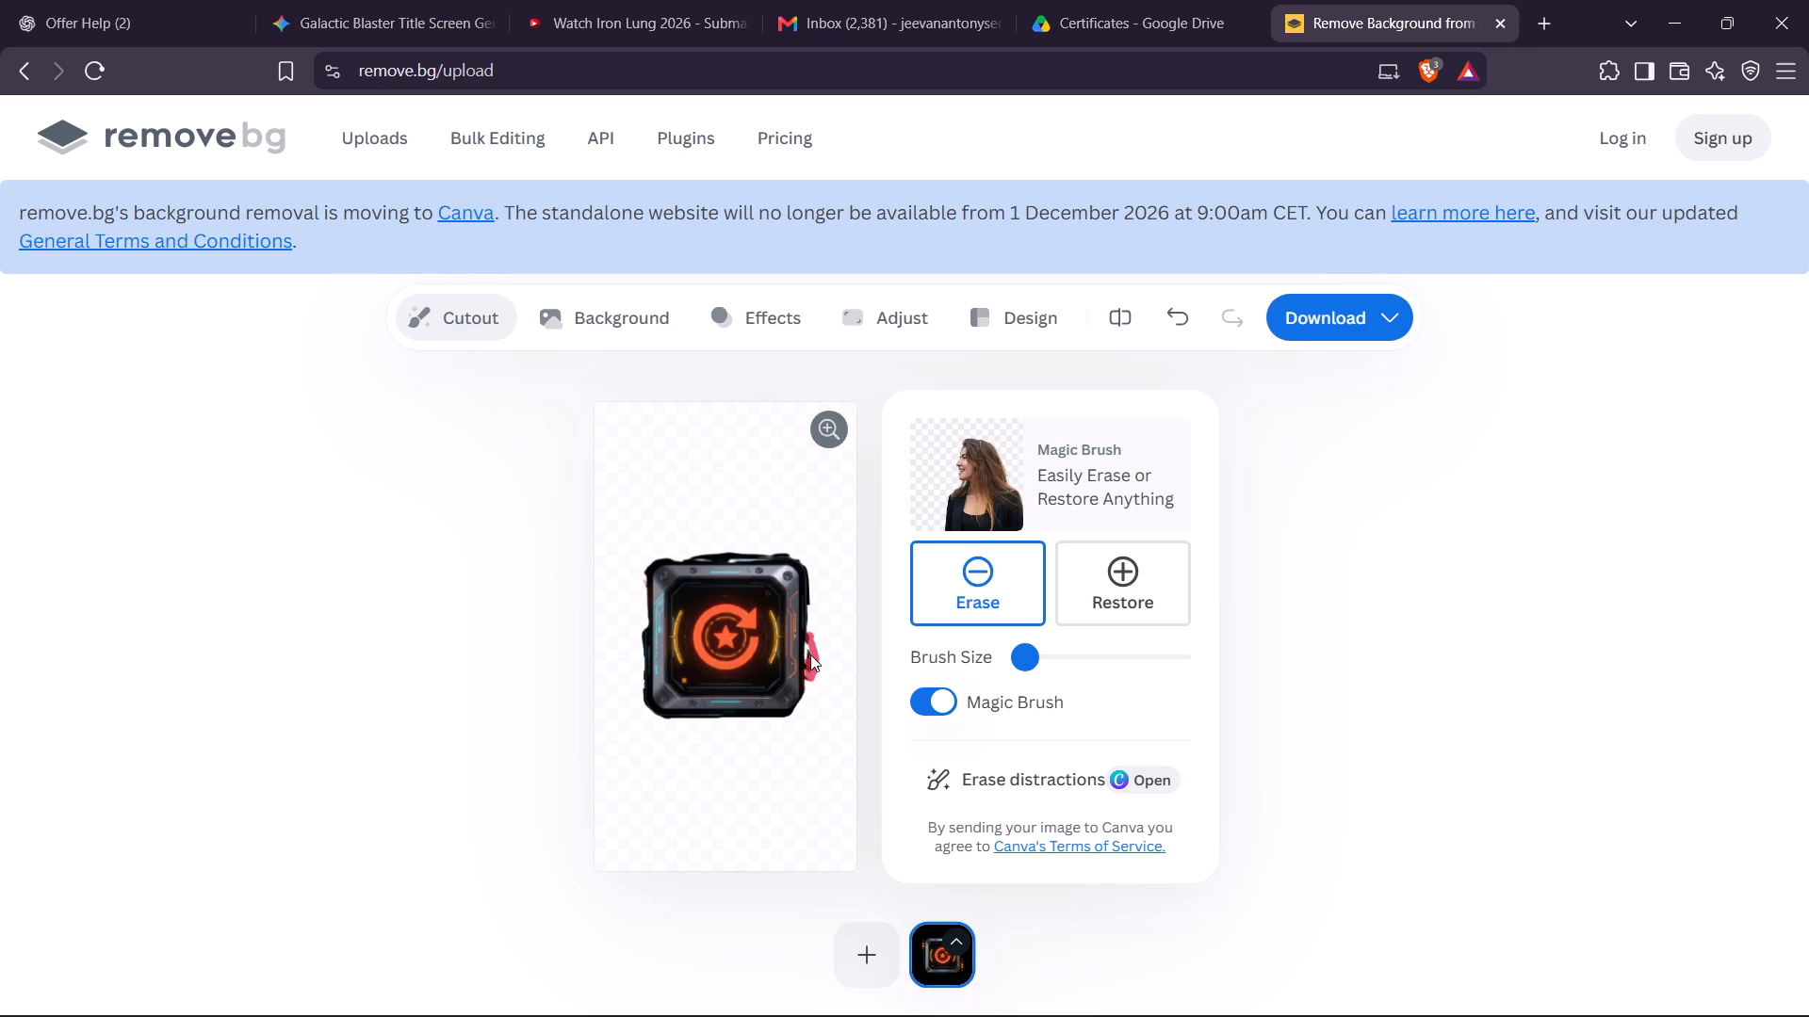
left_click_drag(810, 654, 812, 664)
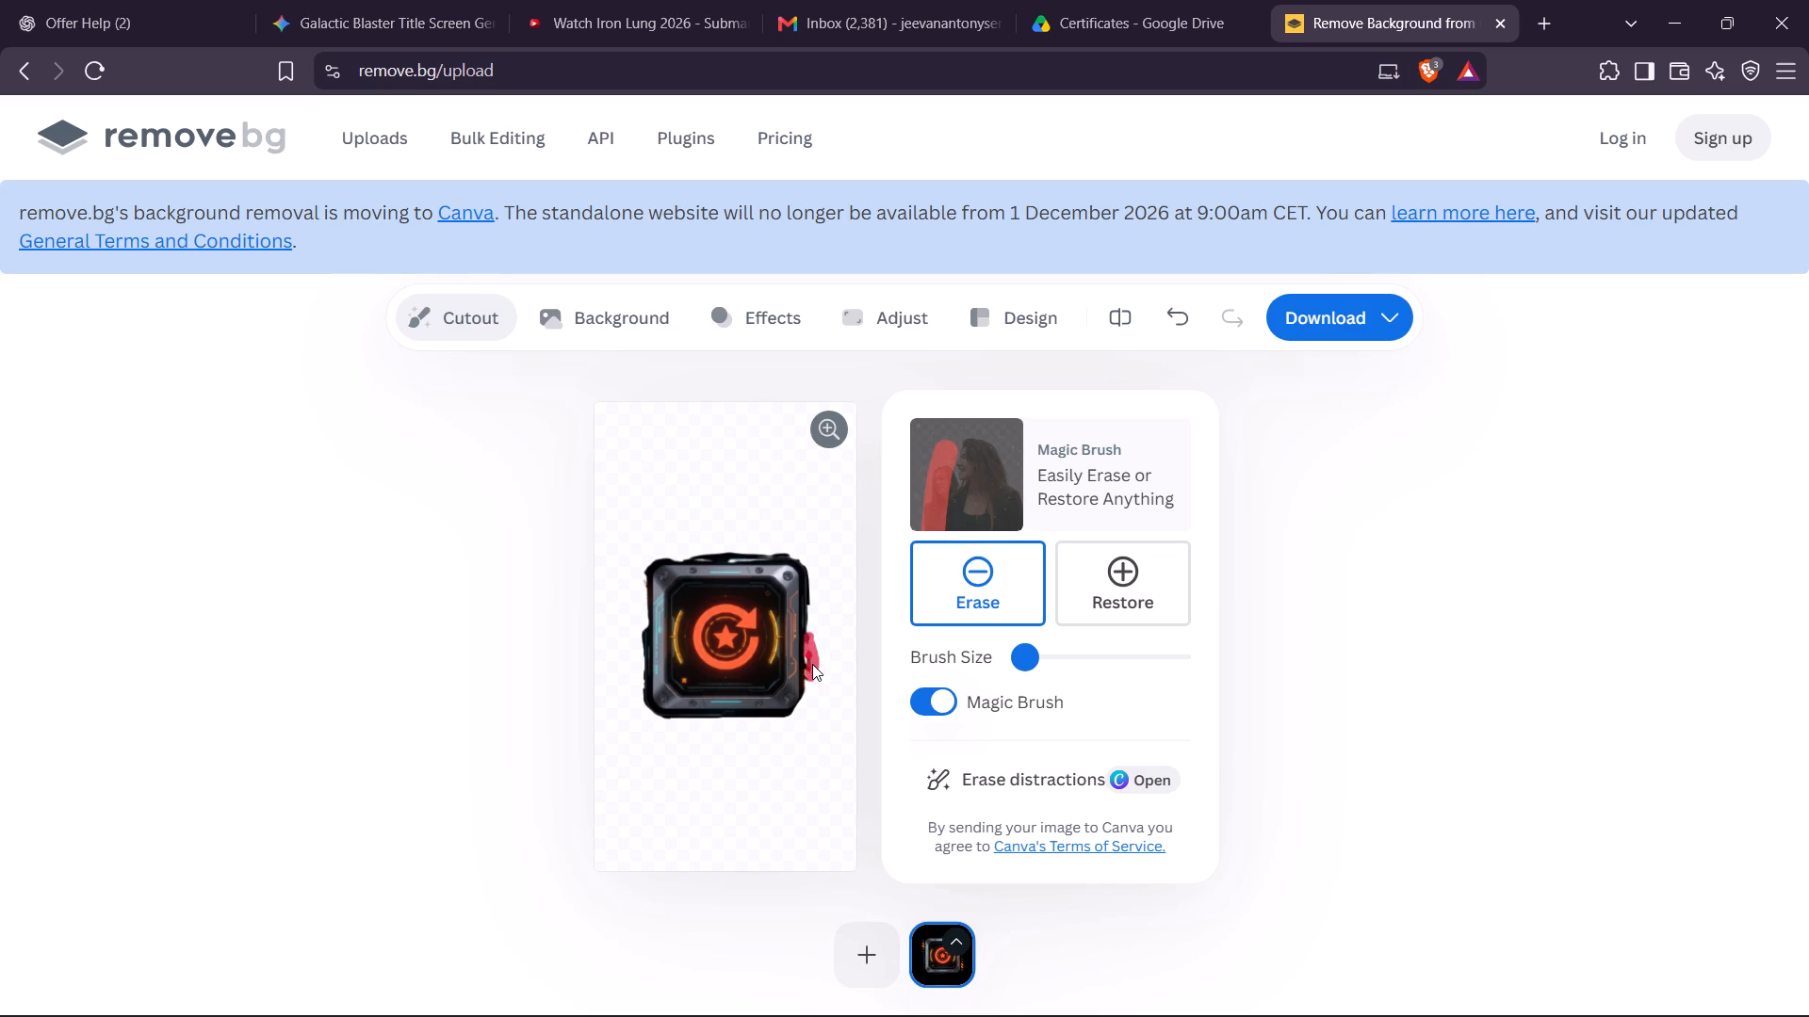
left_click_drag(812, 664, 810, 690)
Download the free 373 x 669 preview to the Downloads folder as retry-removebg-preview.png.
double_click(1367, 322)
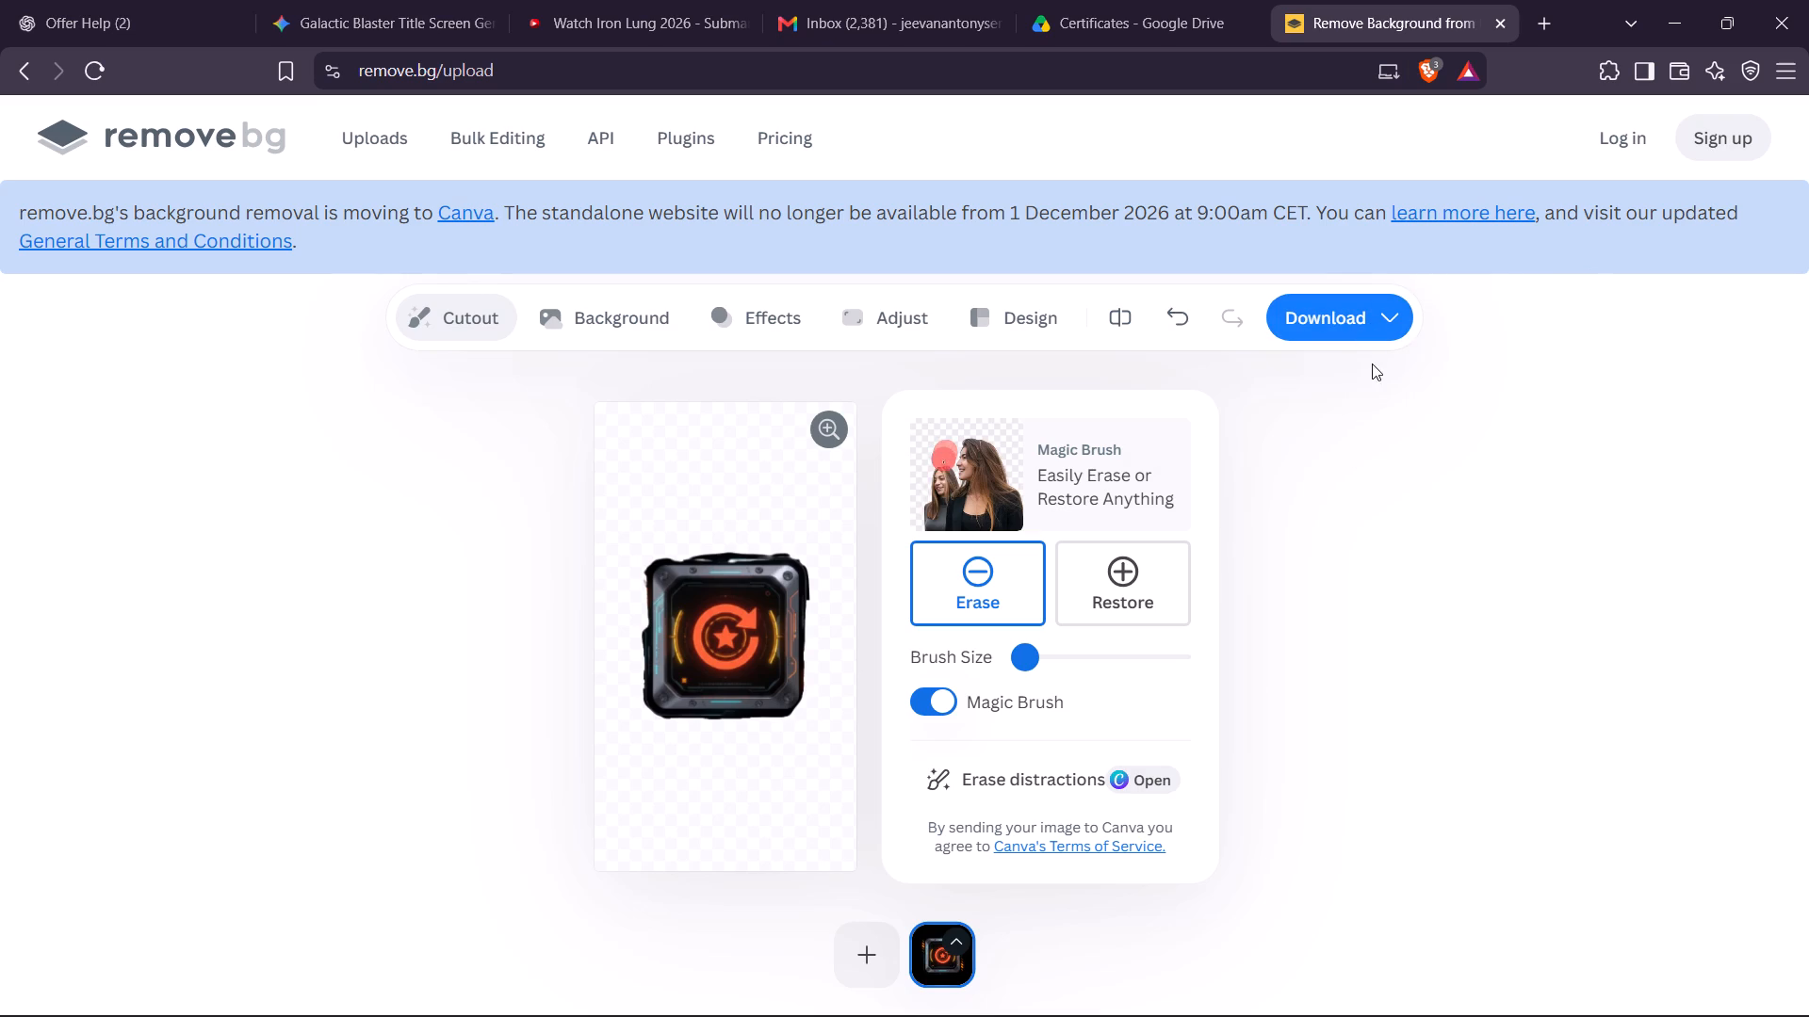
double_click(1357, 310)
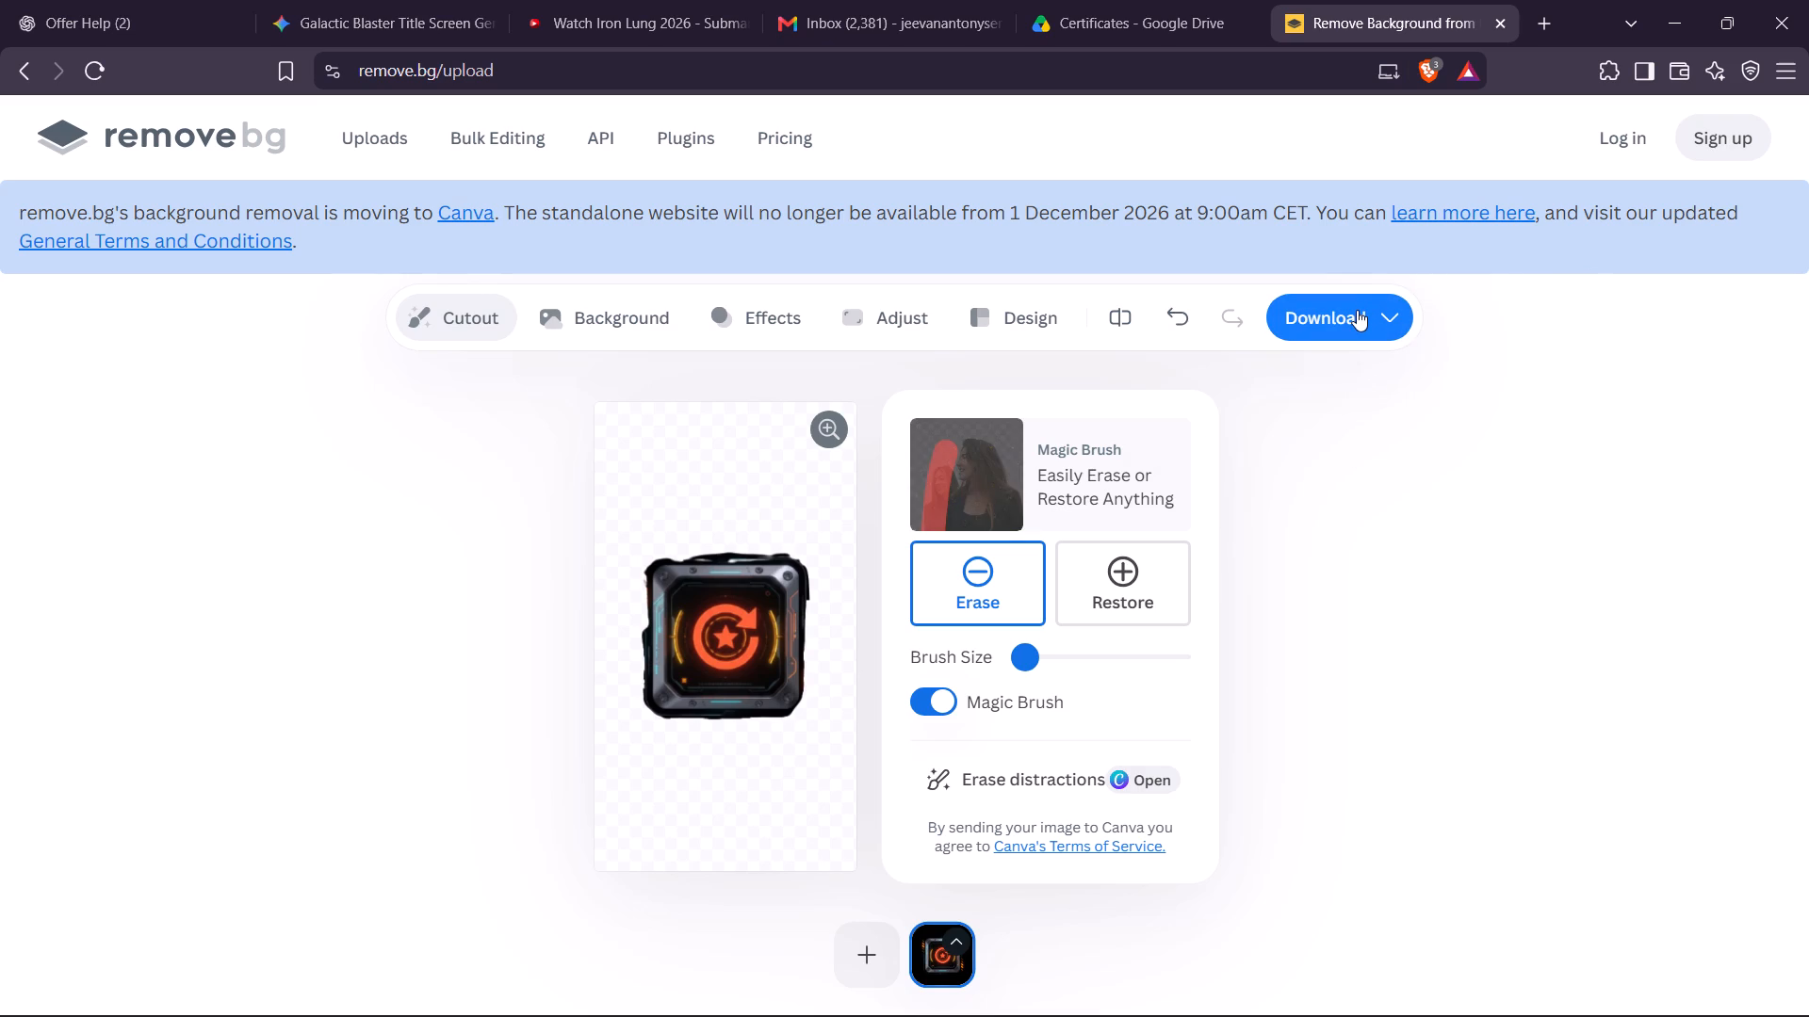
left_click(1340, 314)
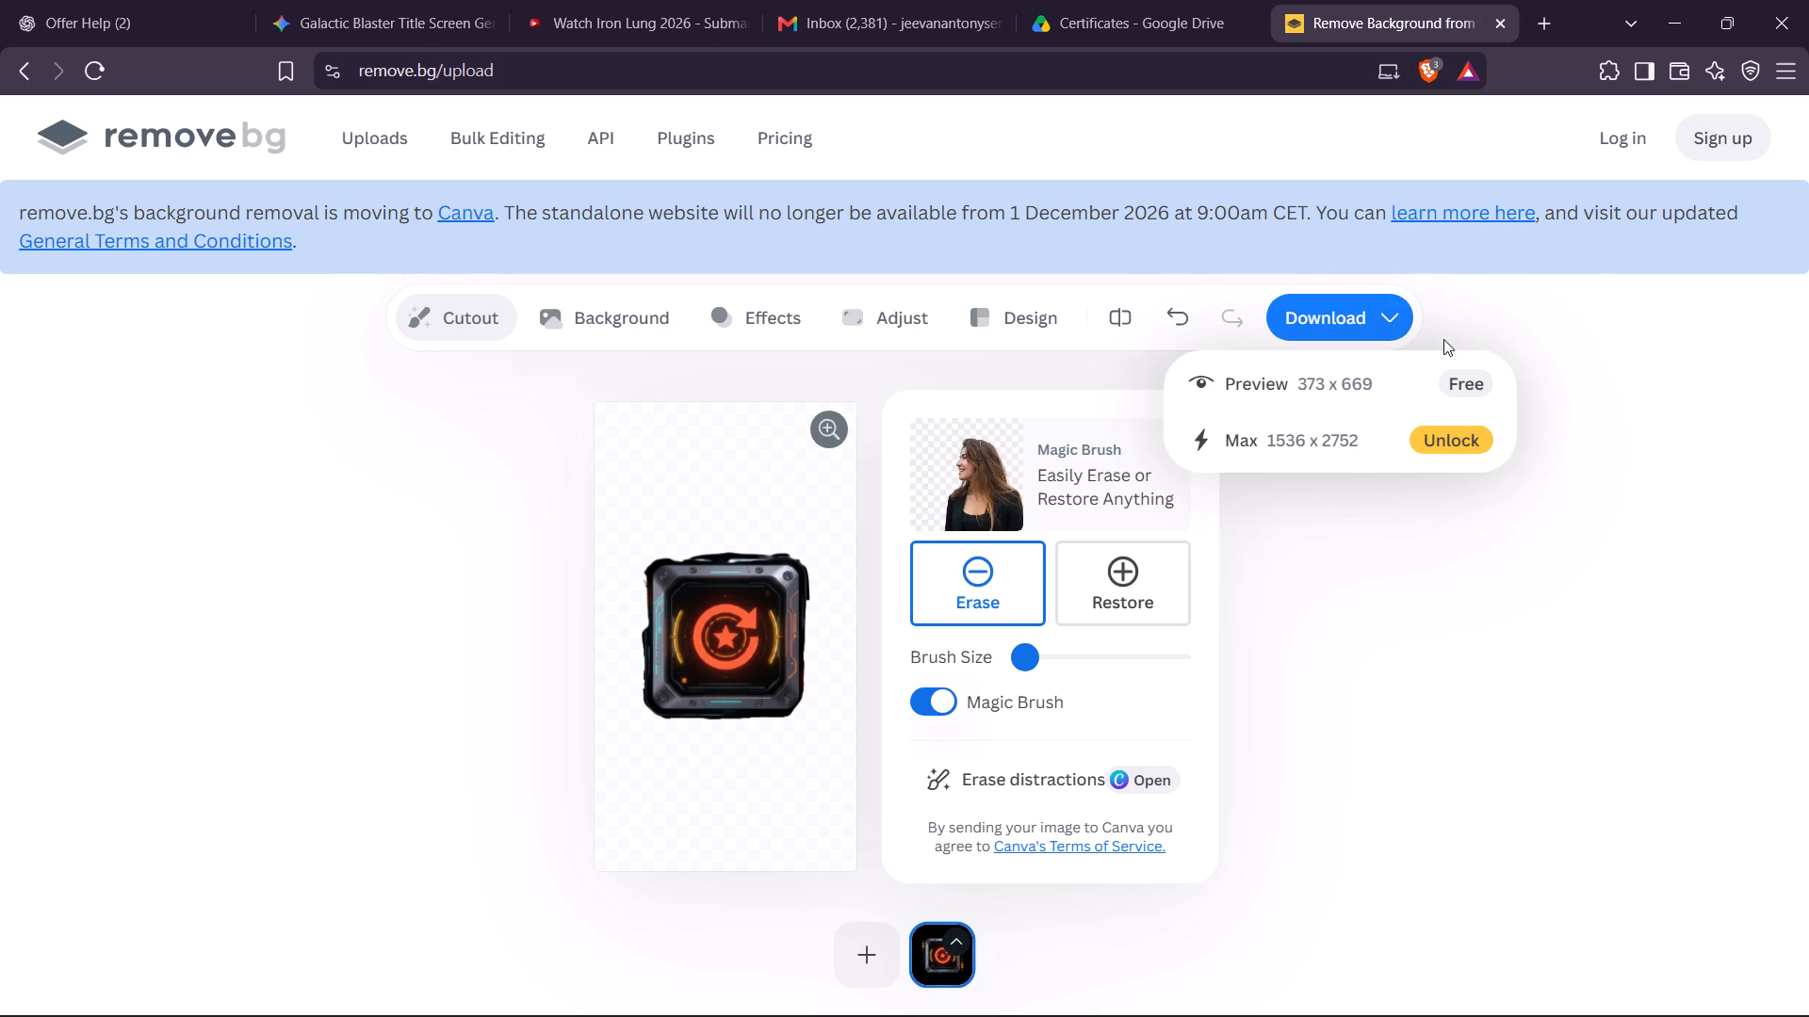
double_click(1378, 390)
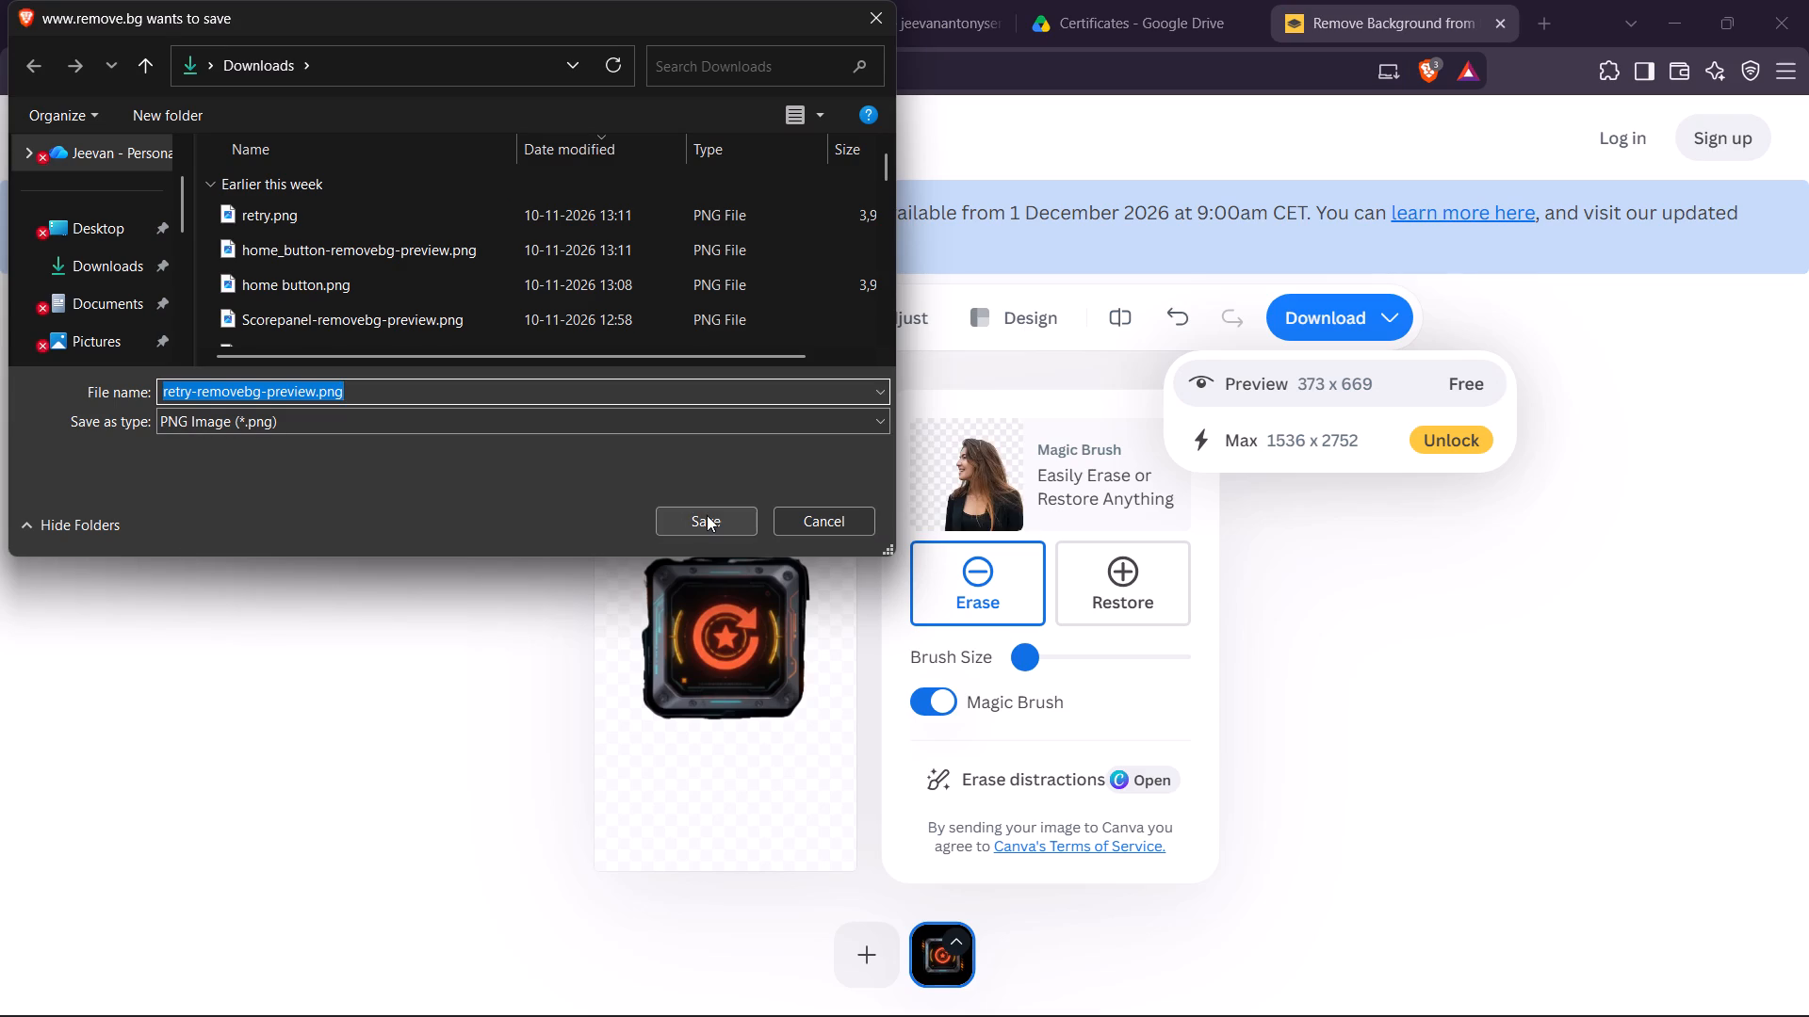
double_click(707, 515)
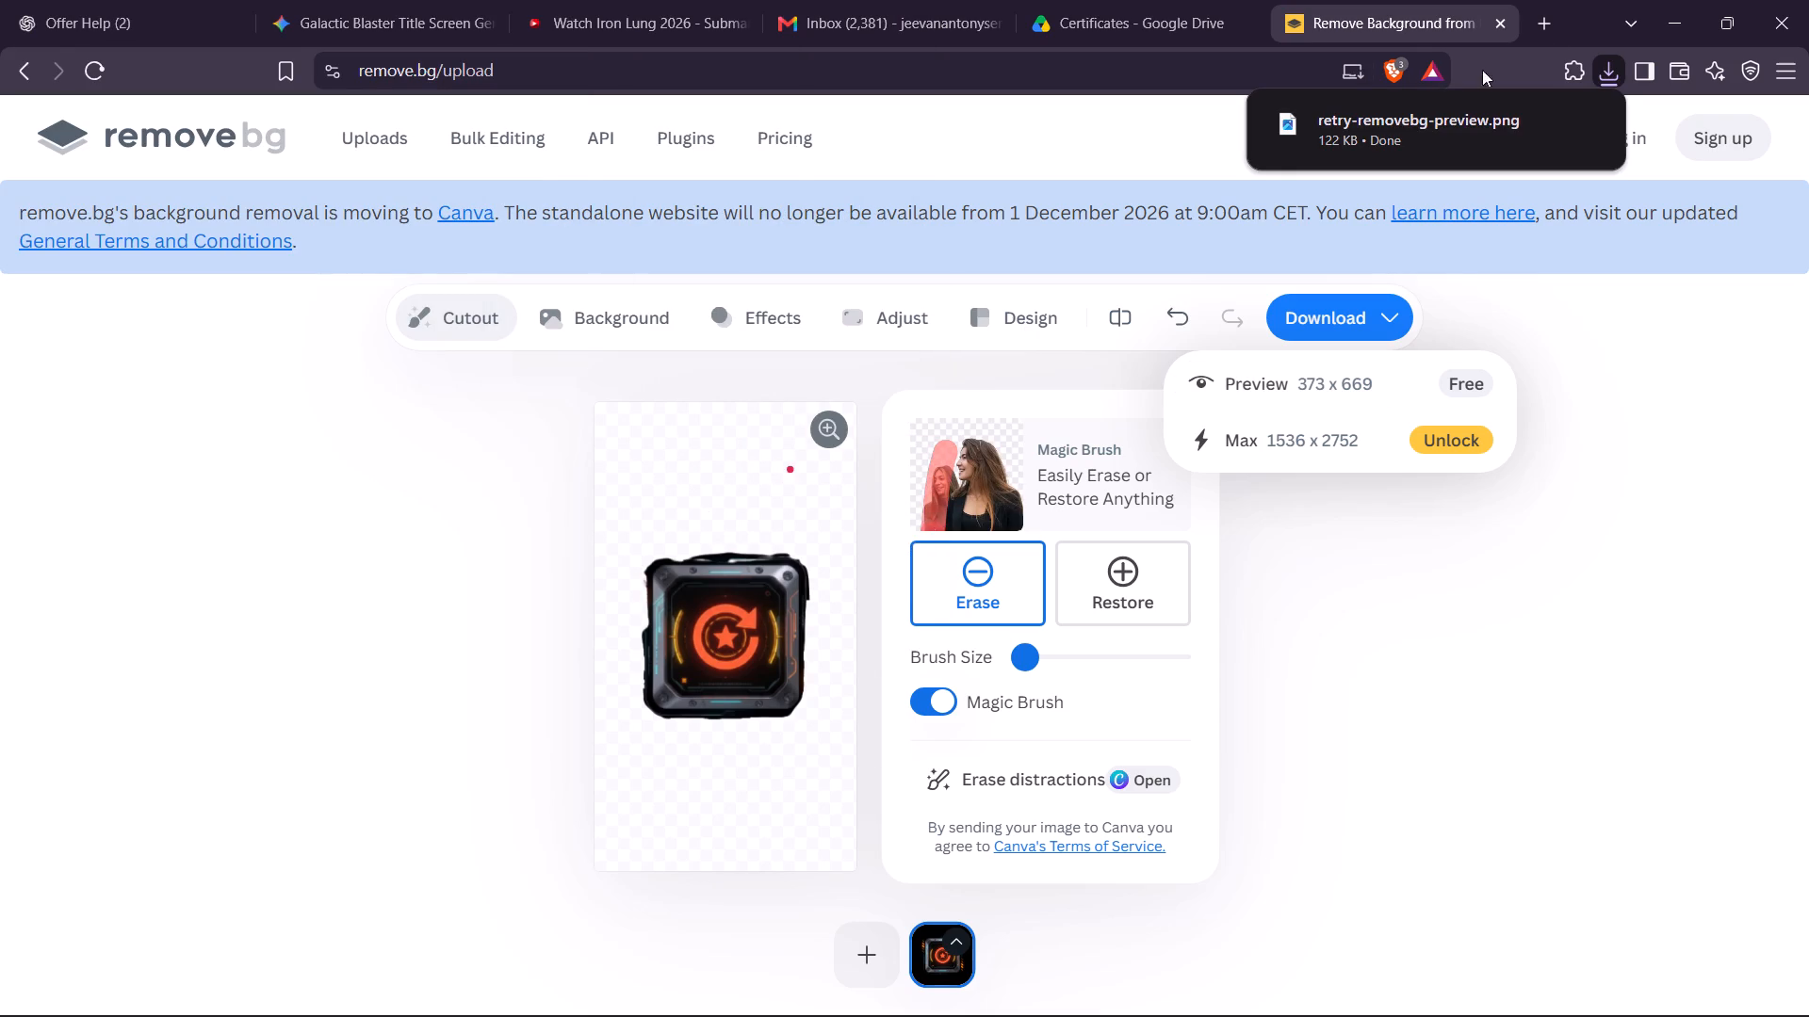
Open the downloaded image for editing in Photos and crop its top and bottom to the button's frame, about 373 x 219.
left_click(1543, 121)
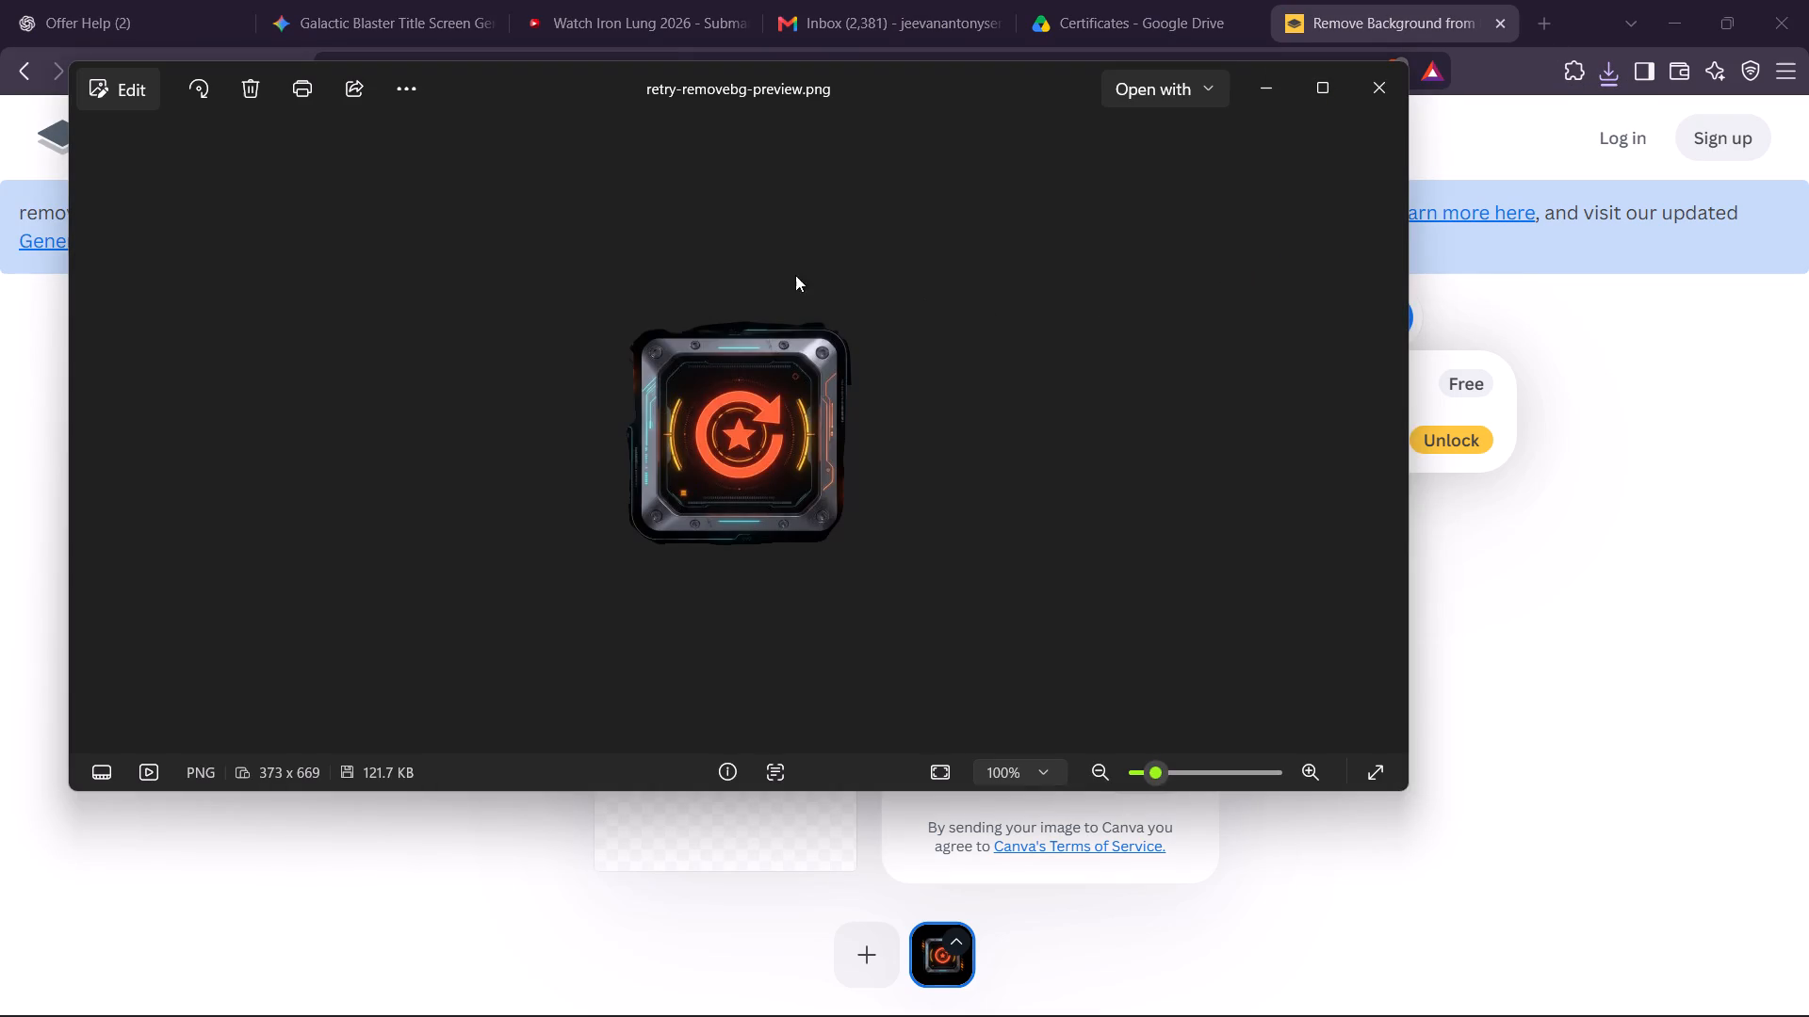
left_click(106, 85)
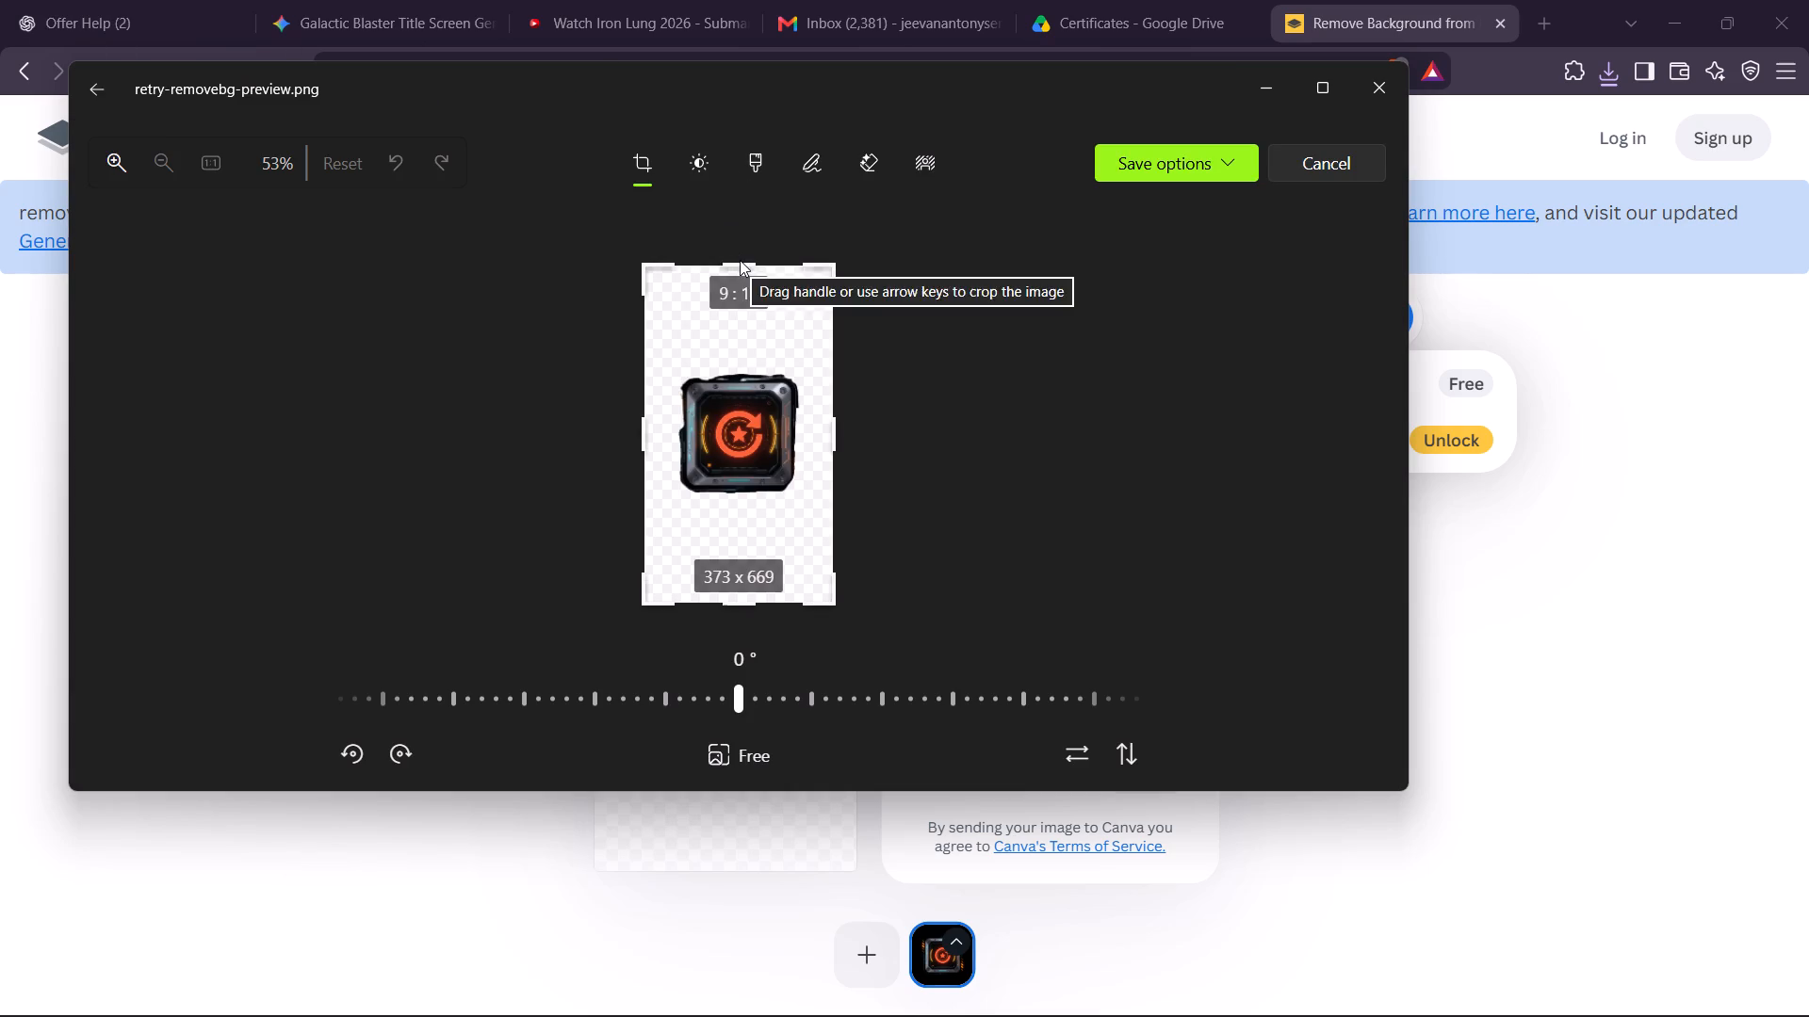
left_click_drag(740, 260, 785, 375)
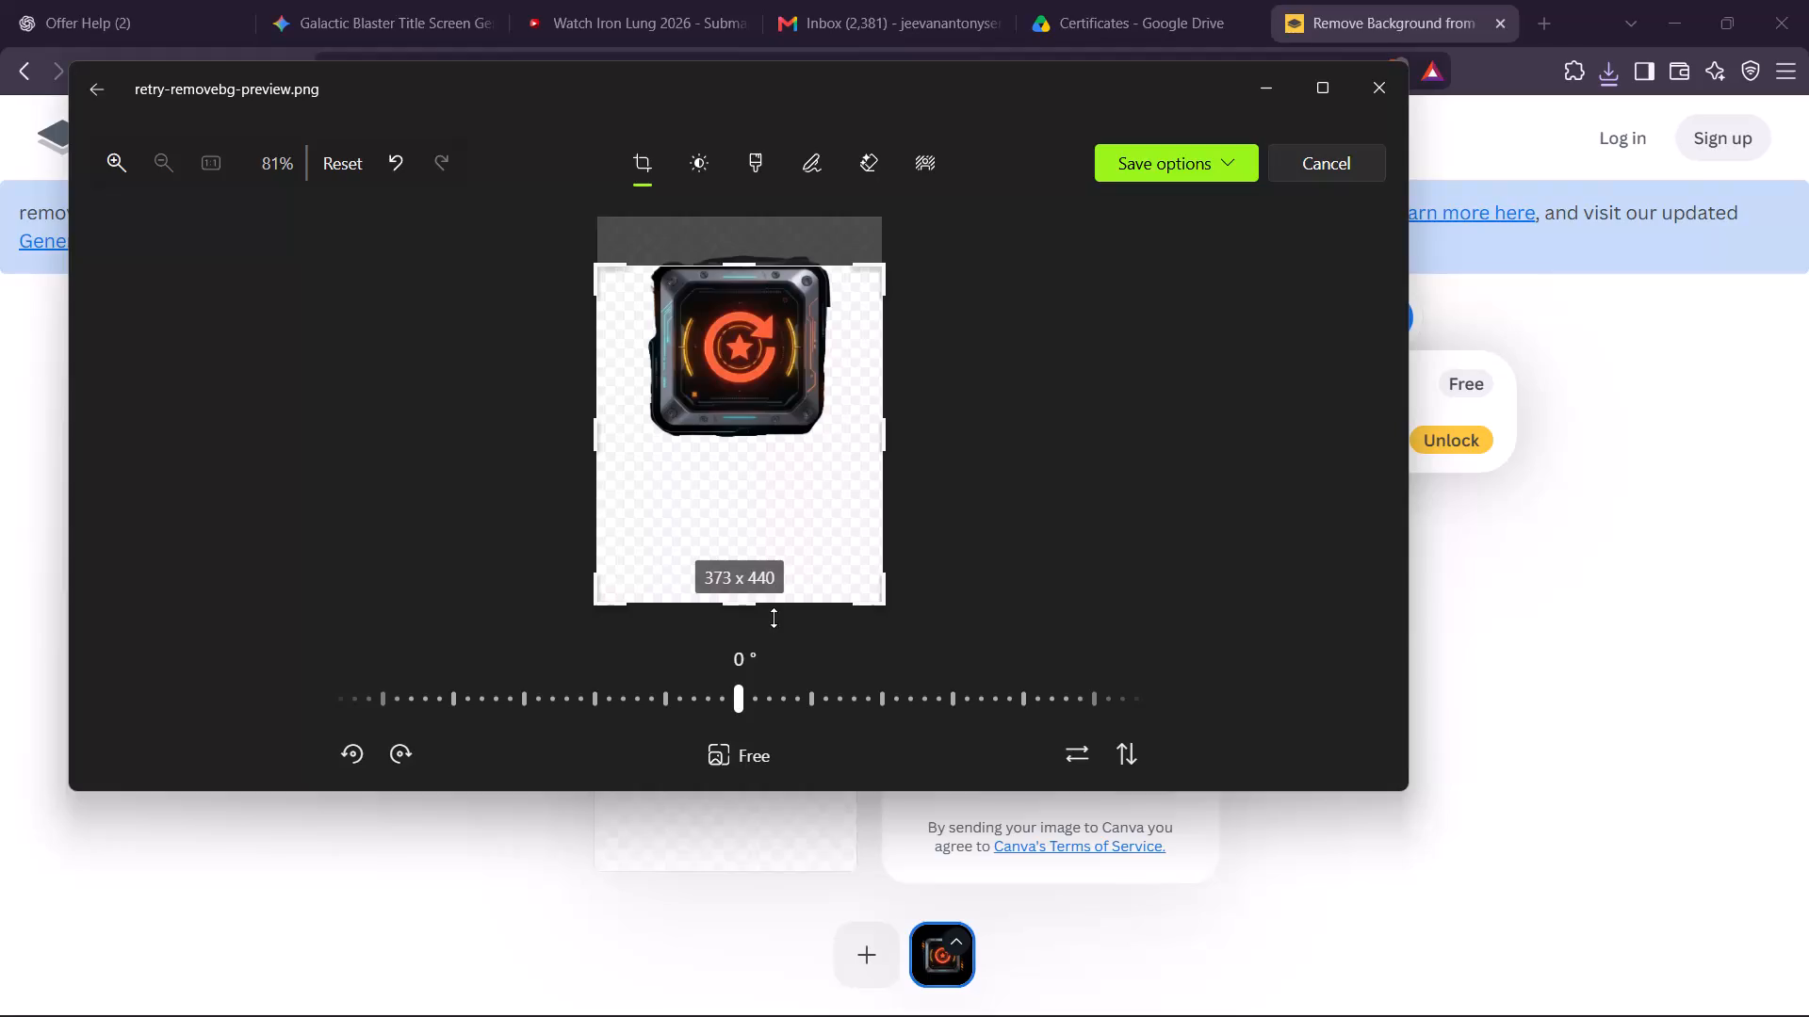
left_click_drag(757, 607, 798, 436)
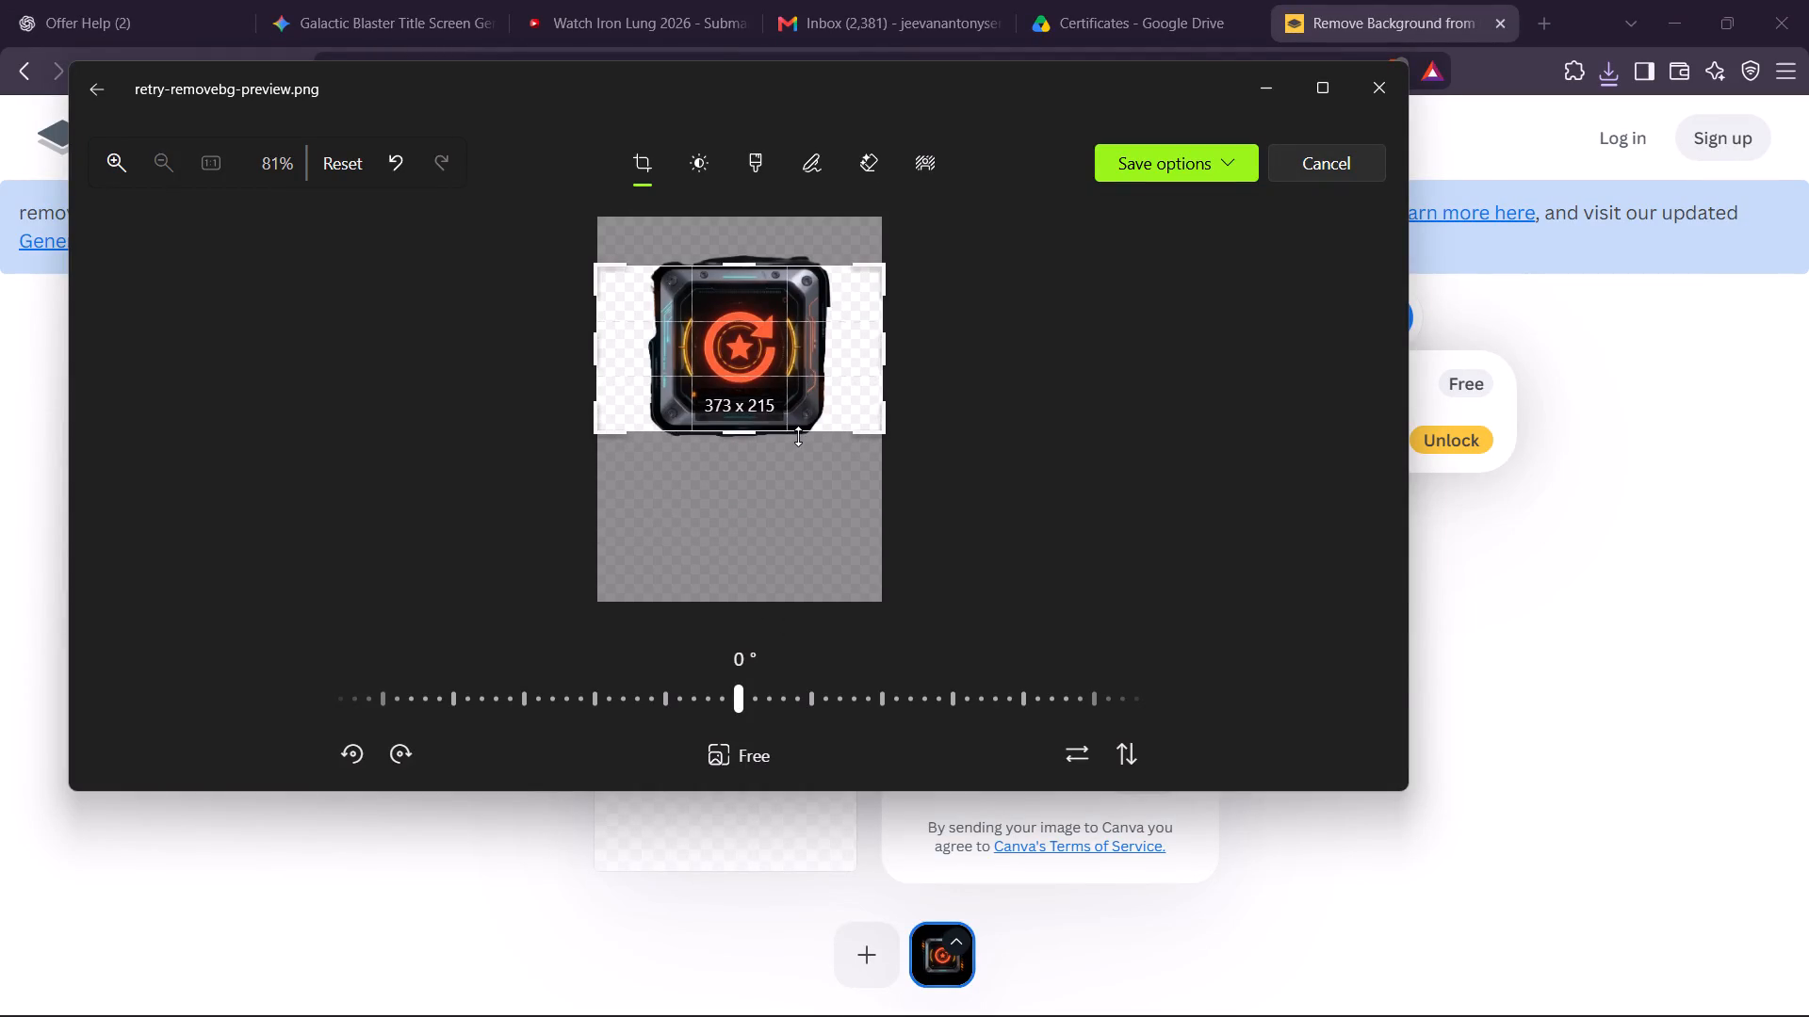
left_click_drag(798, 436, 808, 439)
left_click(808, 439)
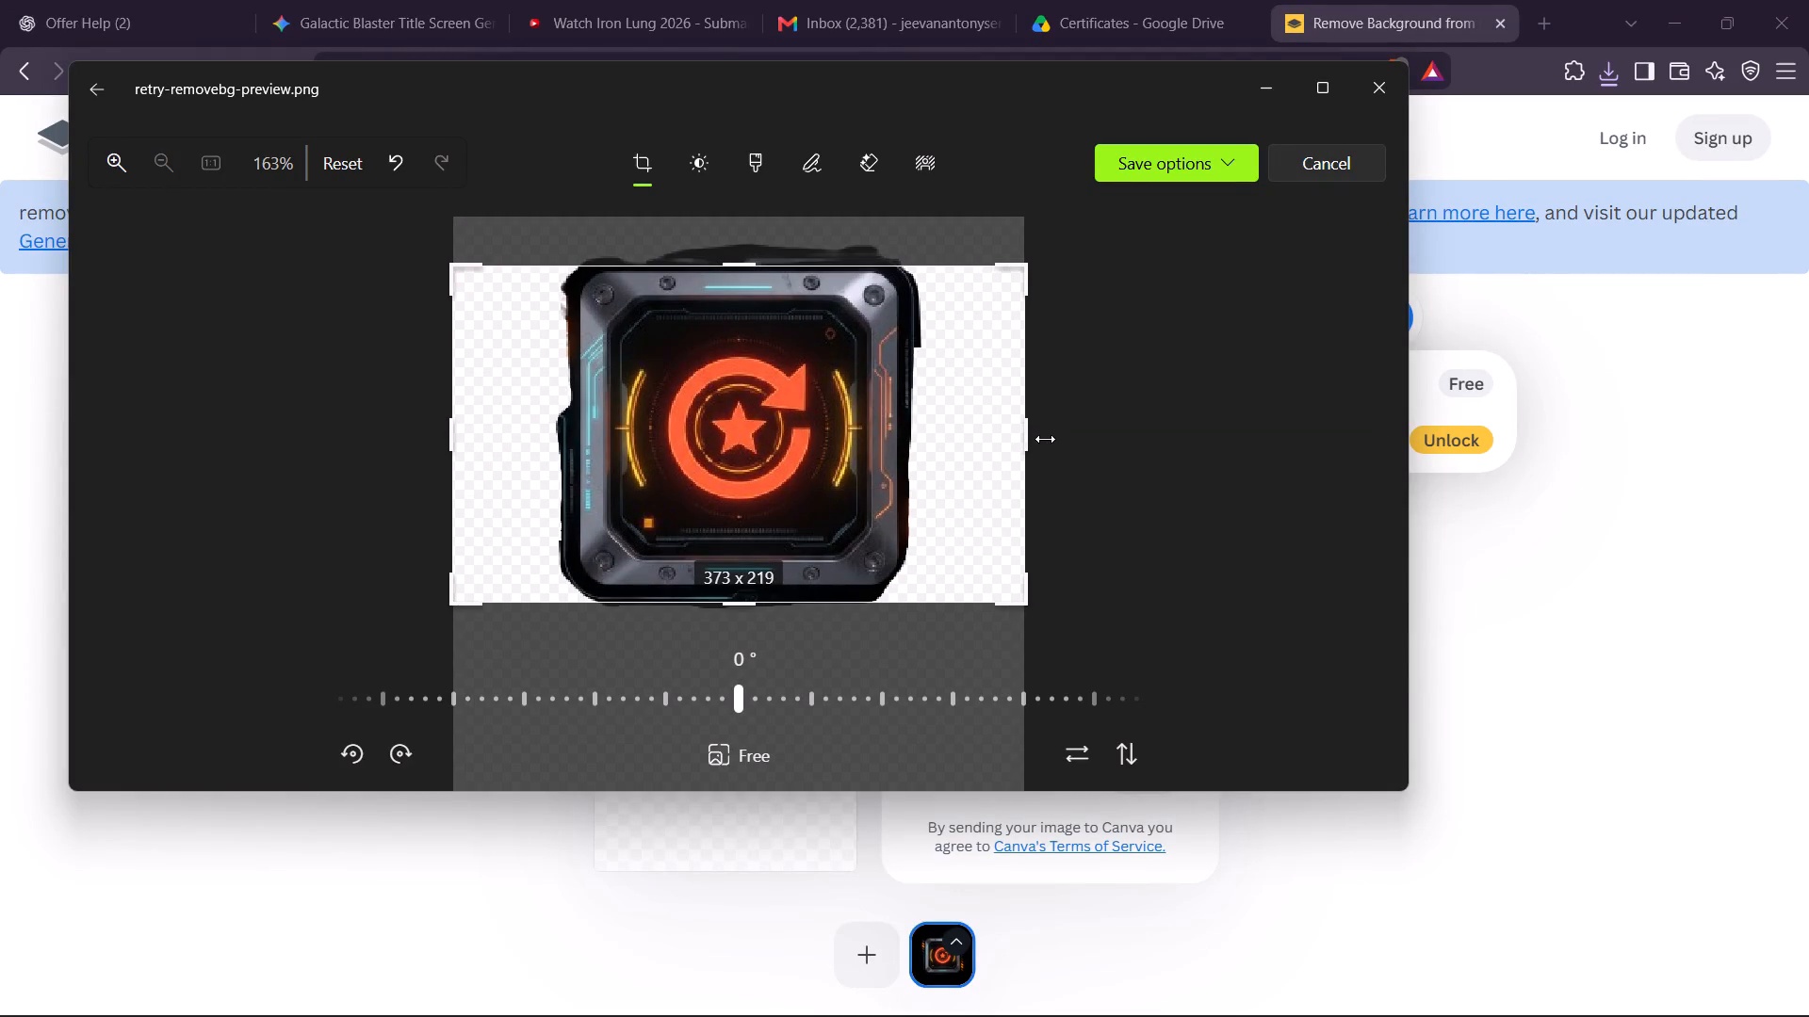
Crop the image's left and right sides to the button's frame and finish the crop at 211 x 218.
left_click_drag(1032, 440, 916, 472)
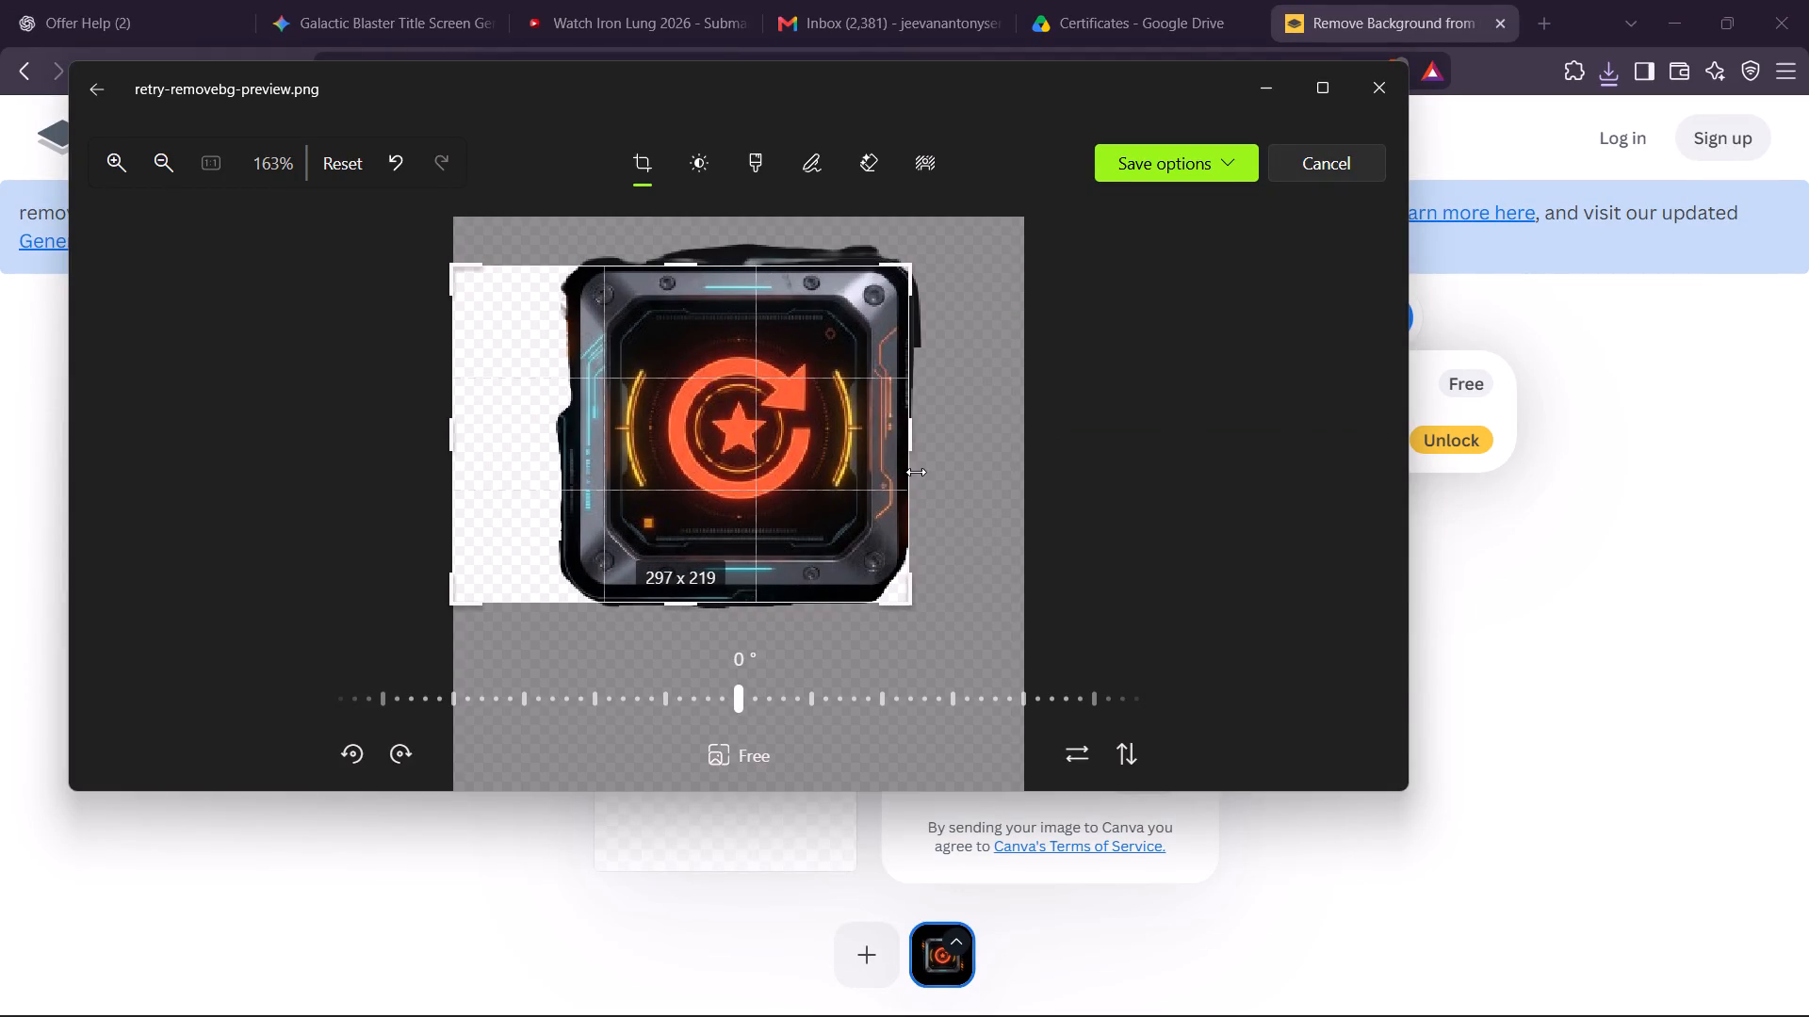
left_click_drag(916, 472, 910, 484)
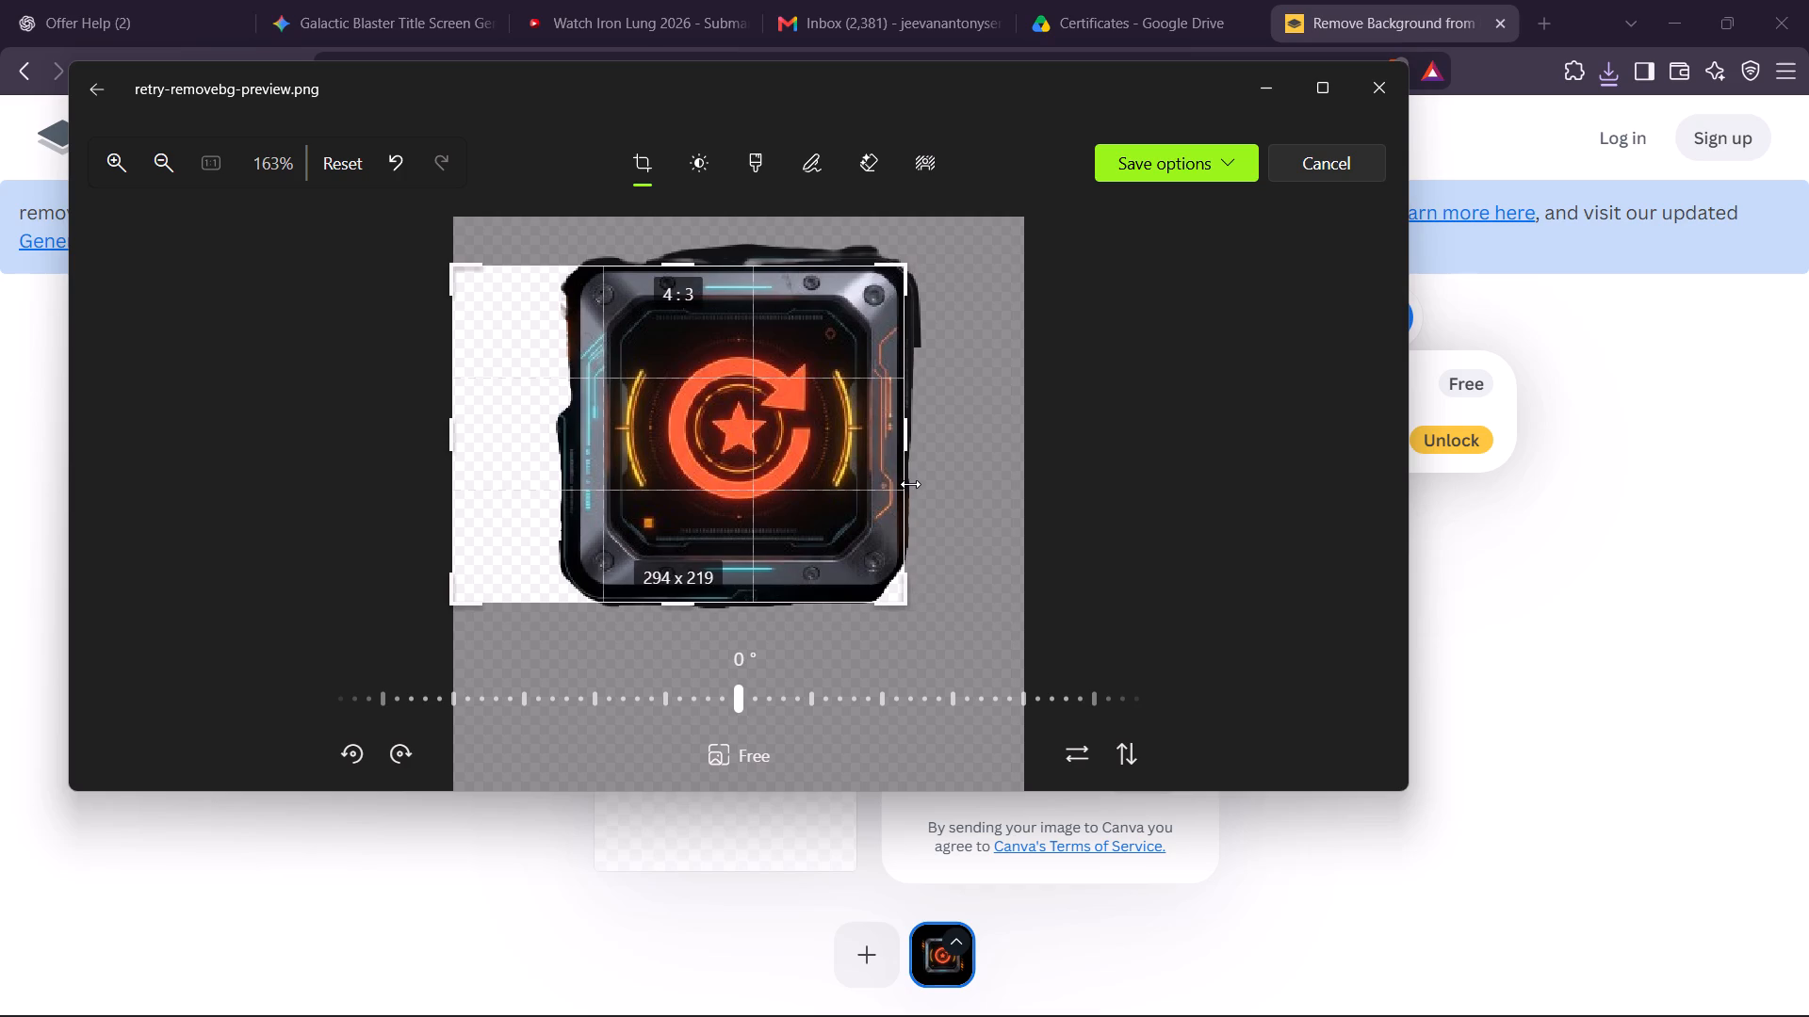
left_click_drag(910, 484, 907, 487)
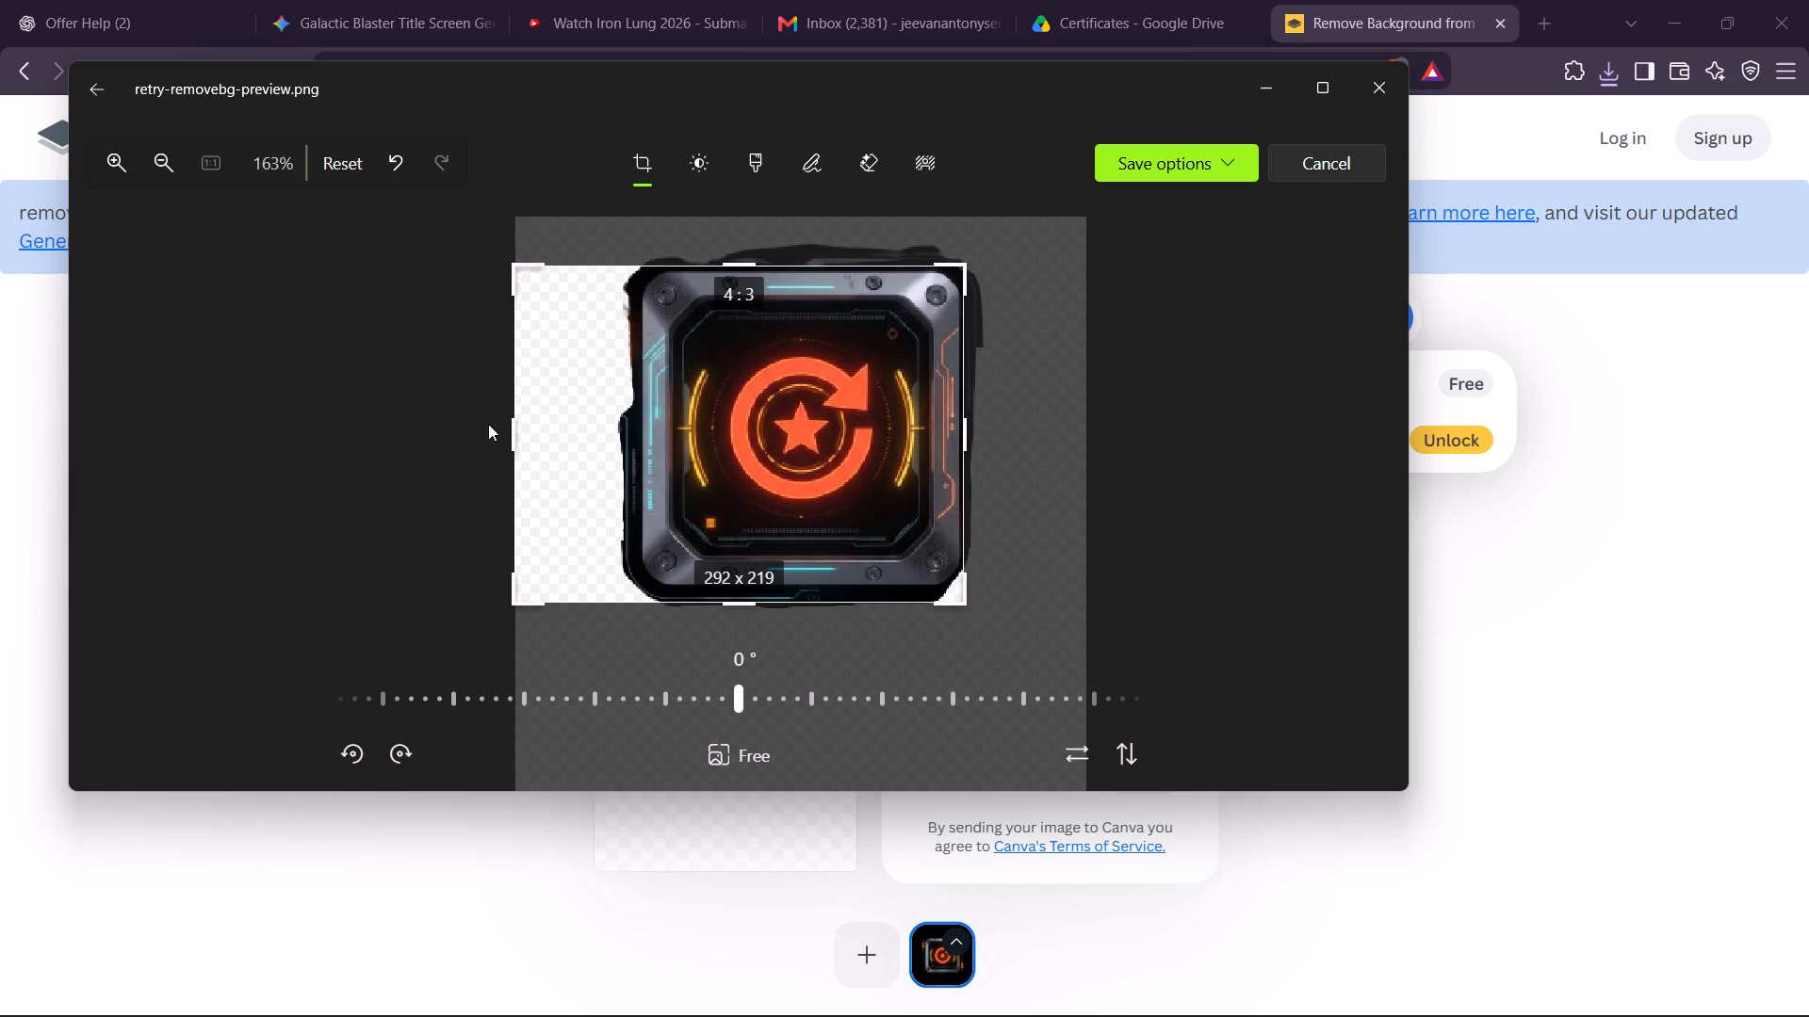
left_click_drag(513, 428, 635, 466)
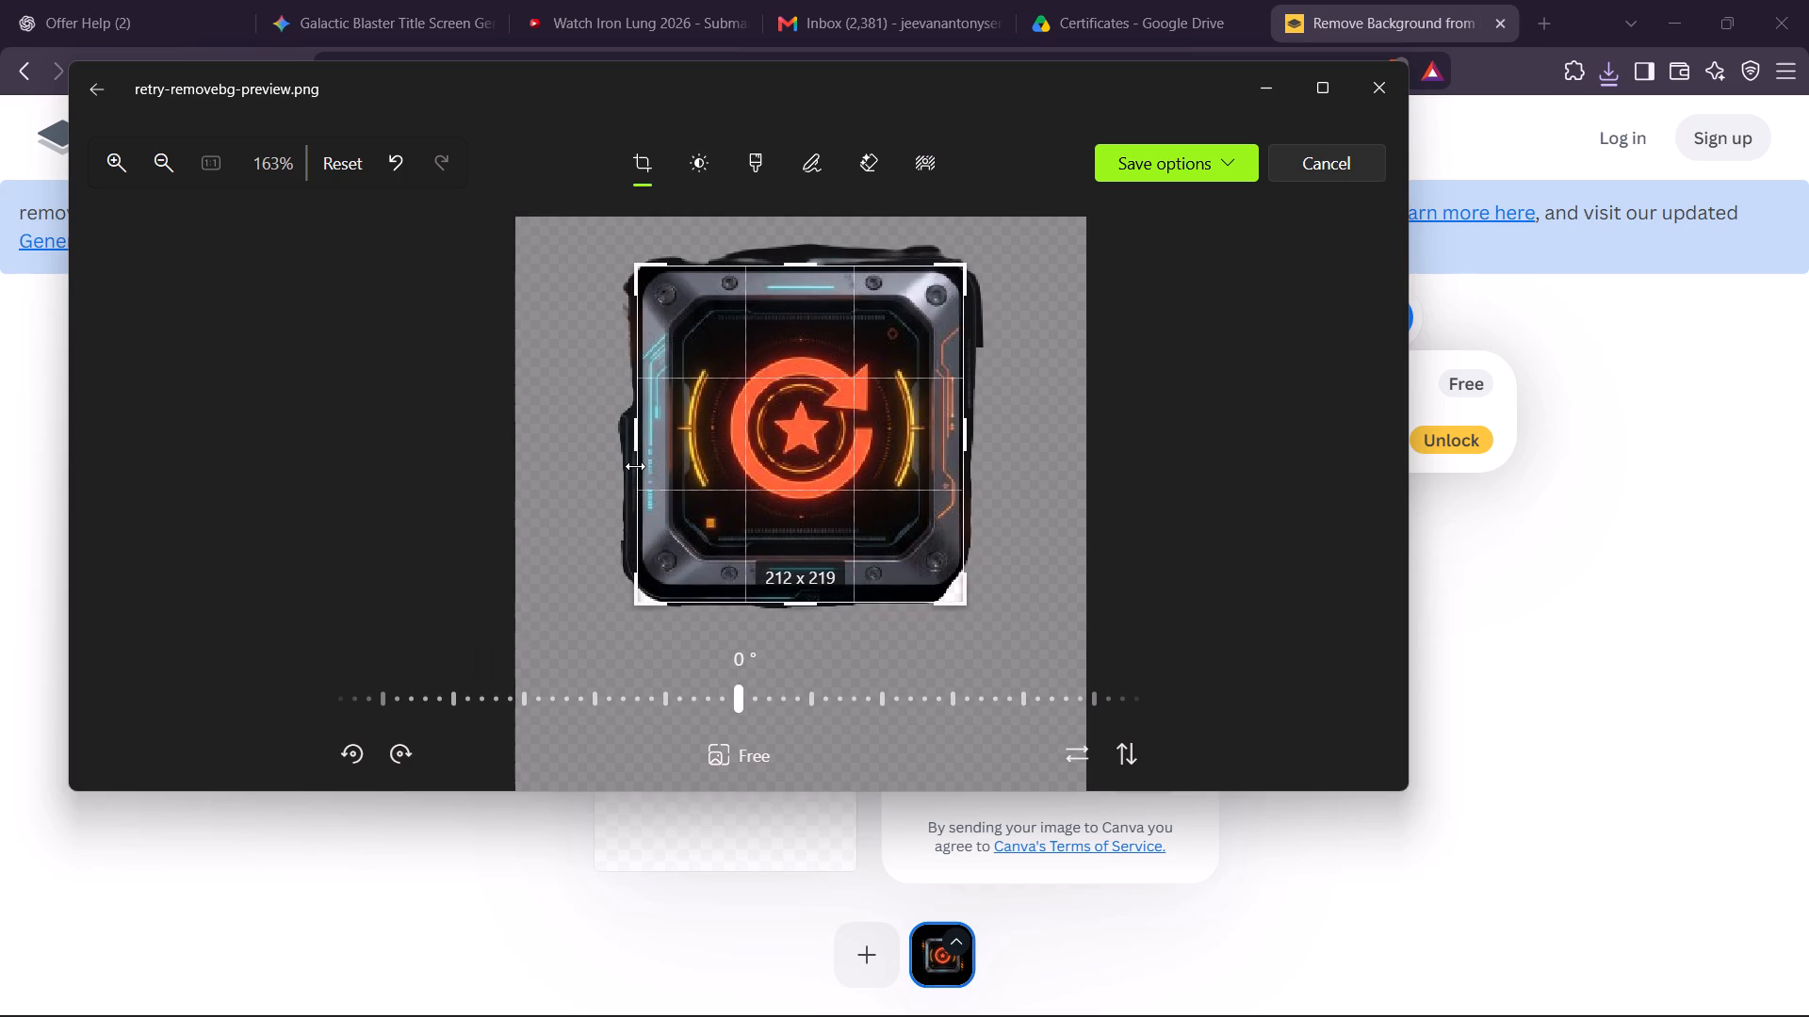
left_click_drag(635, 466, 637, 473)
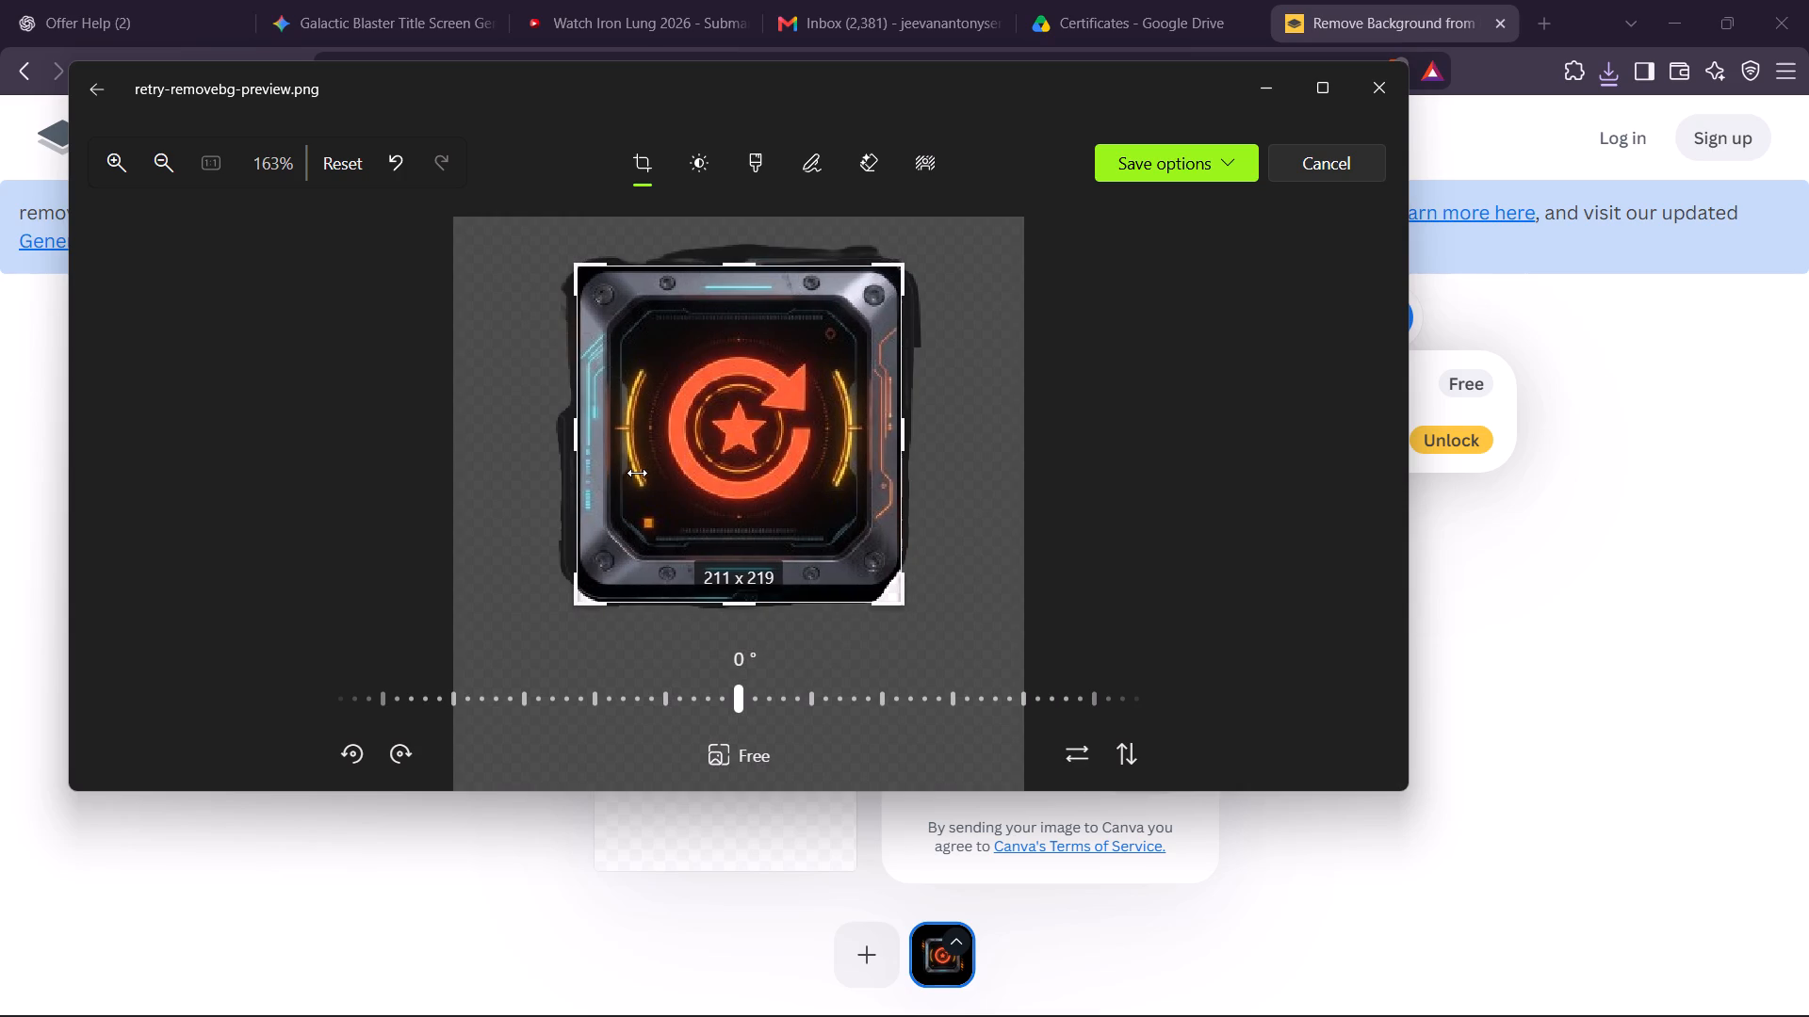
left_click(747, 263)
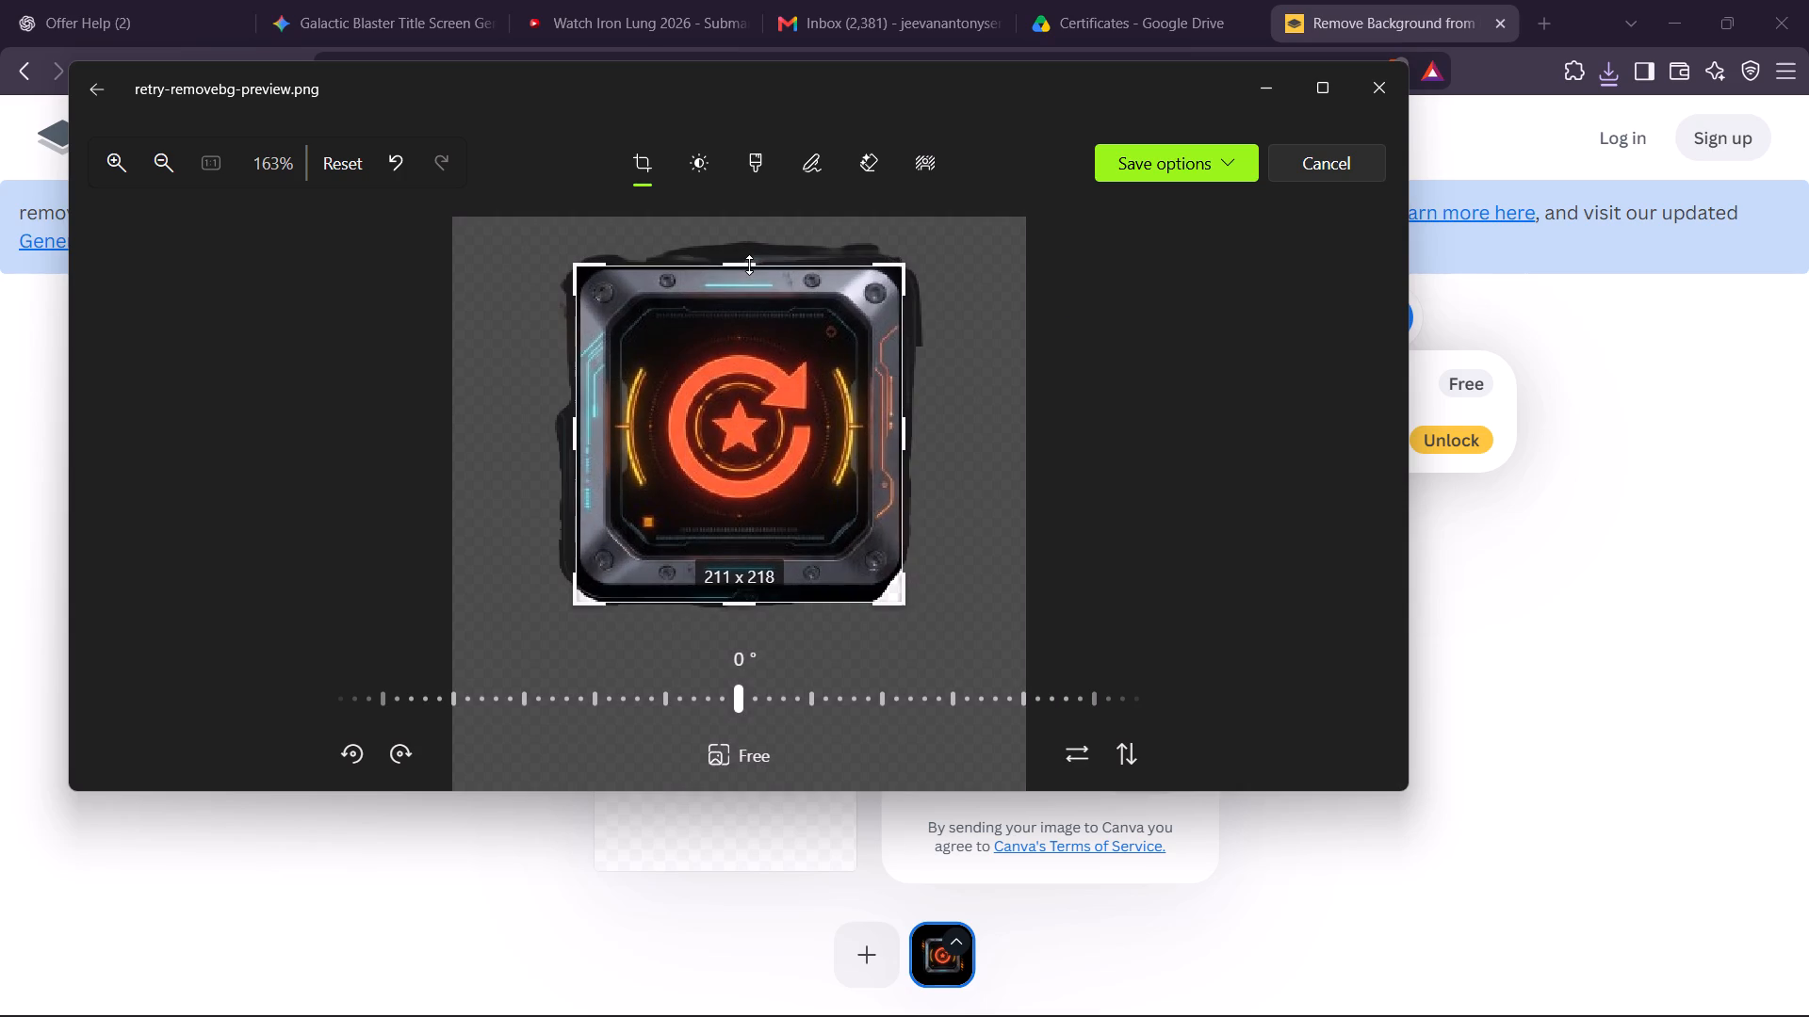
Save the cropped retry button image over the original file.
left_click(1179, 158)
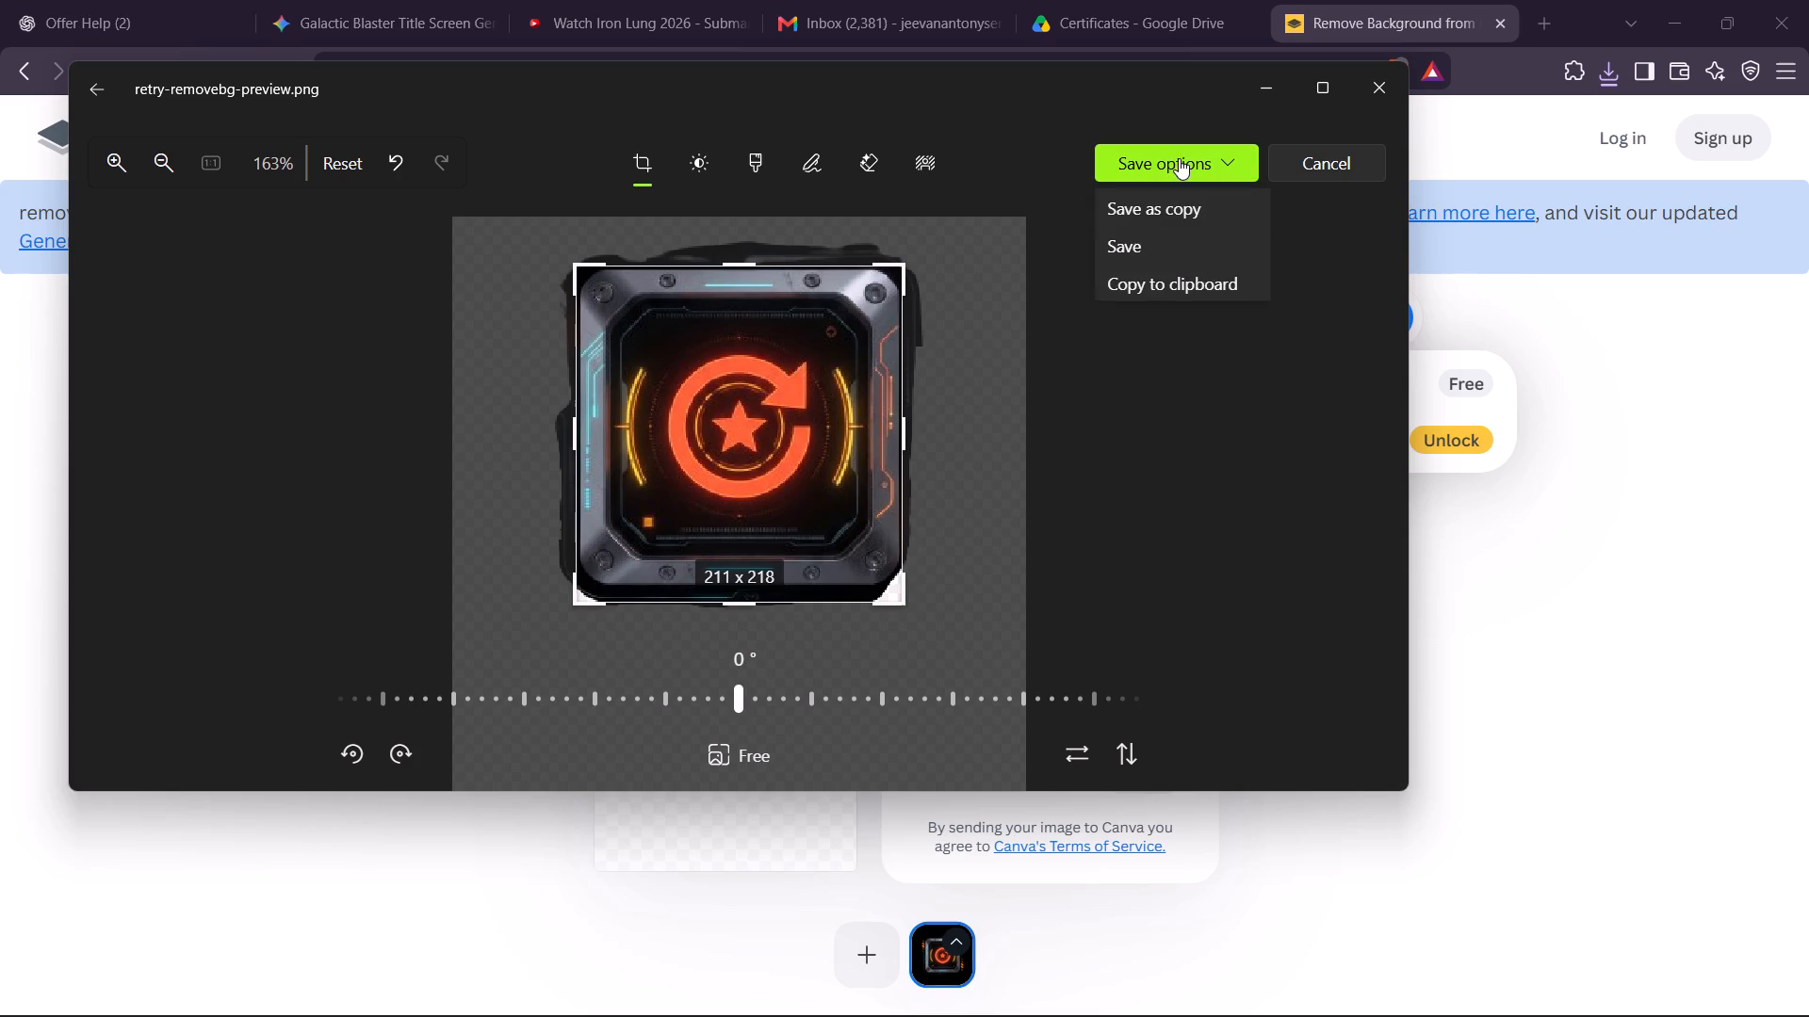
left_click(1142, 244)
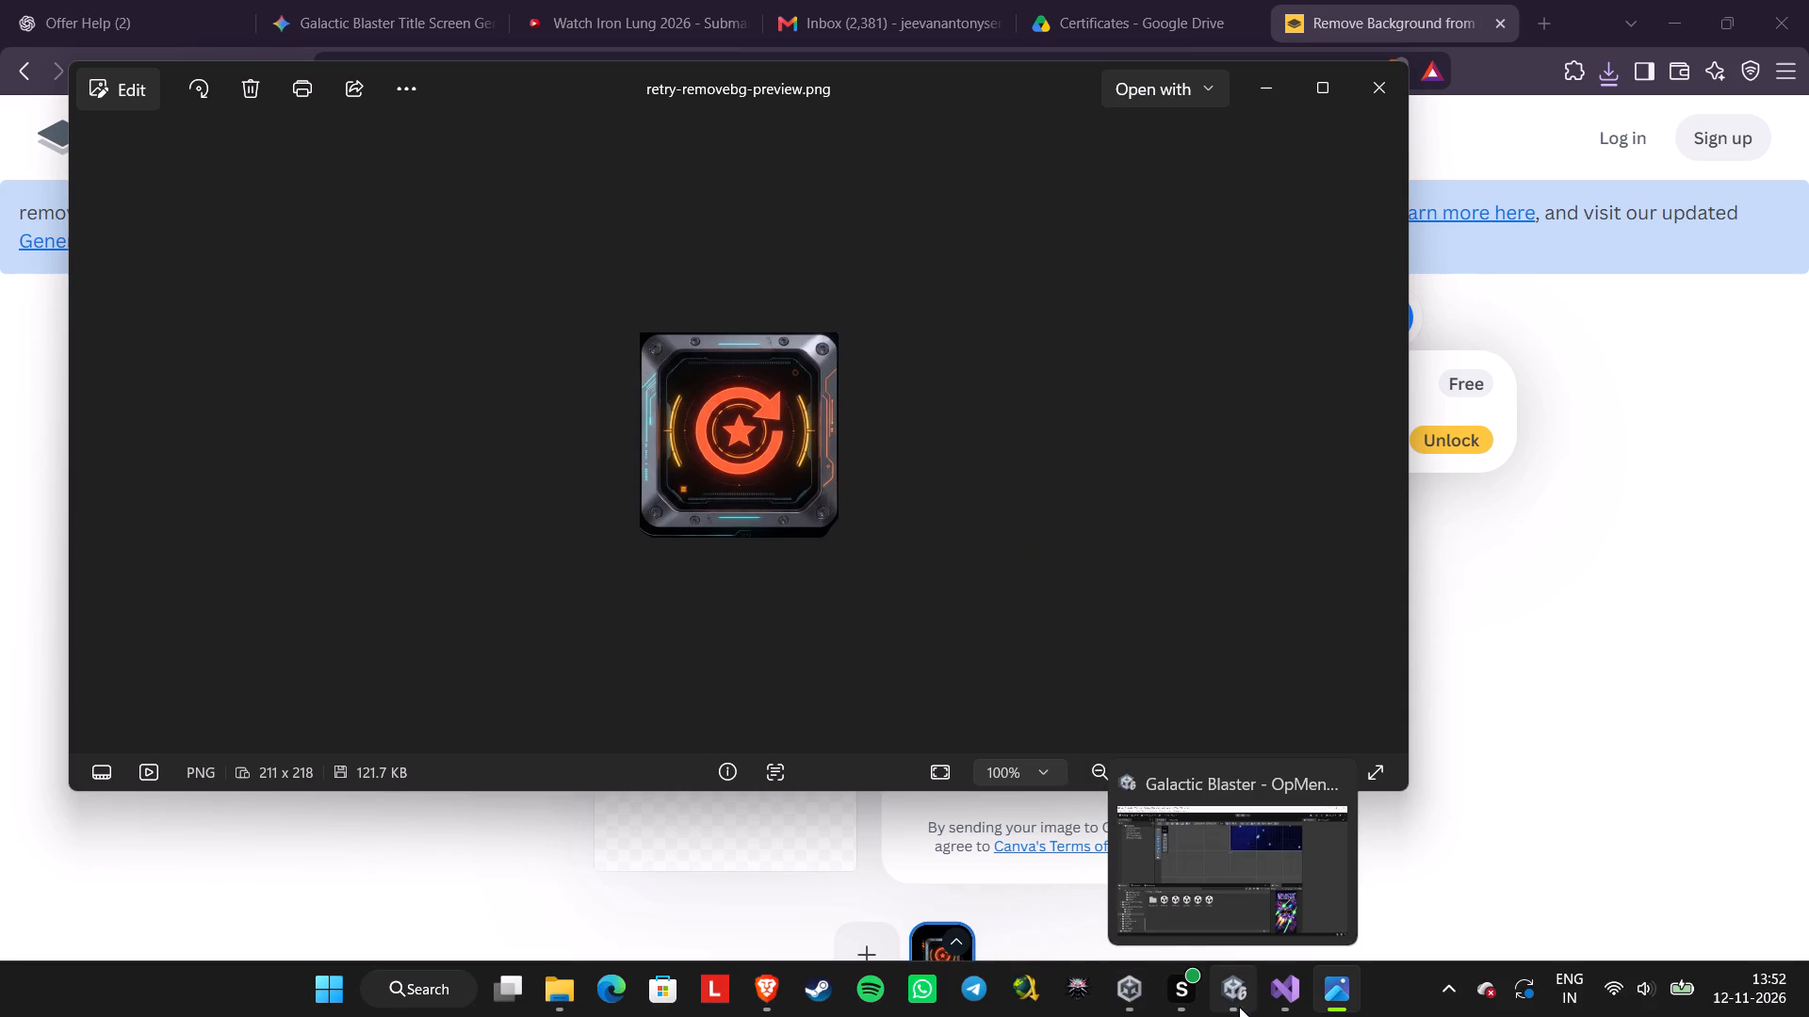
Switch to the Galactic Blaster project in Unity.
left_click(1242, 1007)
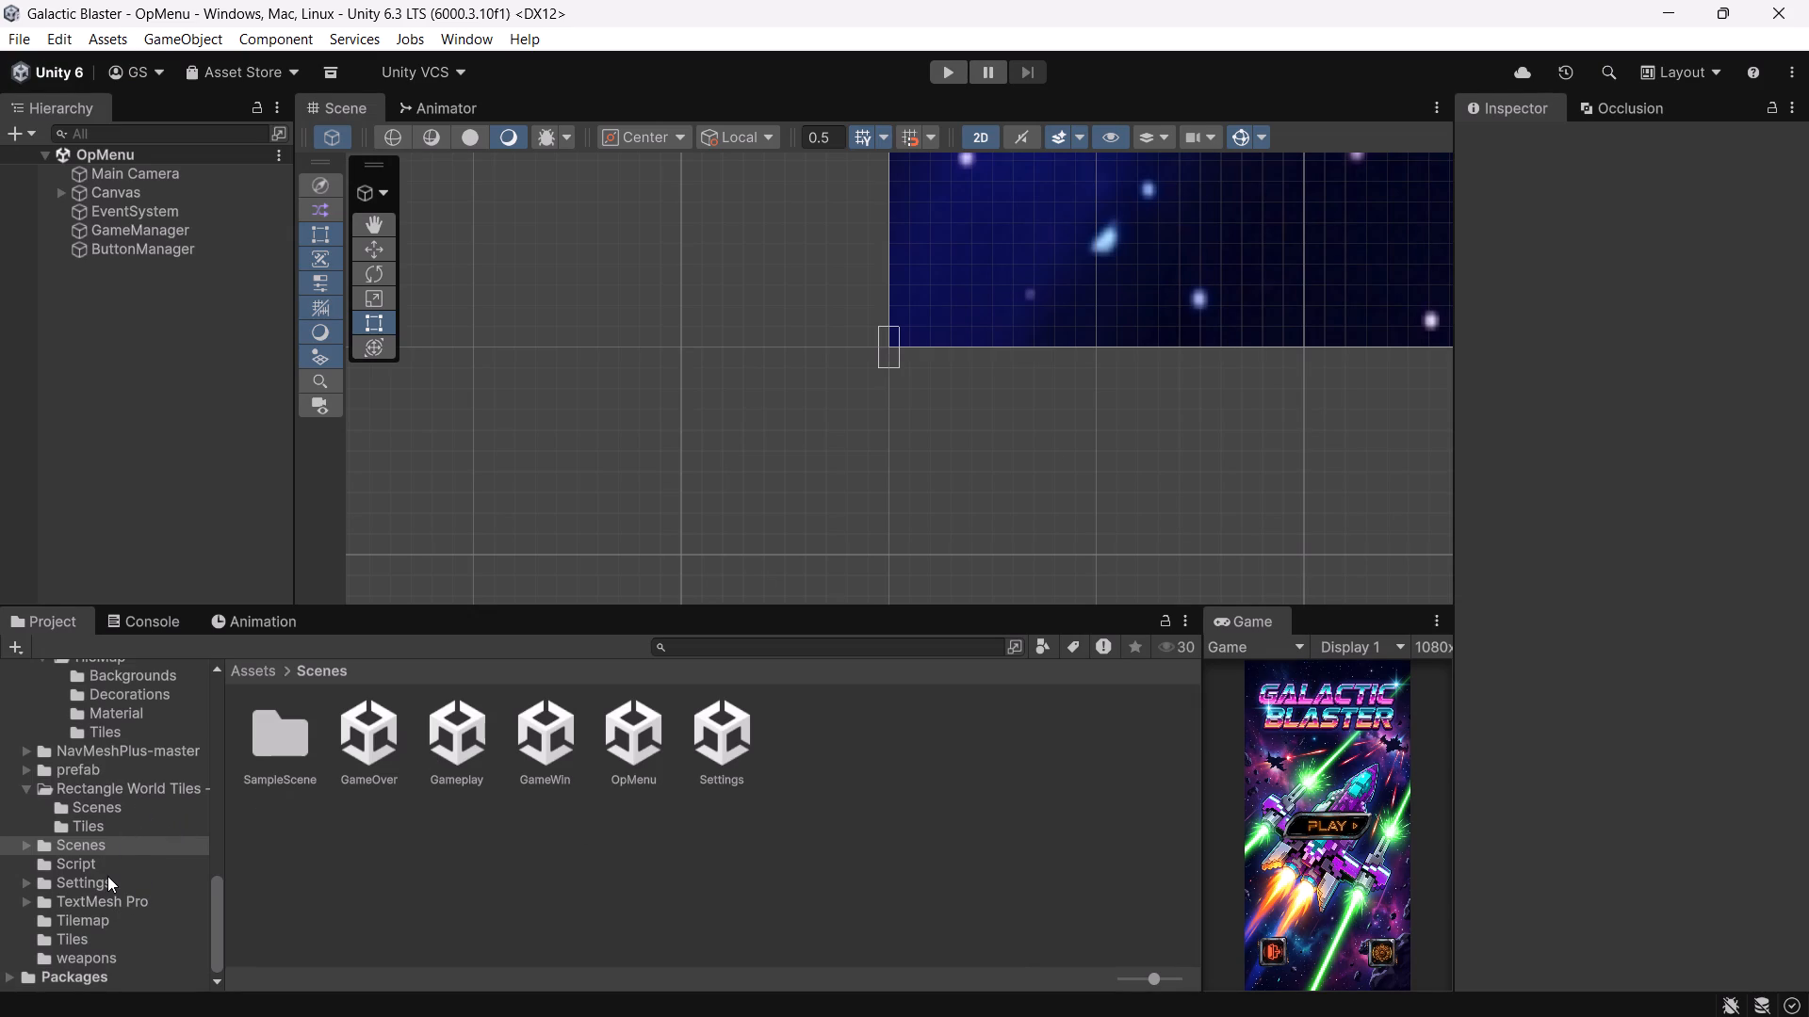
Import retry-removebg-preview.png from the Downloads folder into the project's images folder.
scroll(111, 837, "up", 1)
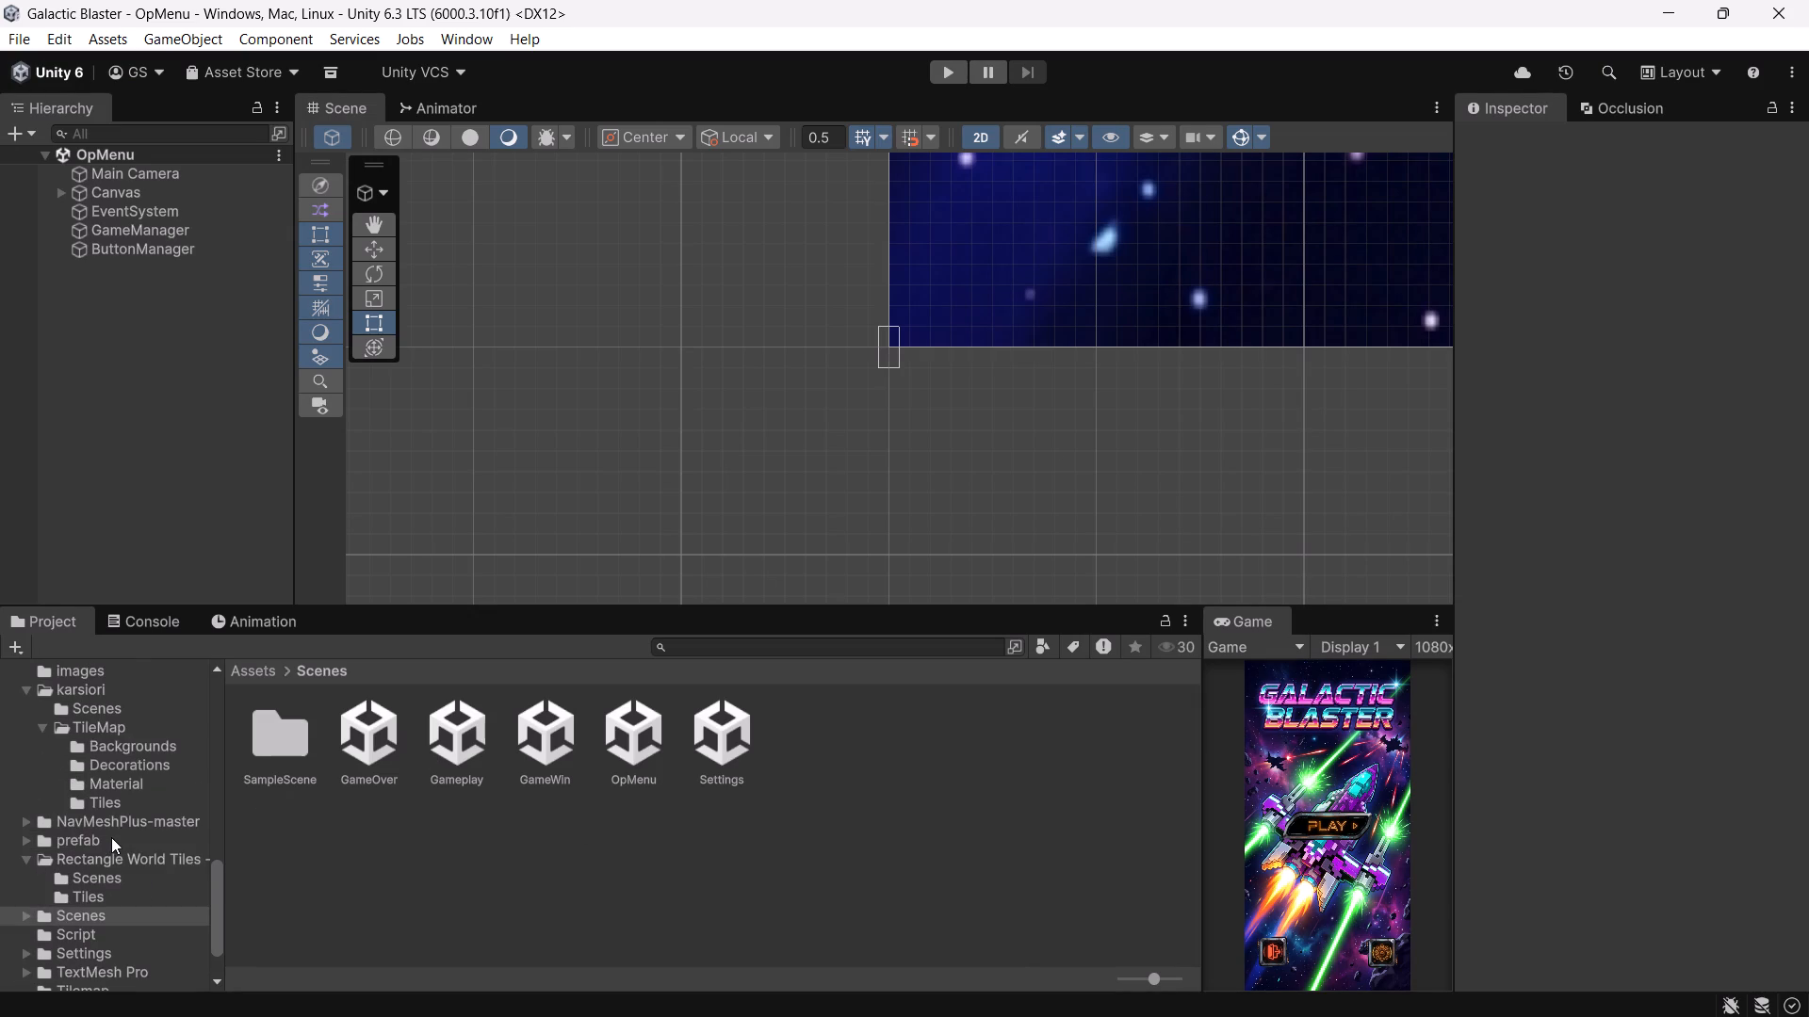
left_click(103, 670)
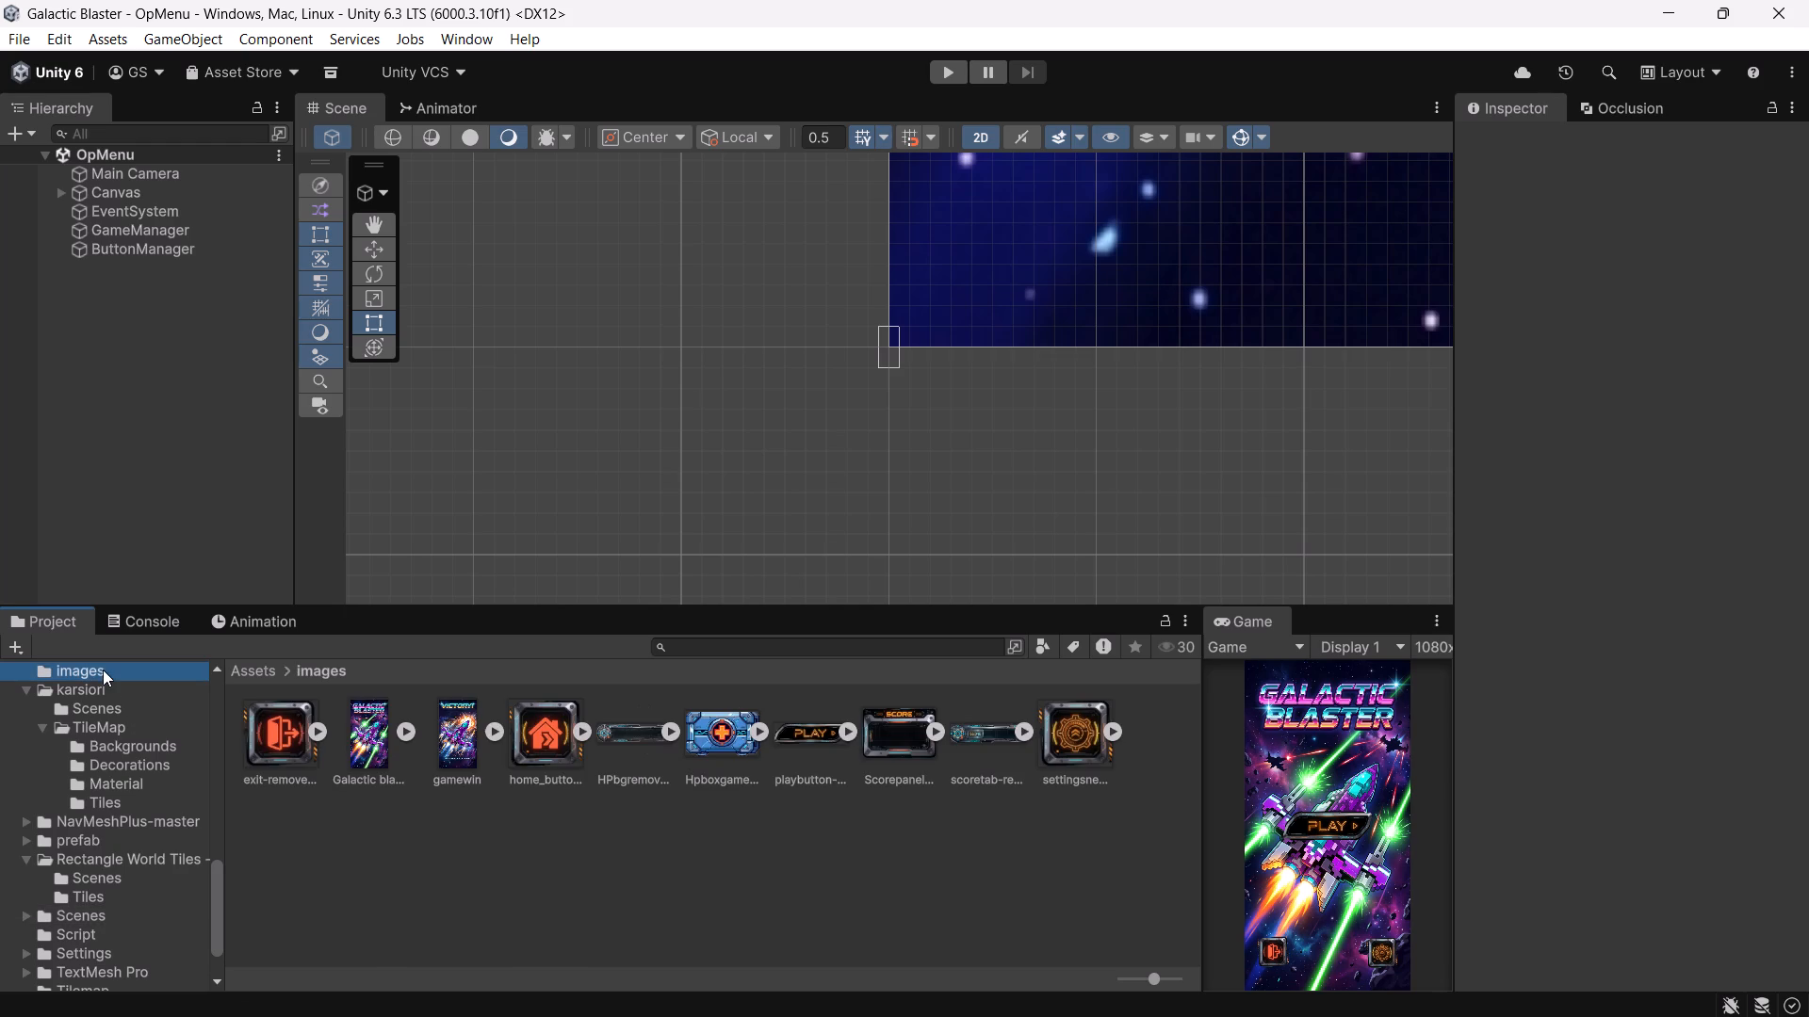
right_click(469, 864)
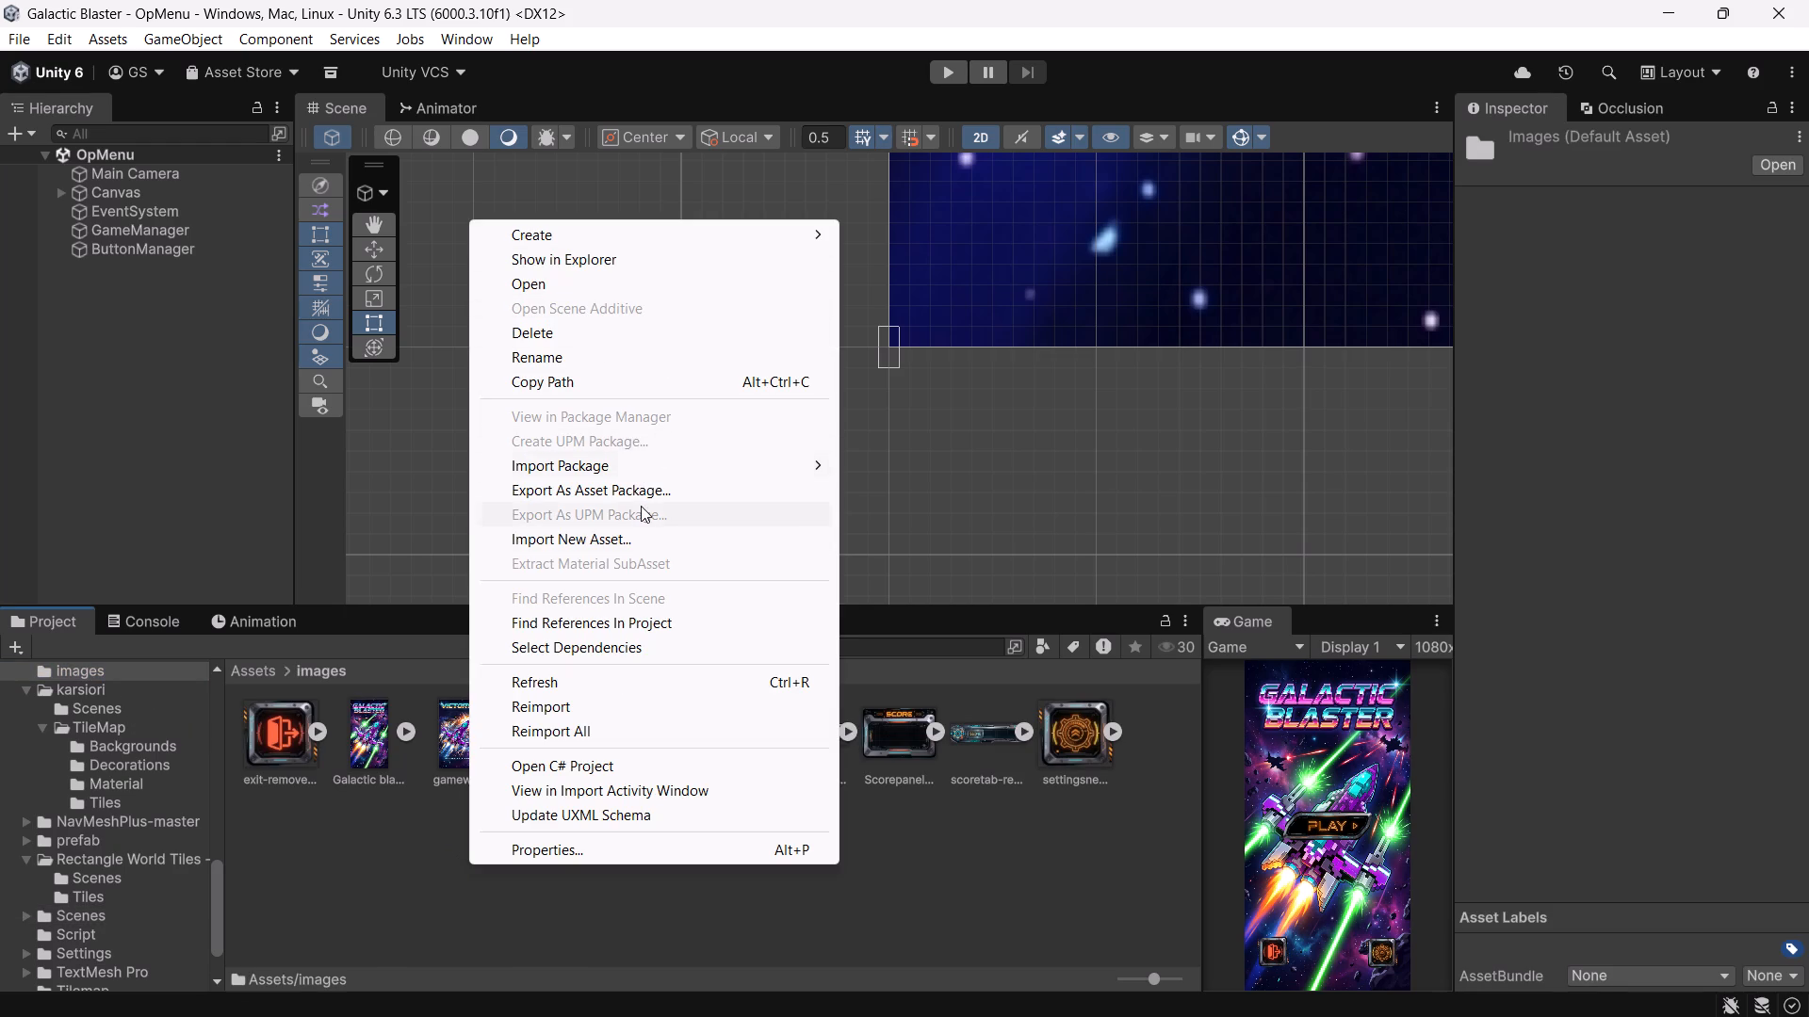
left_click(627, 538)
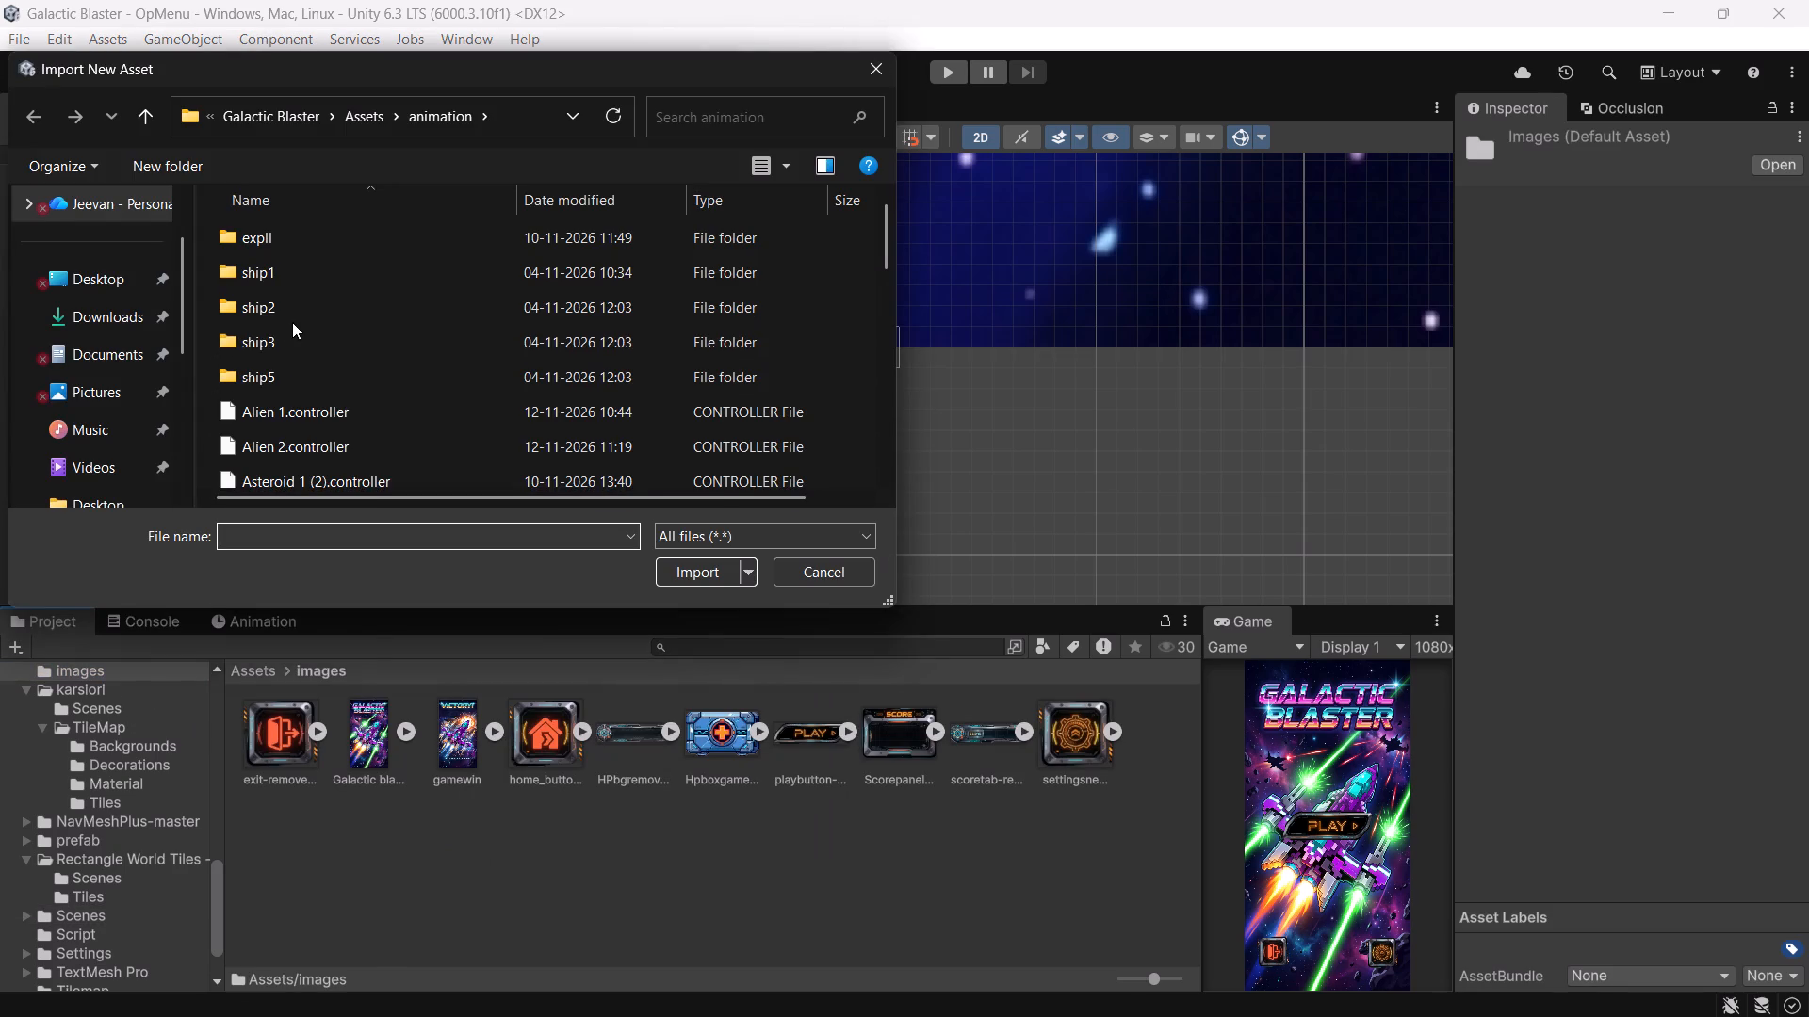
left_click(97, 304)
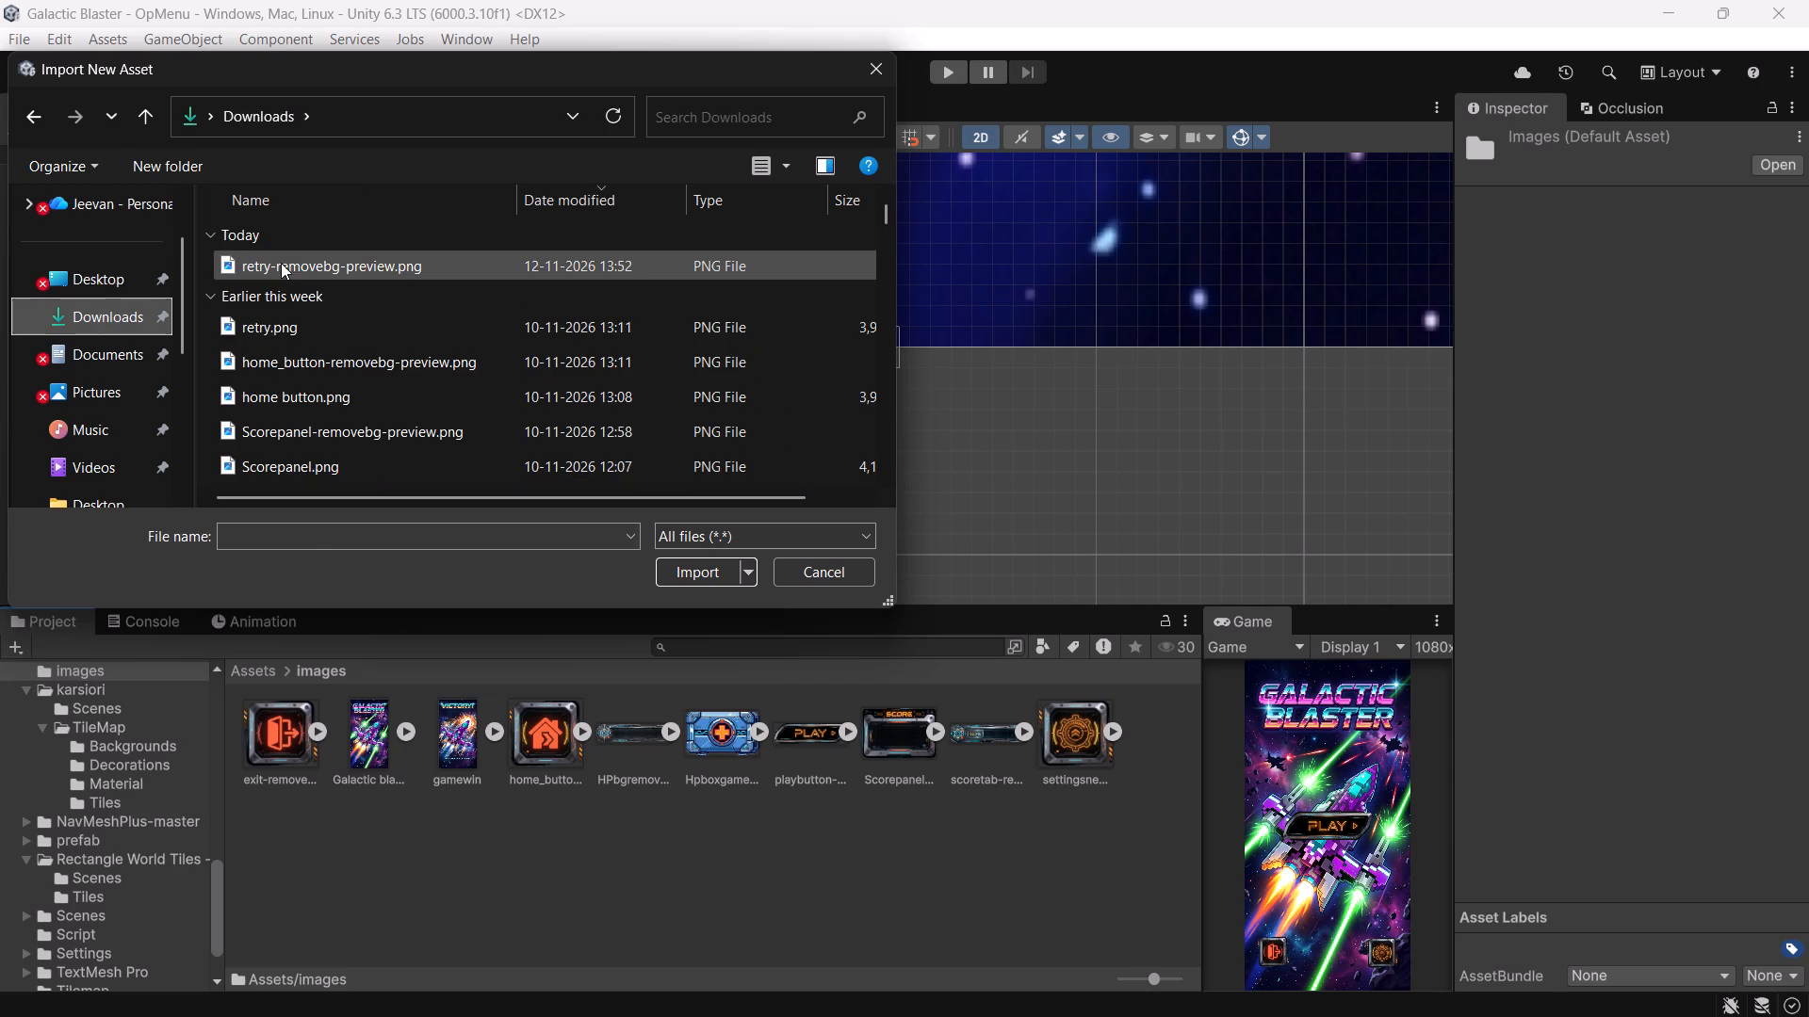
left_click(292, 266)
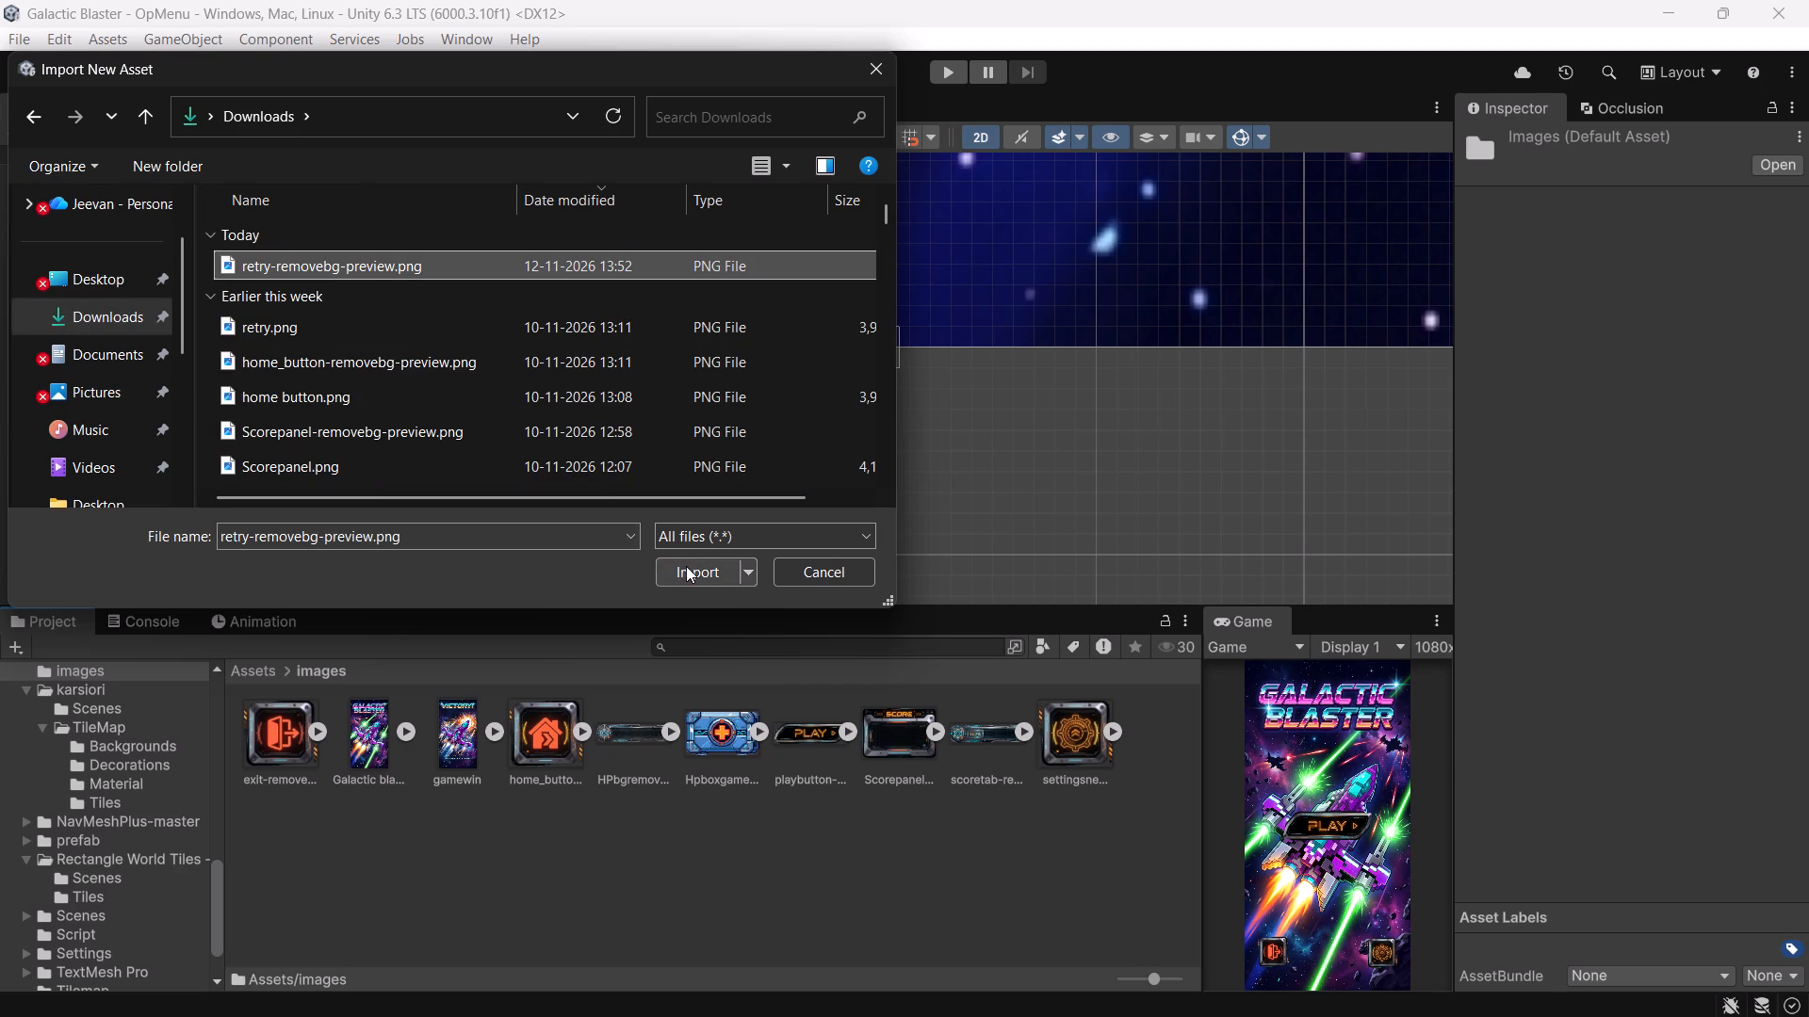
left_click(686, 566)
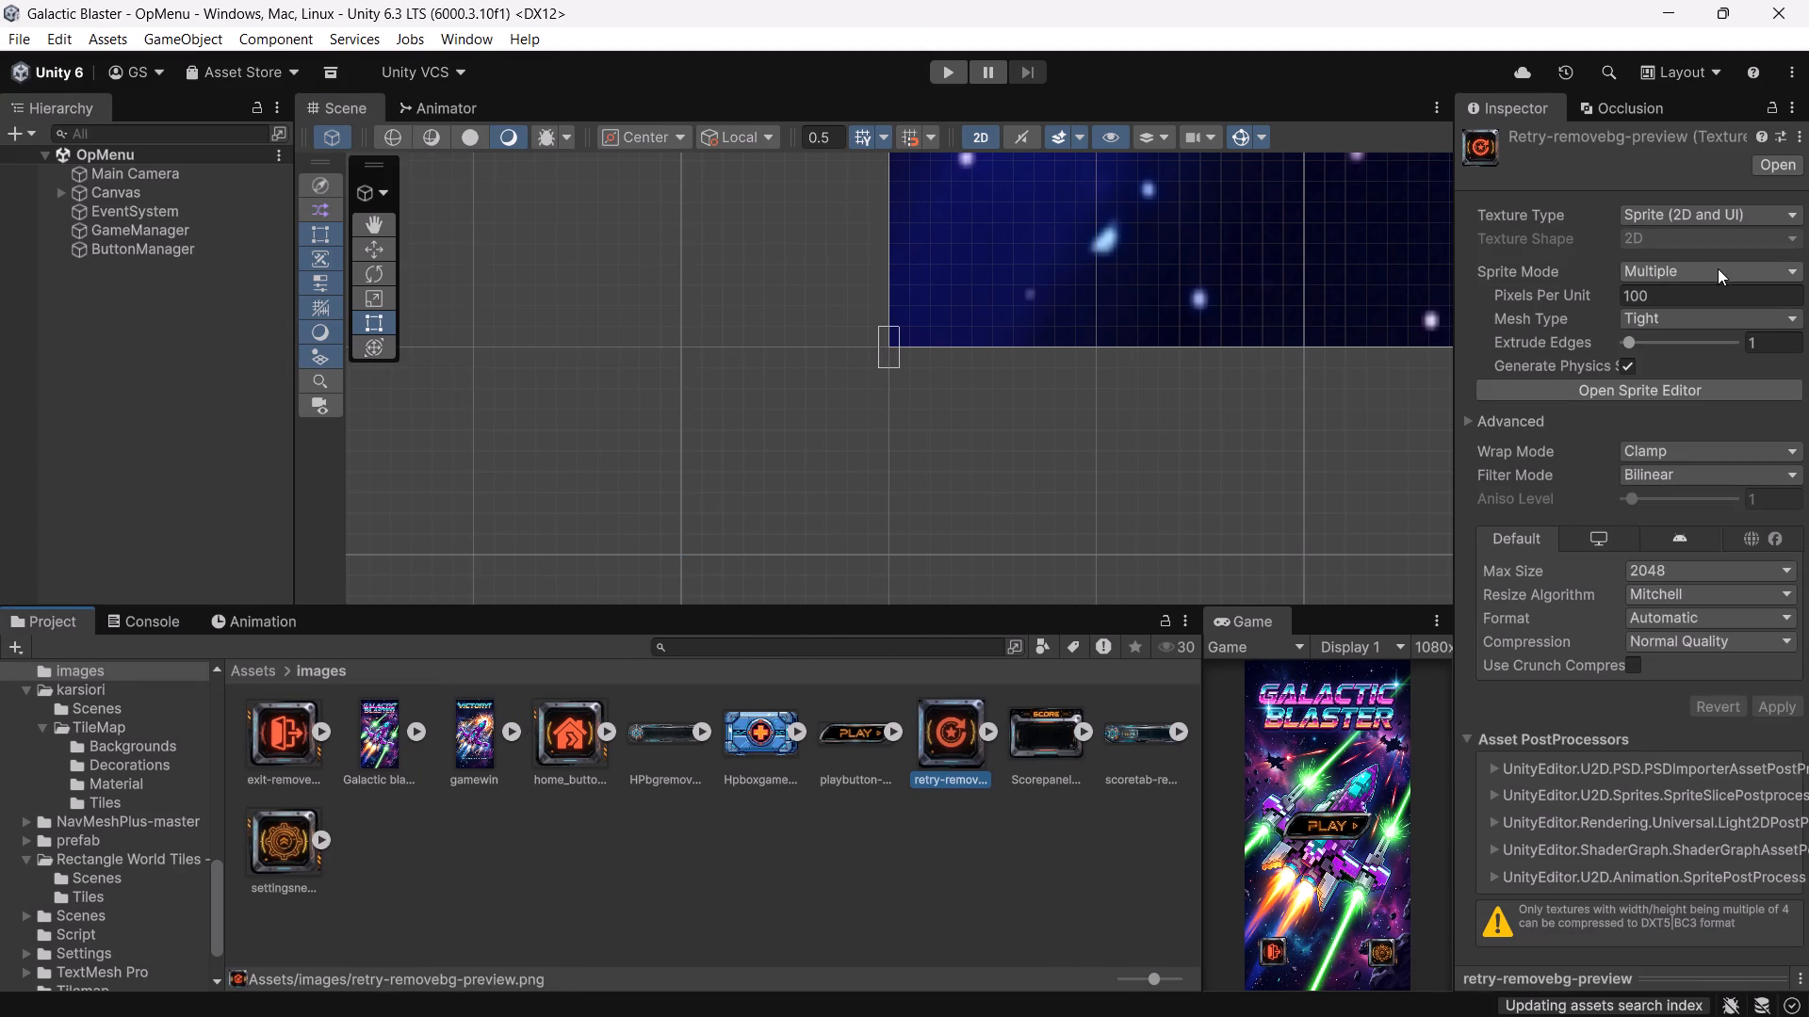
Set the retry image's Sprite Mode to Single and apply the import settings.
left_click(1718, 268)
left_click(1691, 298)
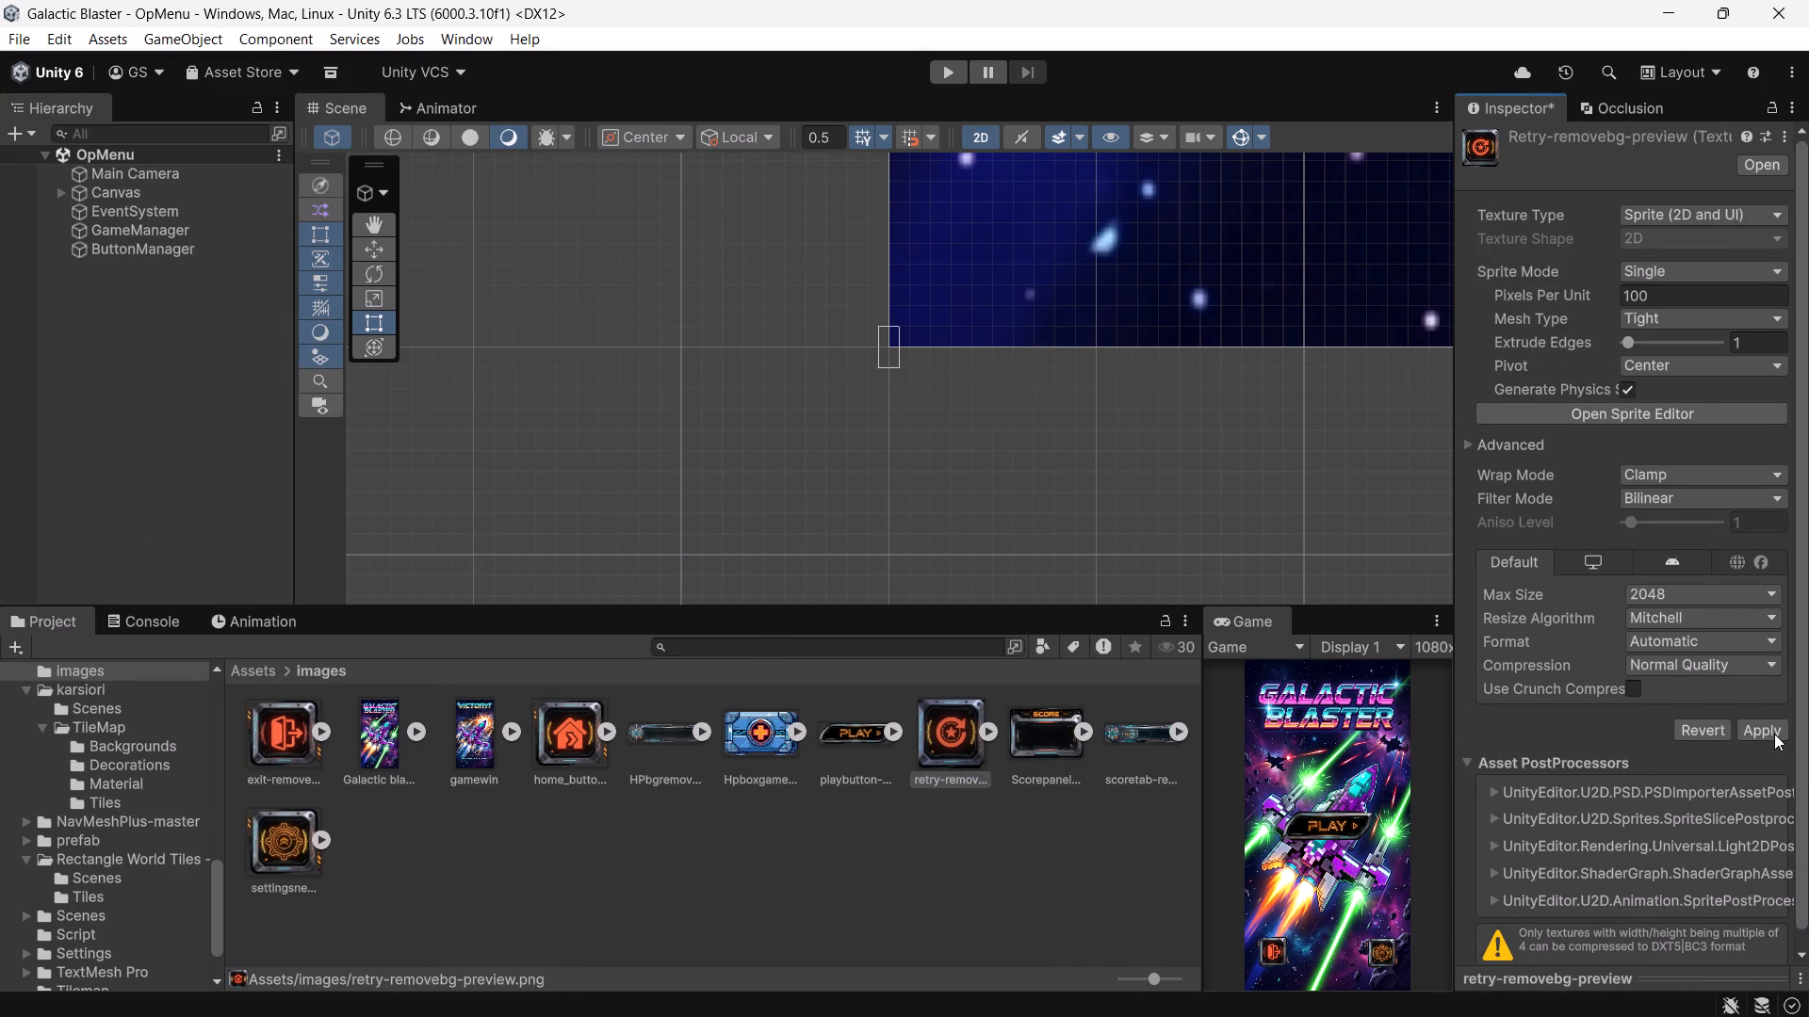
left_click(1773, 732)
Open the Scenes folder in the project's assets.
scroll(16, 887, "down", 7)
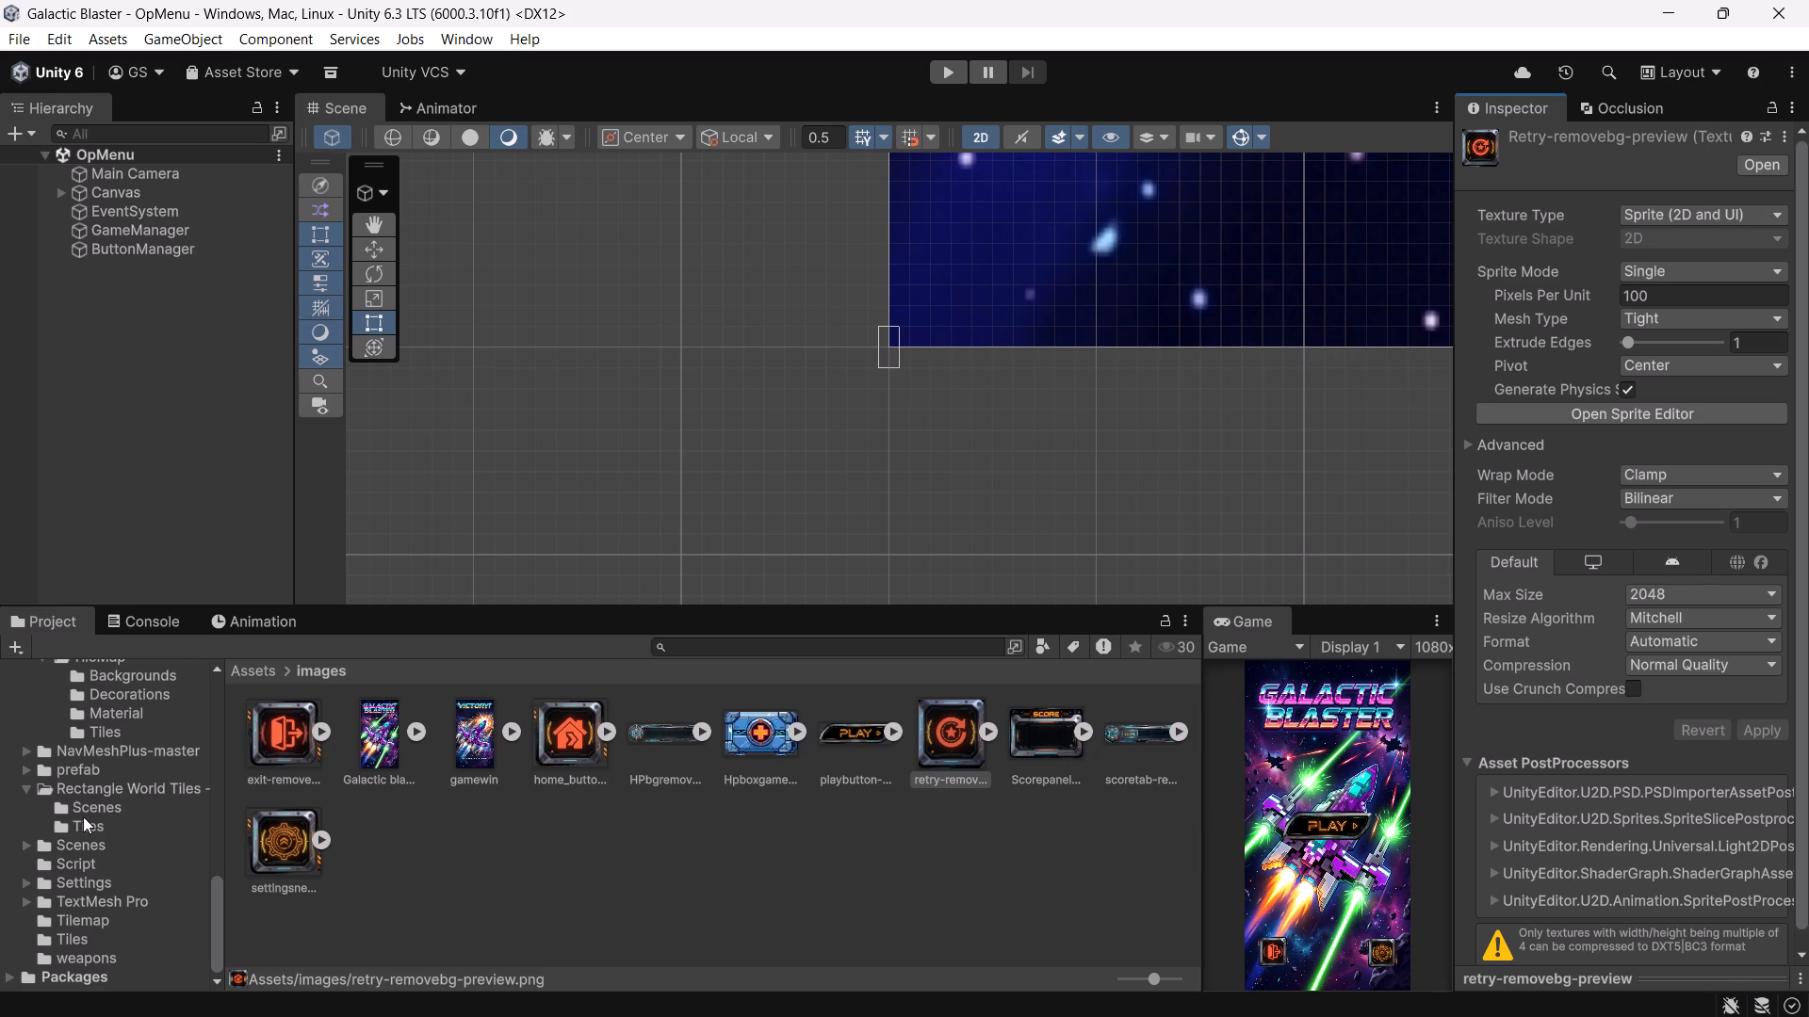
left_click(87, 850)
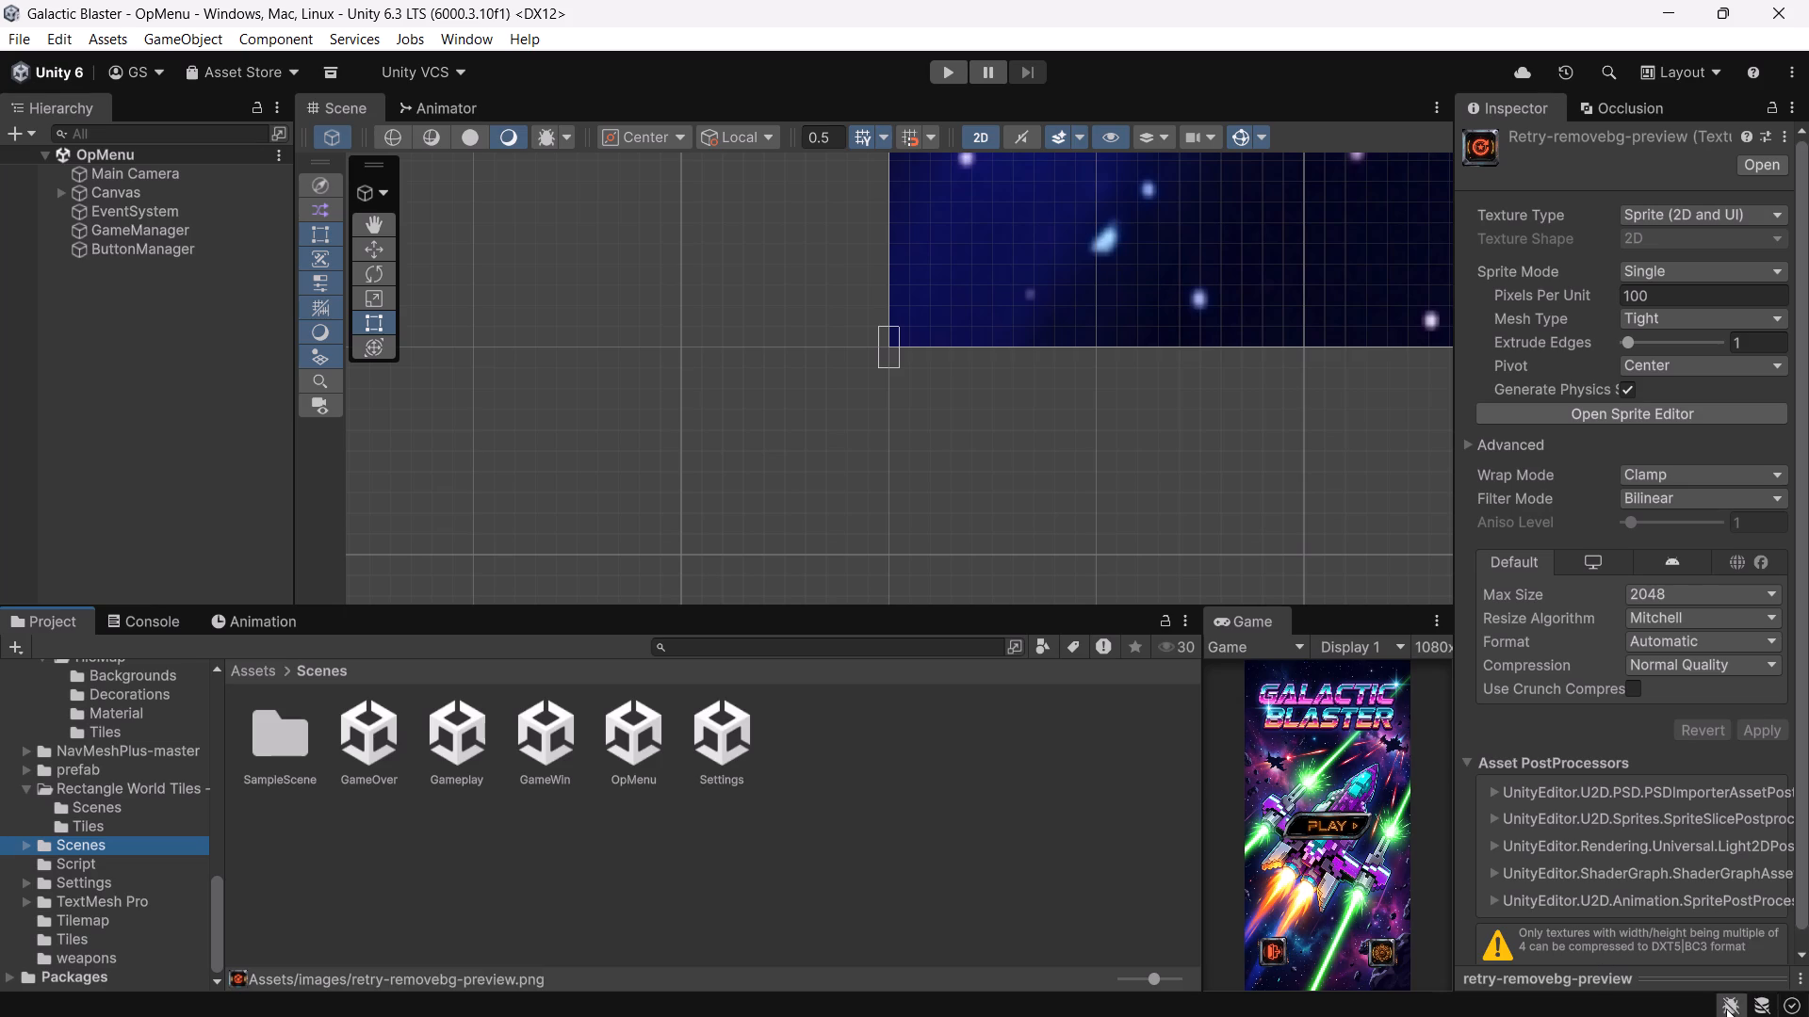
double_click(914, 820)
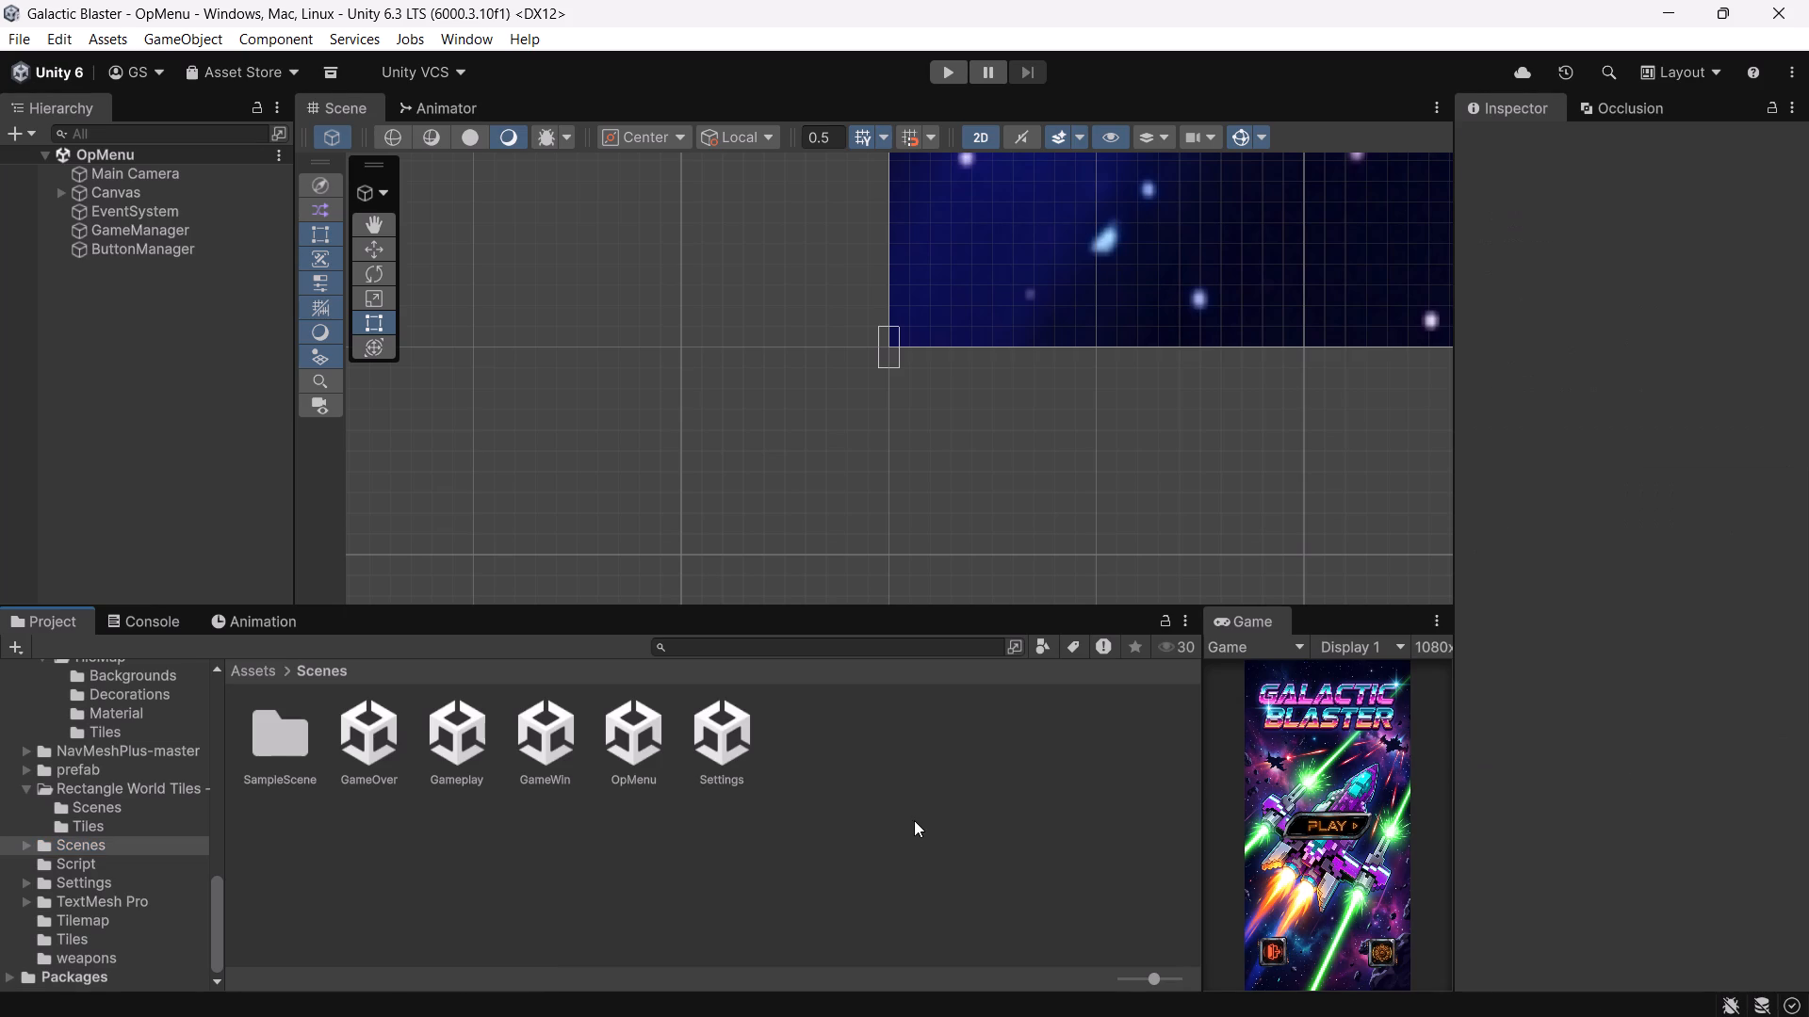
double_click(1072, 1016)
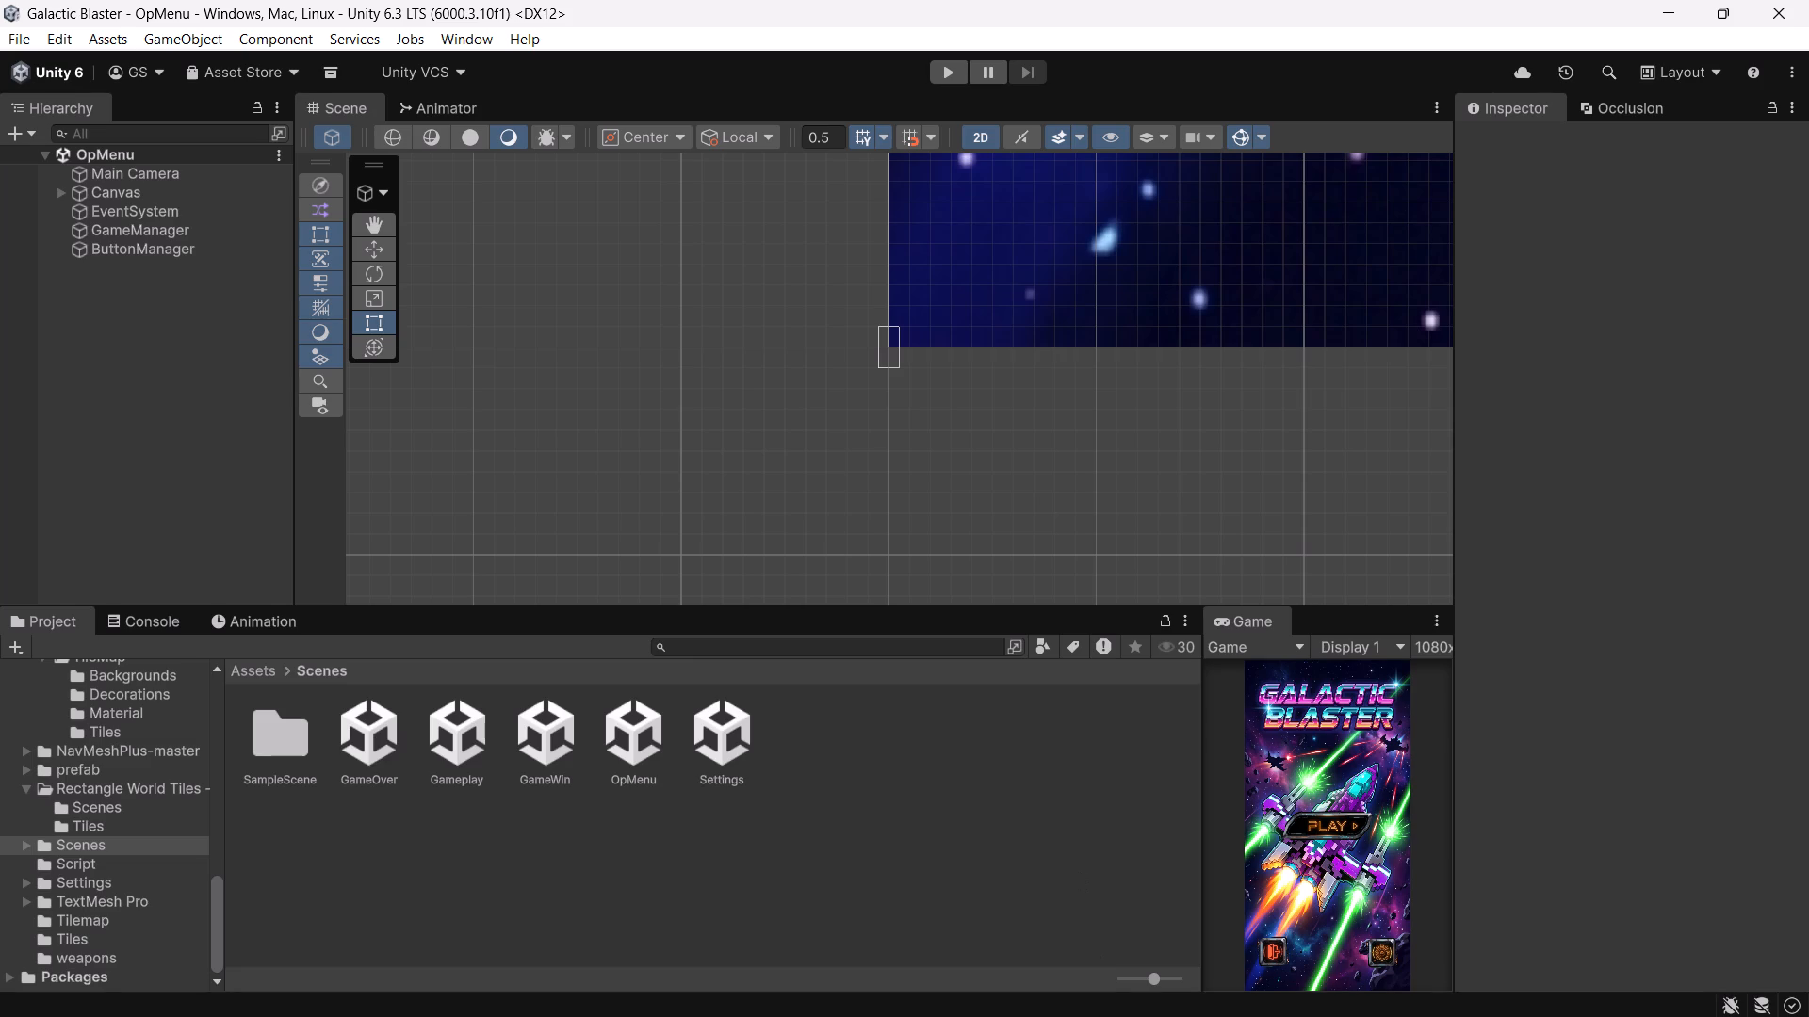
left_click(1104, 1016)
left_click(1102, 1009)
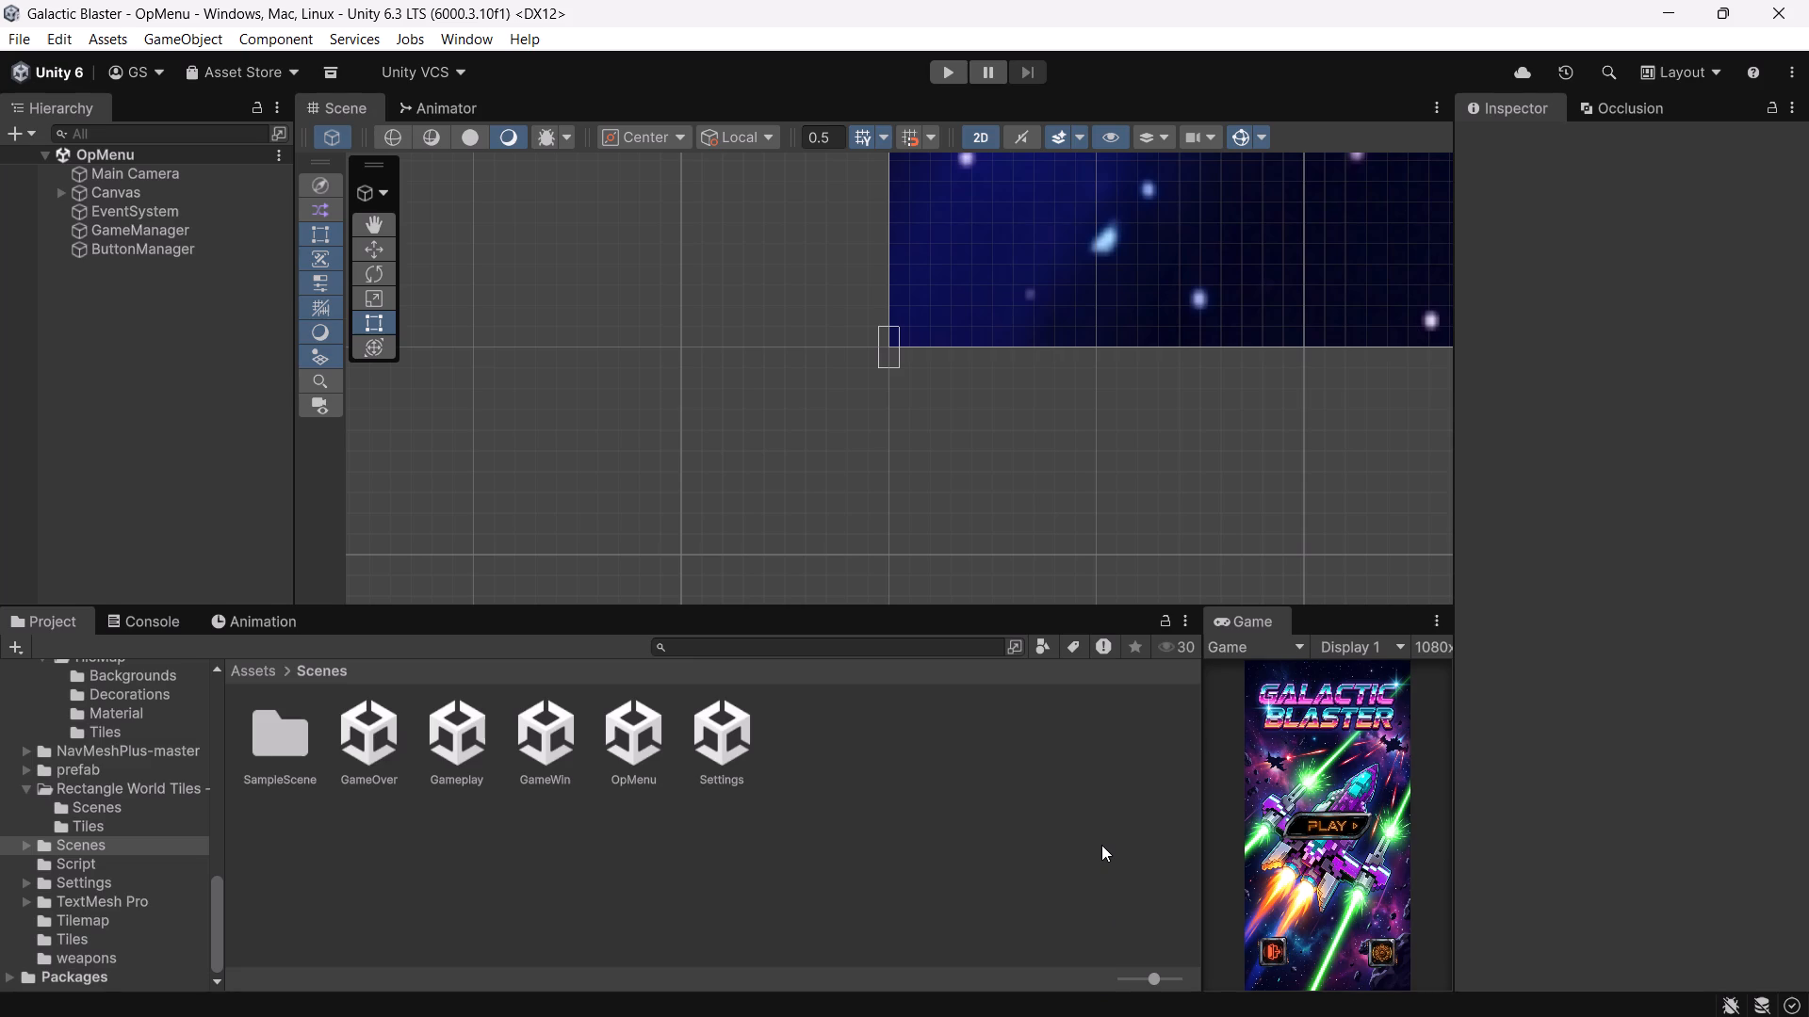